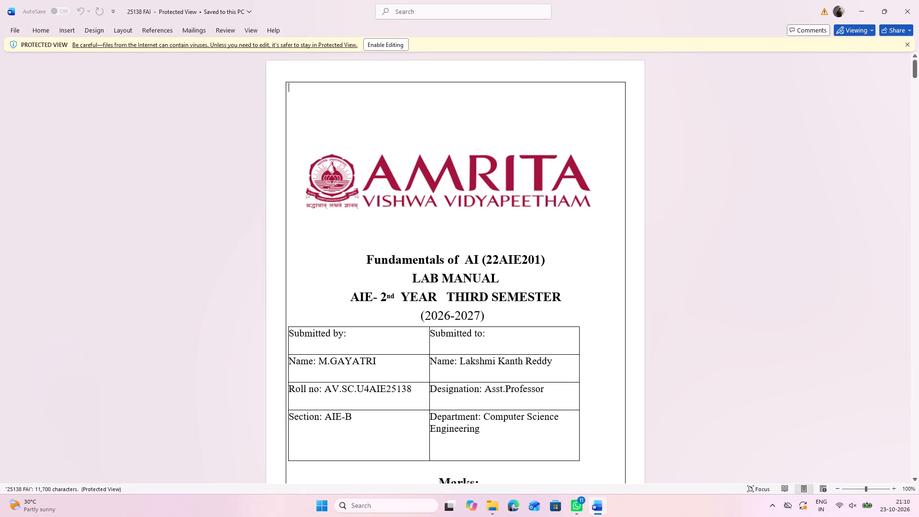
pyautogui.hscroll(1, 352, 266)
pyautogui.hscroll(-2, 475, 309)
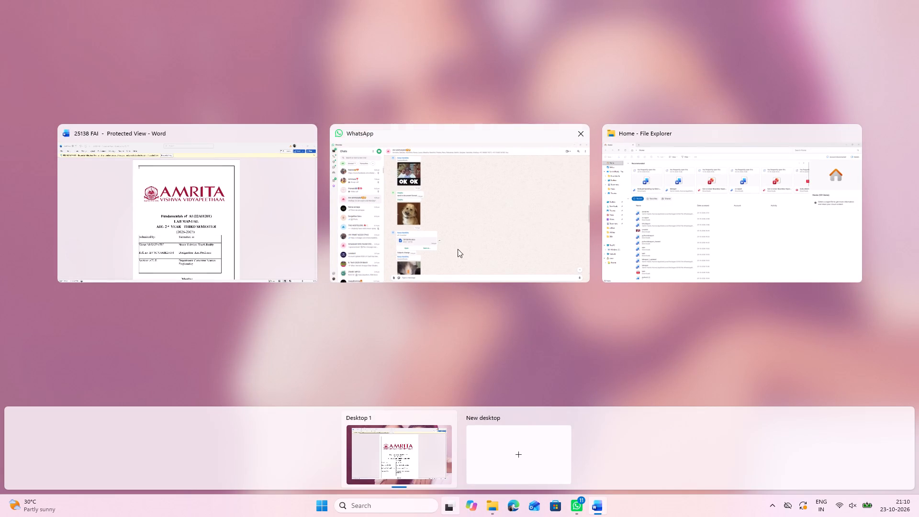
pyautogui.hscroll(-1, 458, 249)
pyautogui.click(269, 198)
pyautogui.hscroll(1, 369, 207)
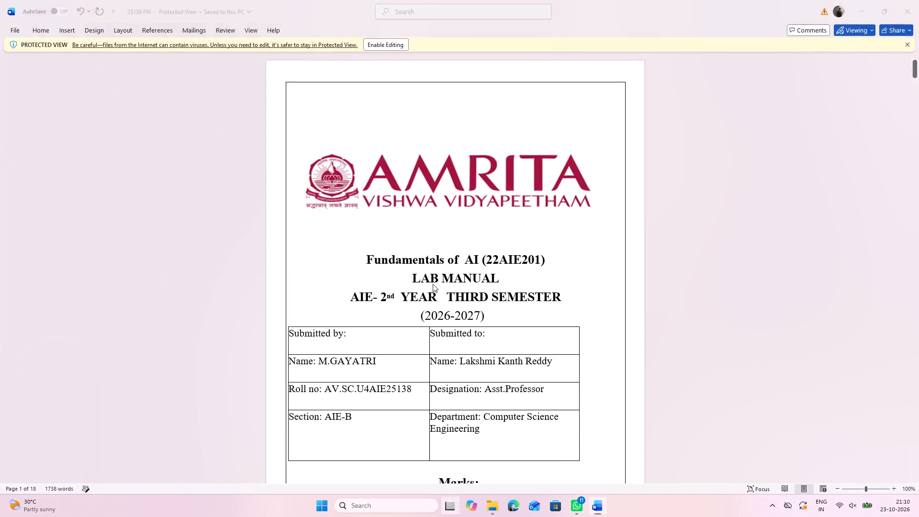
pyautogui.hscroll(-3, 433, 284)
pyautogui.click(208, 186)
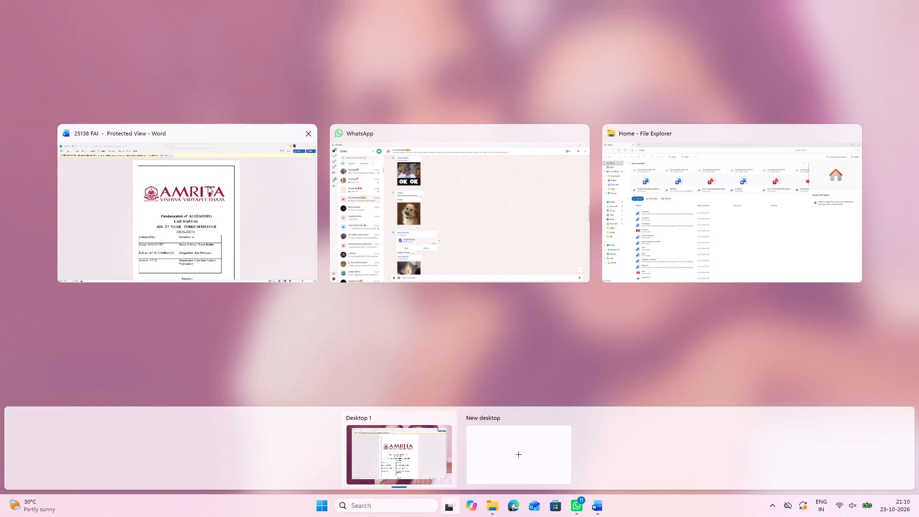
# Review the lab manual's experiment index and the aim, code and output of Exercise 1 on BFS and DFS.
pyautogui.scroll(-4, 527, 238)
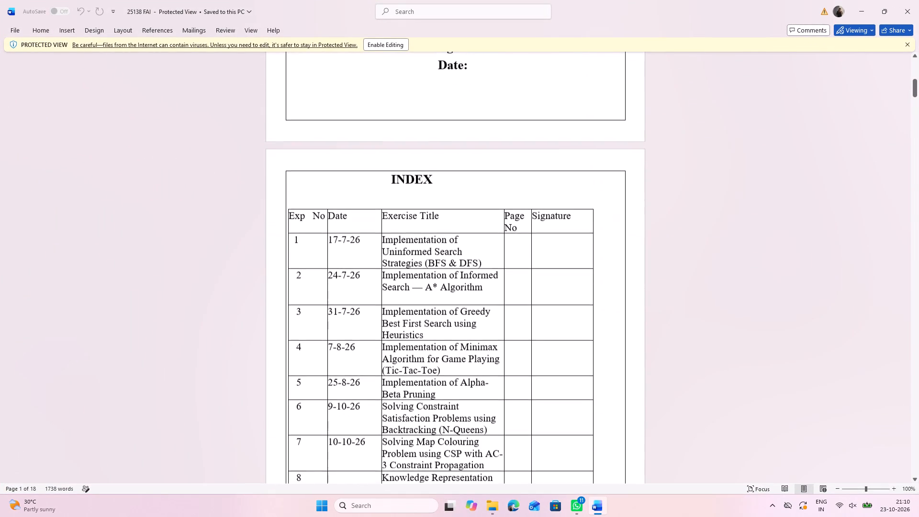
pyautogui.scroll(-4, 527, 238)
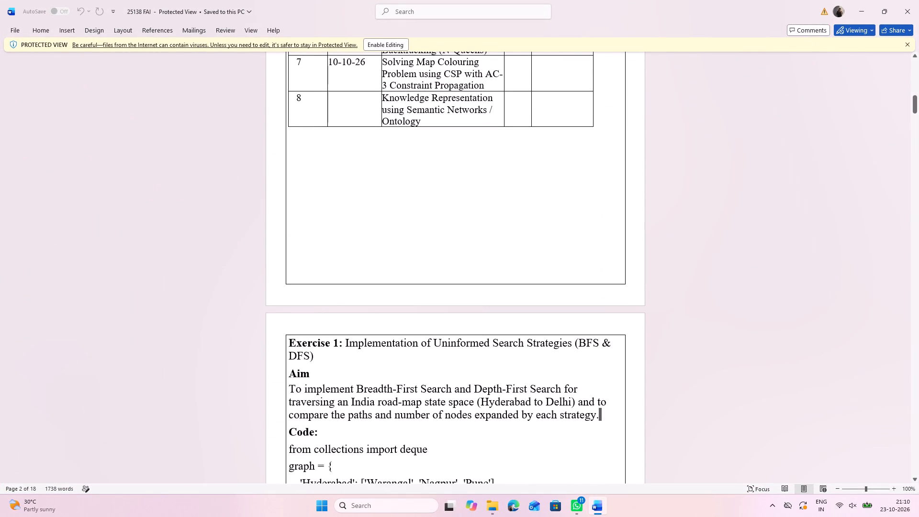
pyautogui.scroll(-3, 527, 238)
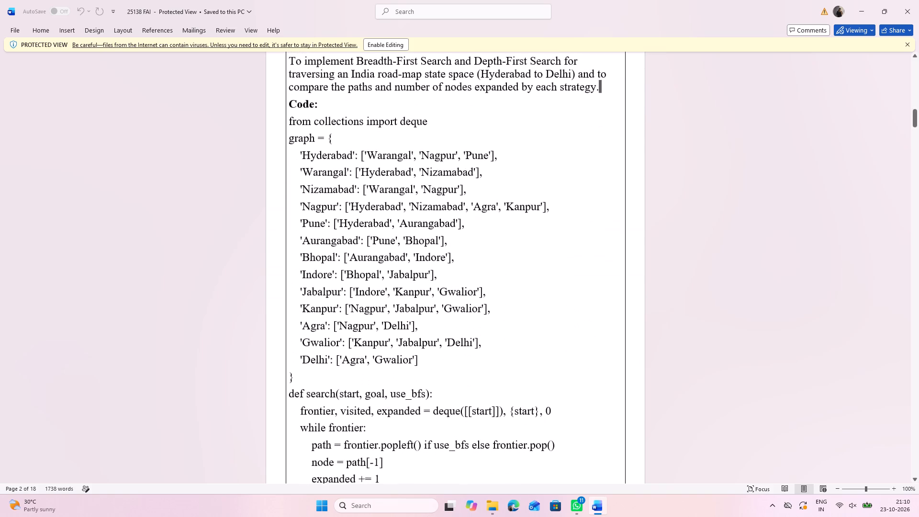
pyautogui.scroll(-6, 527, 238)
pyautogui.scroll(2, 527, 238)
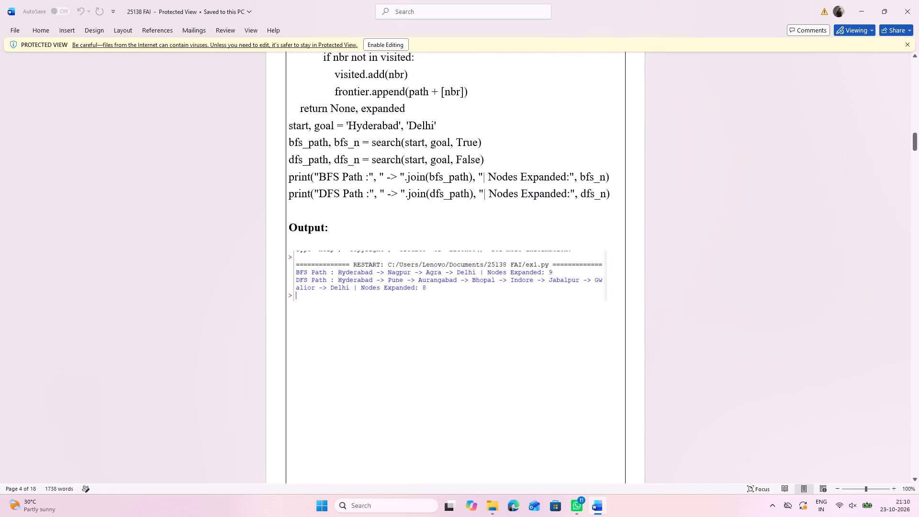
# Copy the complete Exercise 1 BFS and DFS Python code, from the deque import through the final DFS print line.
pyautogui.scroll(4, 527, 238)
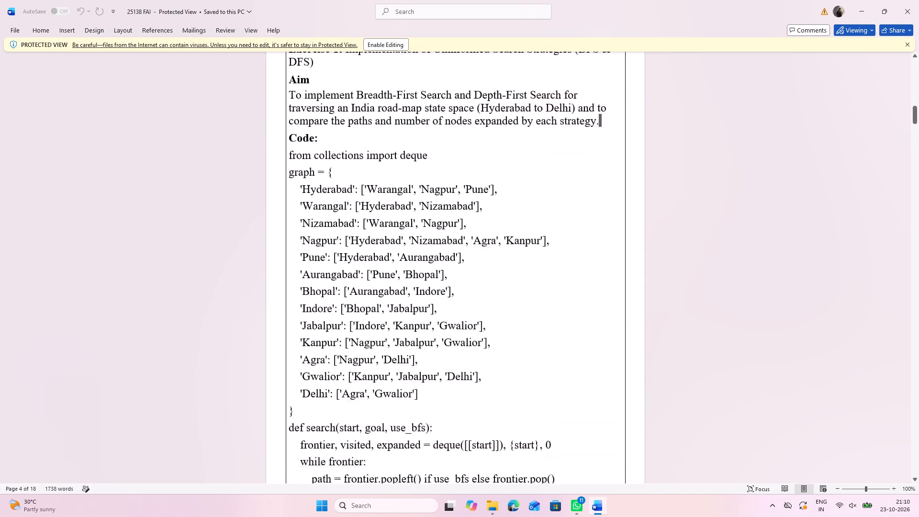
pyautogui.scroll(1, 527, 238)
pyautogui.moveTo(289, 207); pyautogui.dragTo(481, 362)
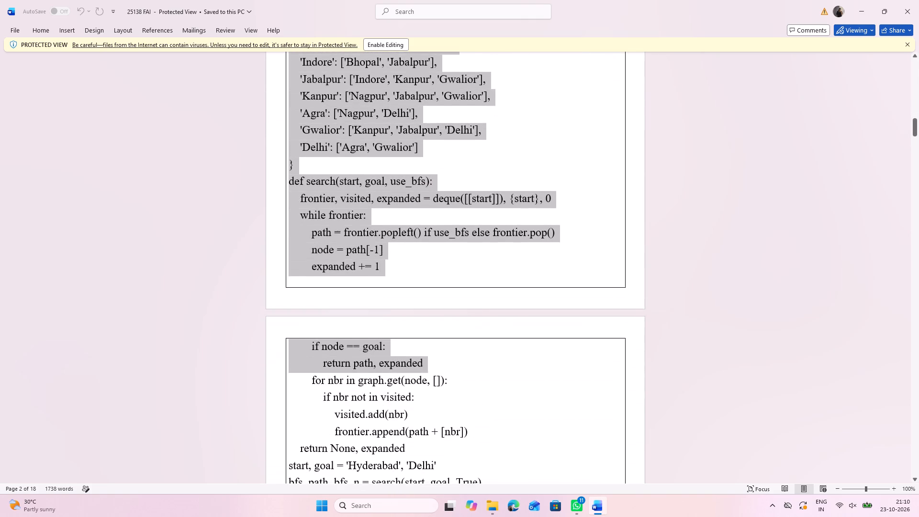
pyautogui.moveTo(481, 362); pyautogui.dragTo(583, 303)
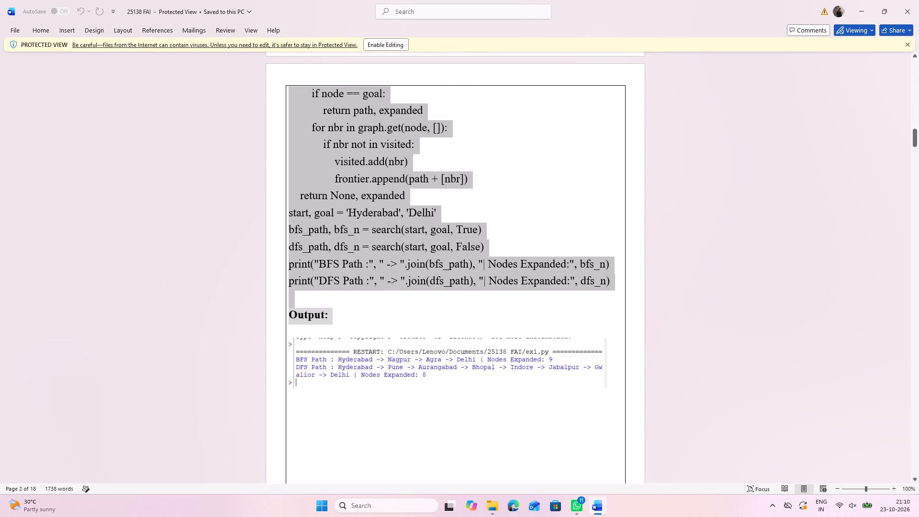
pyautogui.moveTo(583, 303); pyautogui.dragTo(612, 287)
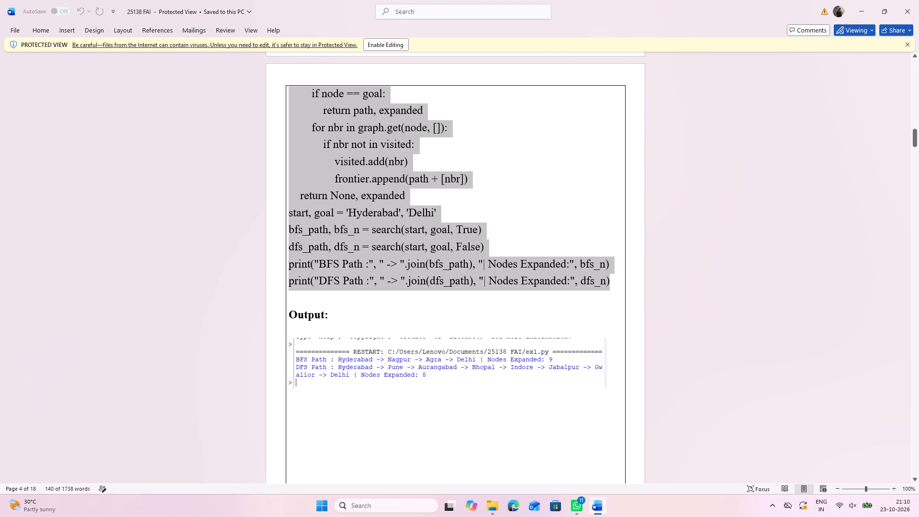
pyautogui.hotkey('ctrl', 'c')
# Open IDLE and paste the copied search code into a new untitled file.
pyautogui.click(405, 506)
pyautogui.write('idle')
pyautogui.press('Return')
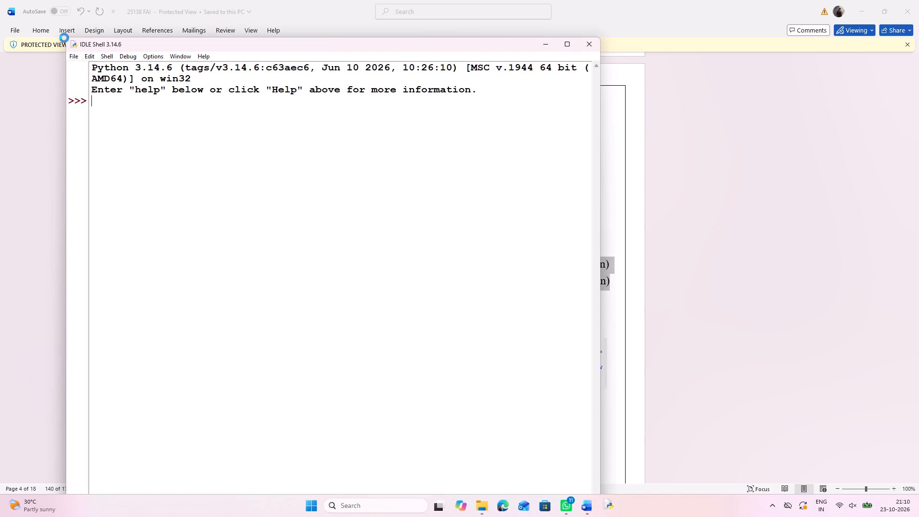
pyautogui.click(76, 57)
pyautogui.click(78, 65)
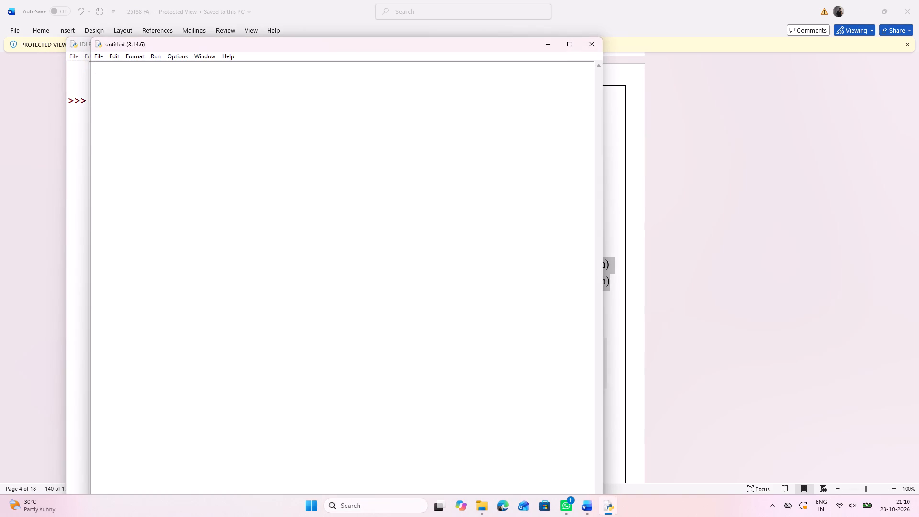
pyautogui.hotkey('ctrl', 'v')
# Run the module, agree to save the source, and create a folder named fai in Documents.
pyautogui.click(157, 59)
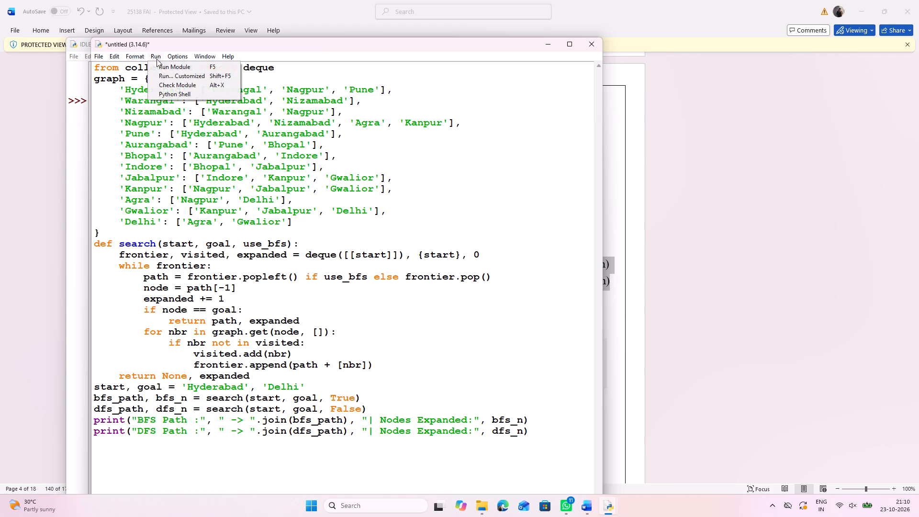
pyautogui.click(161, 69)
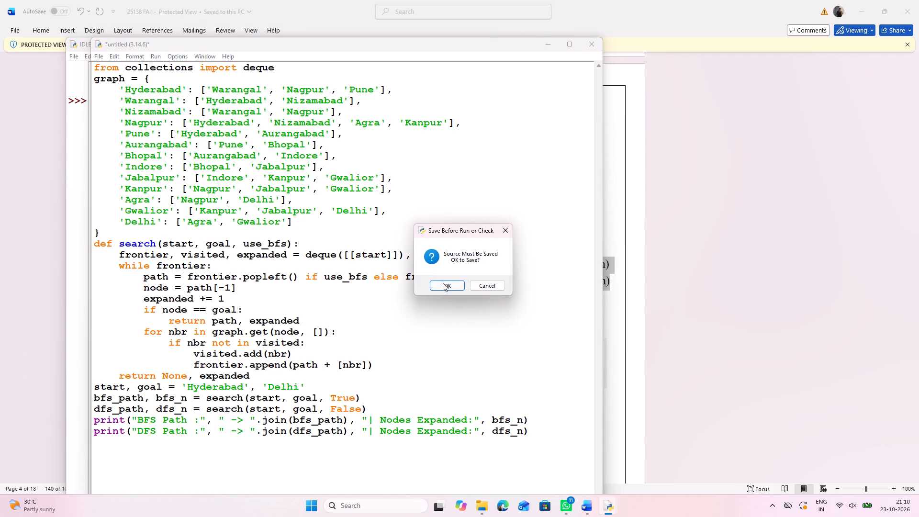
pyautogui.click(443, 282)
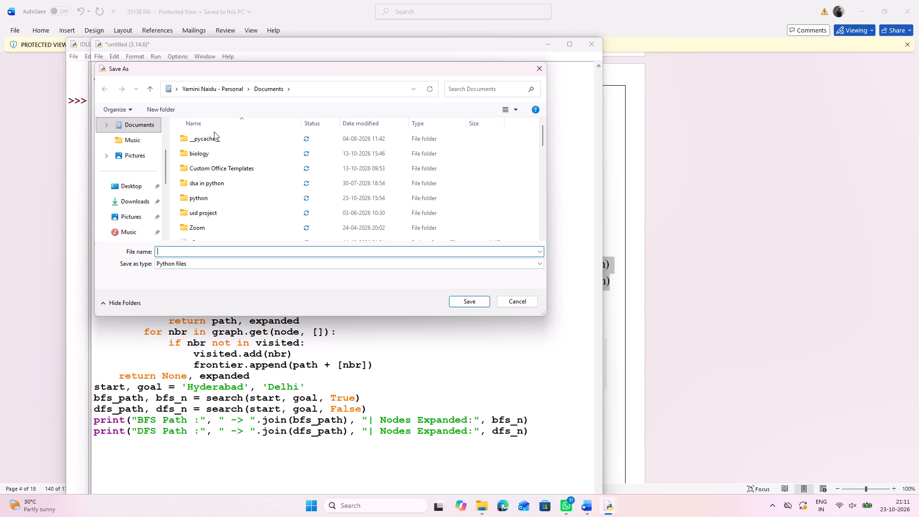
pyautogui.scroll(3, 155, 147)
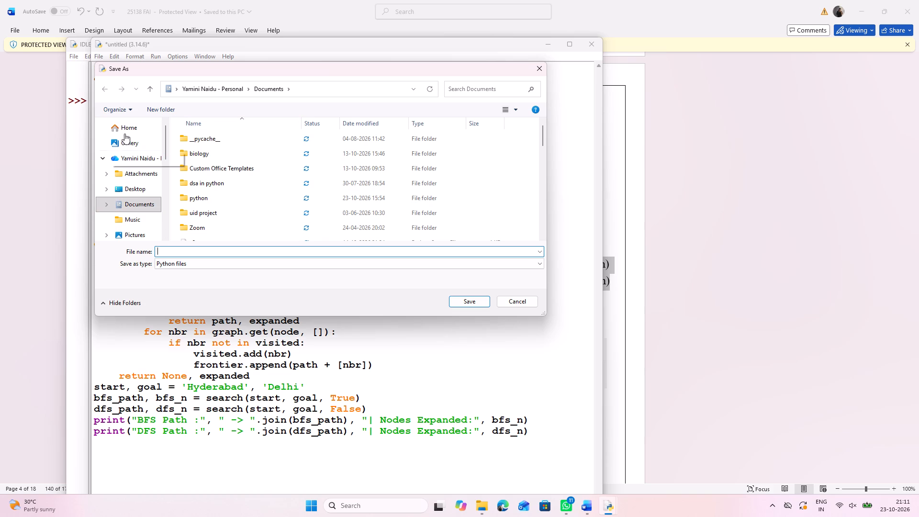
pyautogui.click(124, 130)
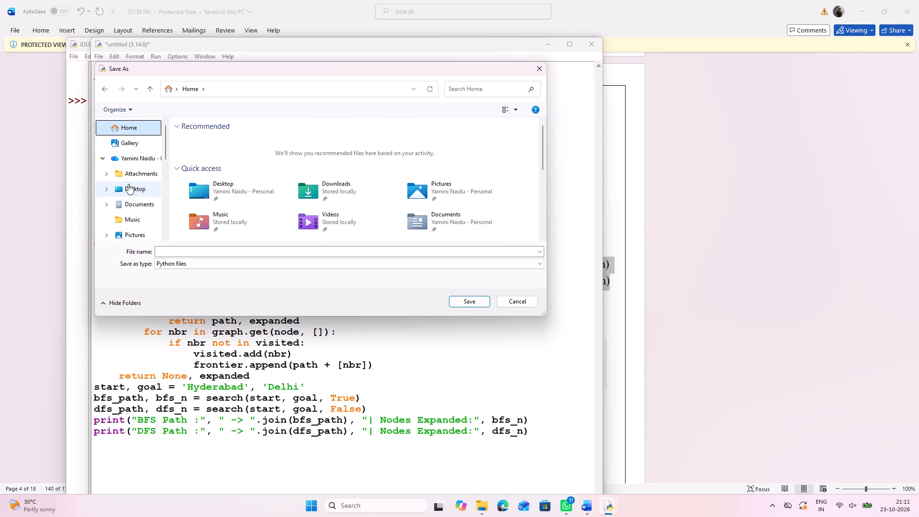
pyautogui.click(128, 184)
pyautogui.click(130, 211)
pyautogui.scroll(-1, 130, 211)
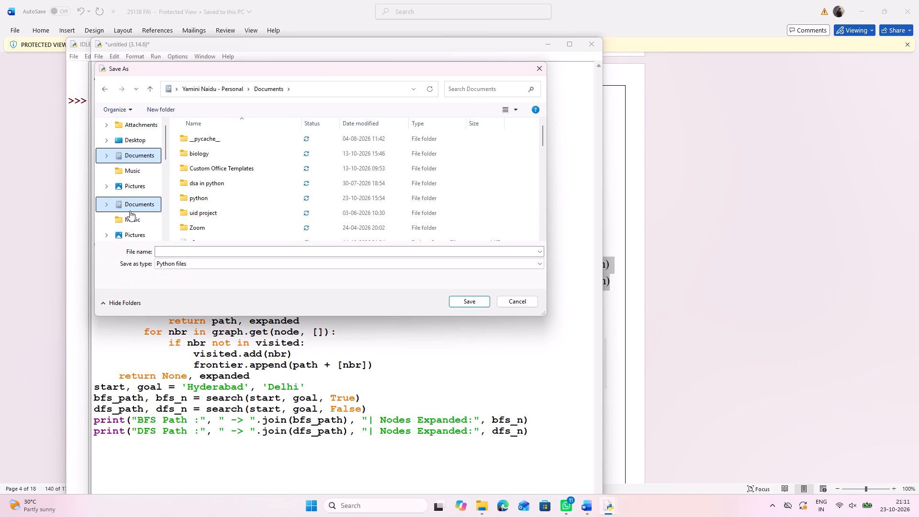
pyautogui.click(157, 110)
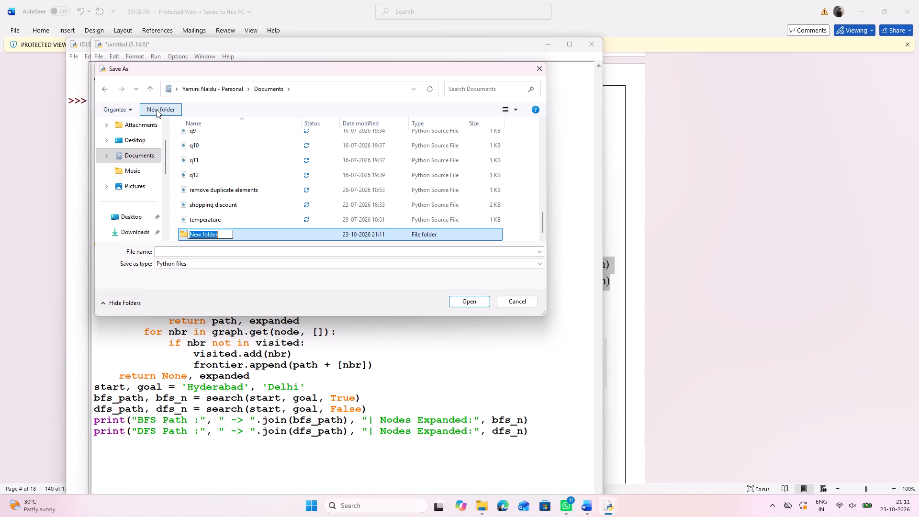
pyautogui.press('BackSpace')
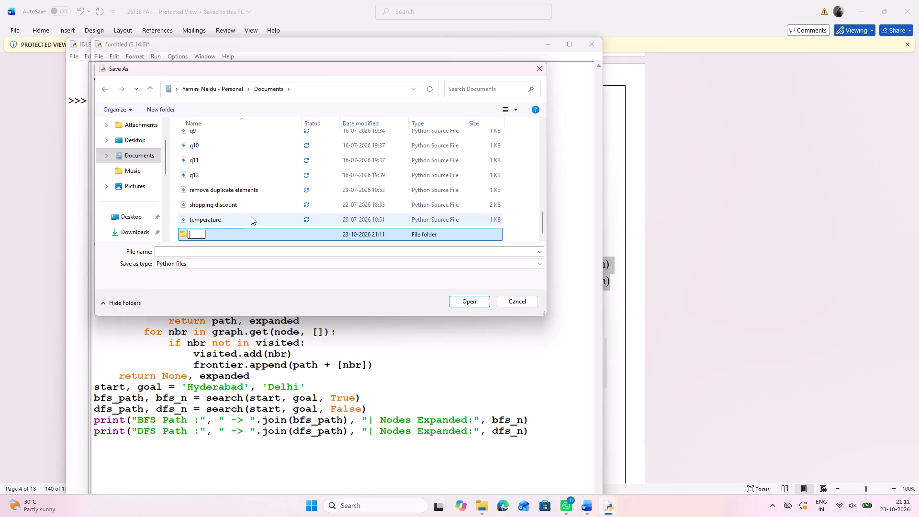
pyautogui.write('fai')
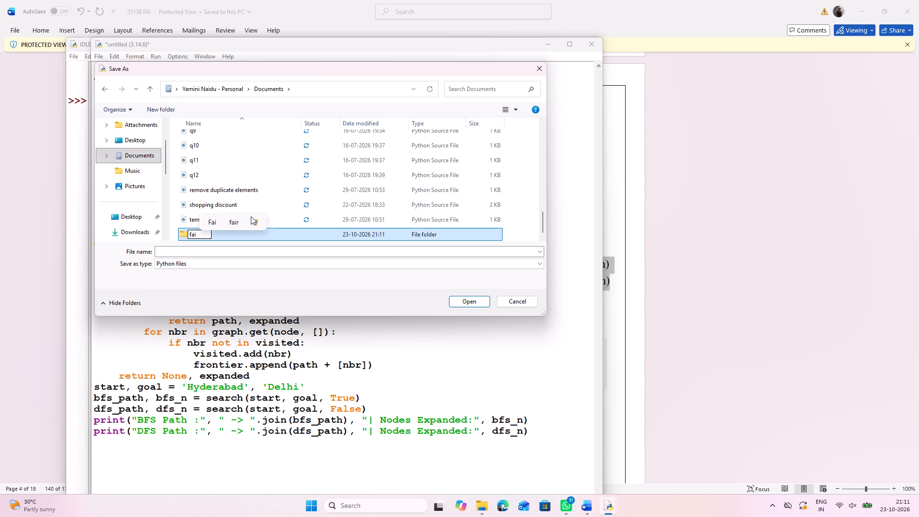
pyautogui.press('Return')
# Save the Python file as 1 inside the fai folder so that it runs.
pyautogui.doubleClick(255, 135)
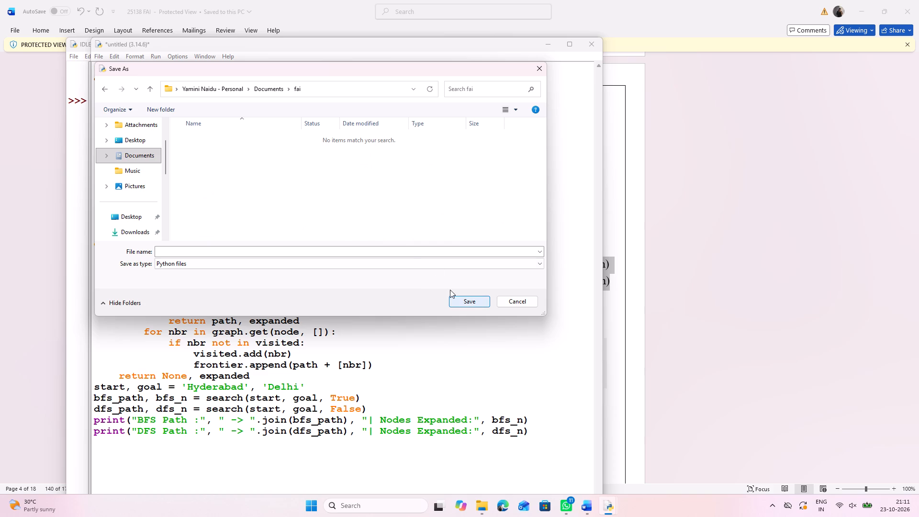
pyautogui.click(238, 251)
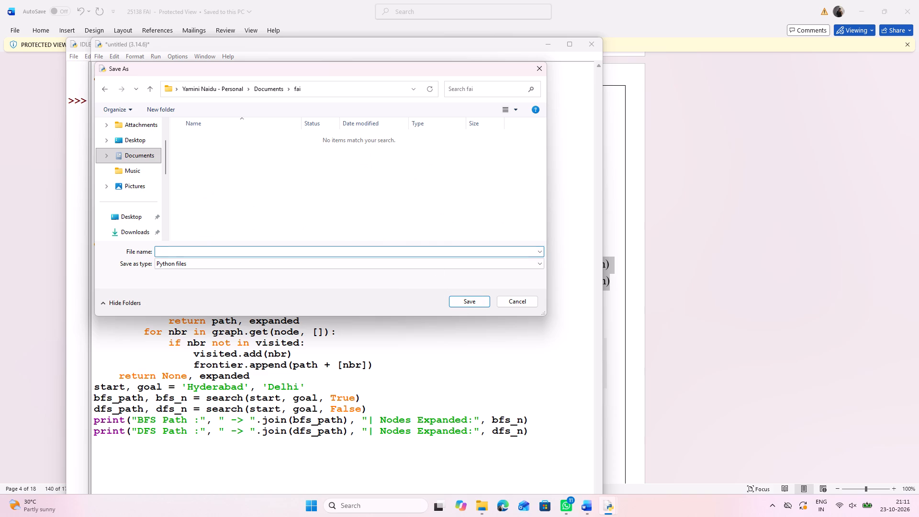
pyautogui.press('1')
pyautogui.press('Return')
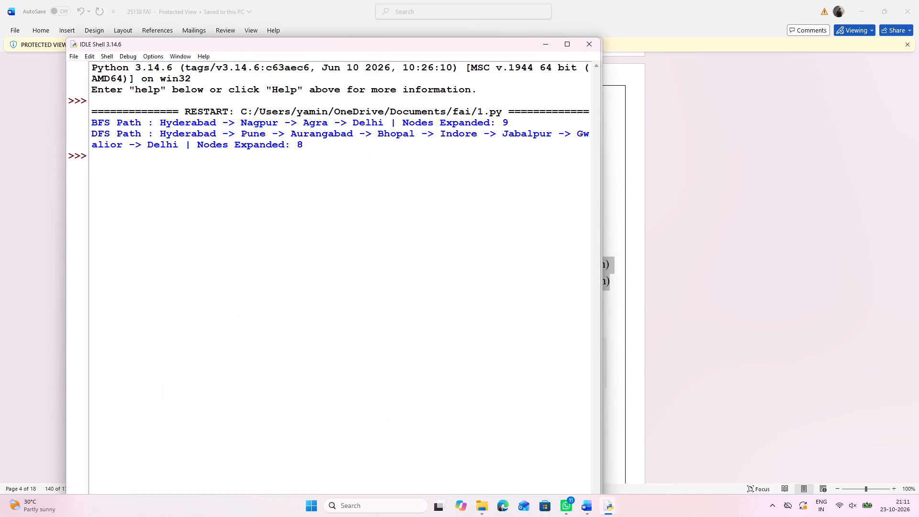
# Capture a screen snip of the shell output, from the RESTART line through the end of the DFS path result.
pyautogui.press('shift+super+s')
pyautogui.press('shift+super+z')
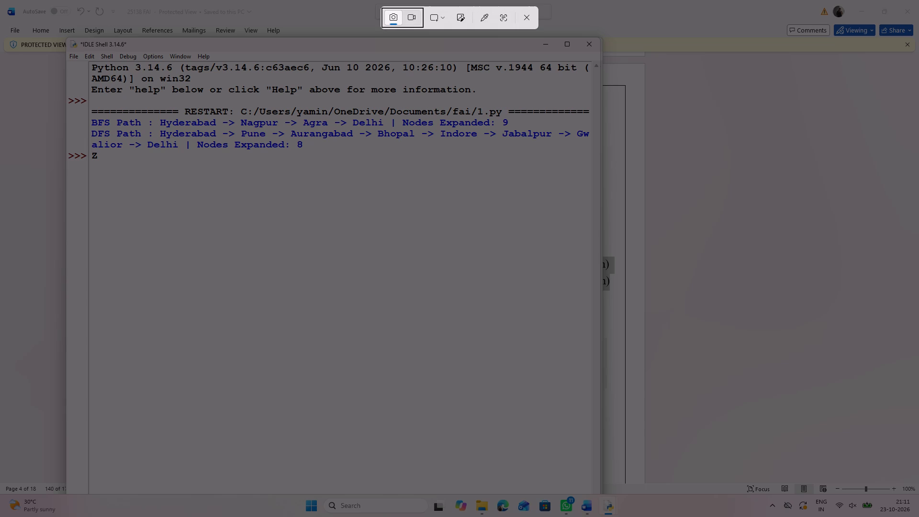
pyautogui.moveTo(81, 103); pyautogui.dragTo(532, 157)
pyautogui.hscroll(3, 344, 148)
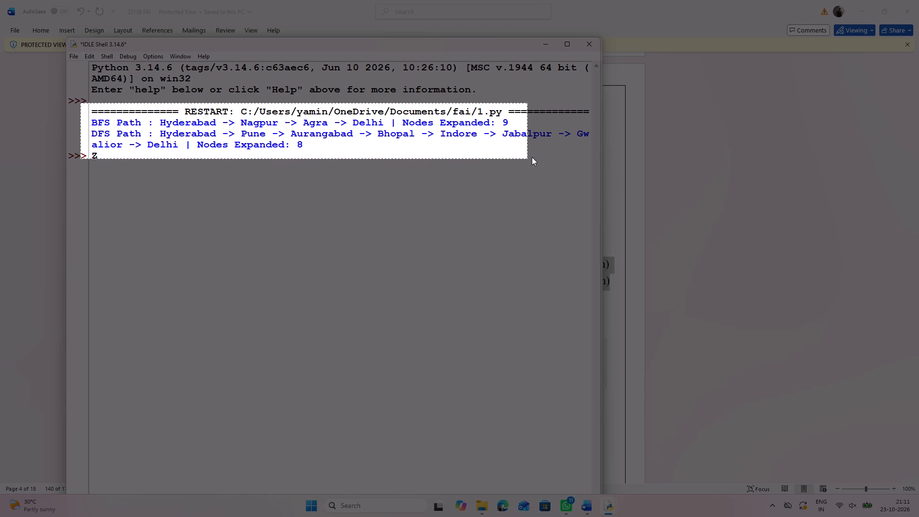
pyautogui.moveTo(532, 157); pyautogui.dragTo(590, 151)
pyautogui.hscroll(1, 537, 157)
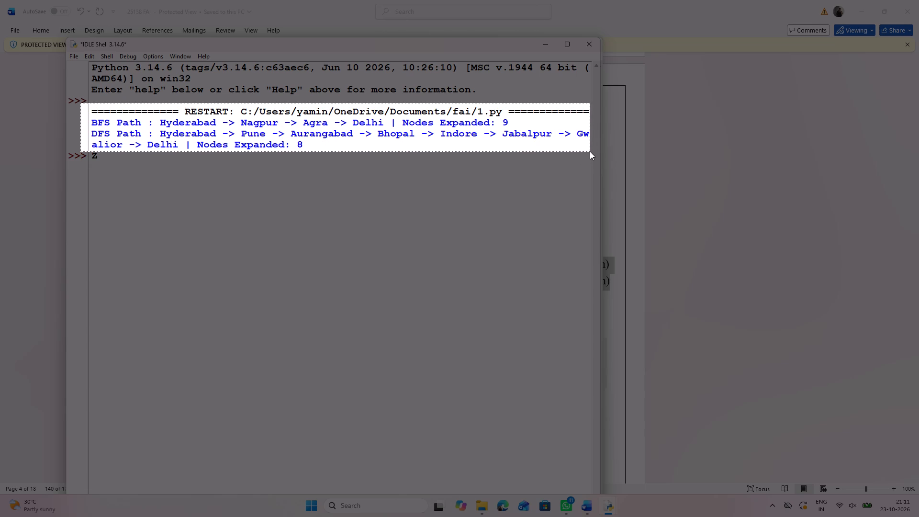
pyautogui.moveTo(590, 151); pyautogui.dragTo(592, 150)
# Switch to the 25138 FAI document in Word and copy everything from the cover page logo through Exercise 1's Output heading.
pyautogui.click(715, 133)
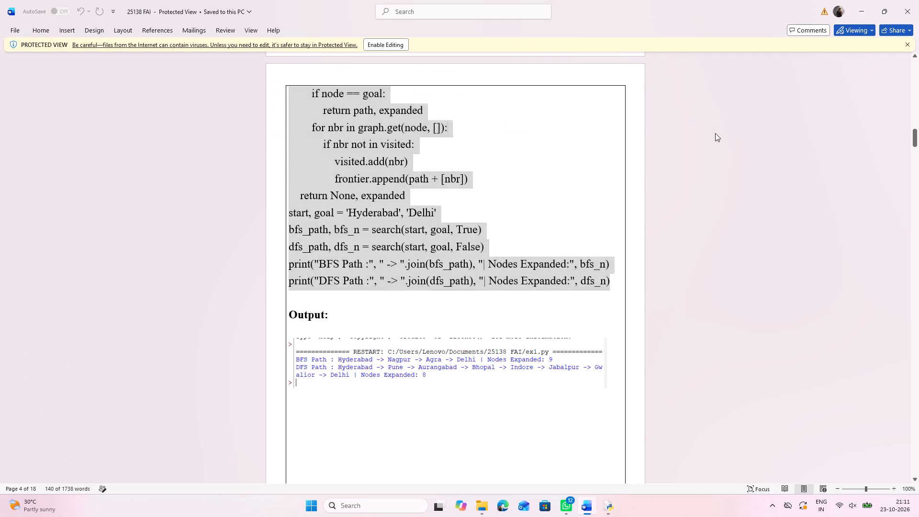
pyautogui.scroll(11, 516, 181)
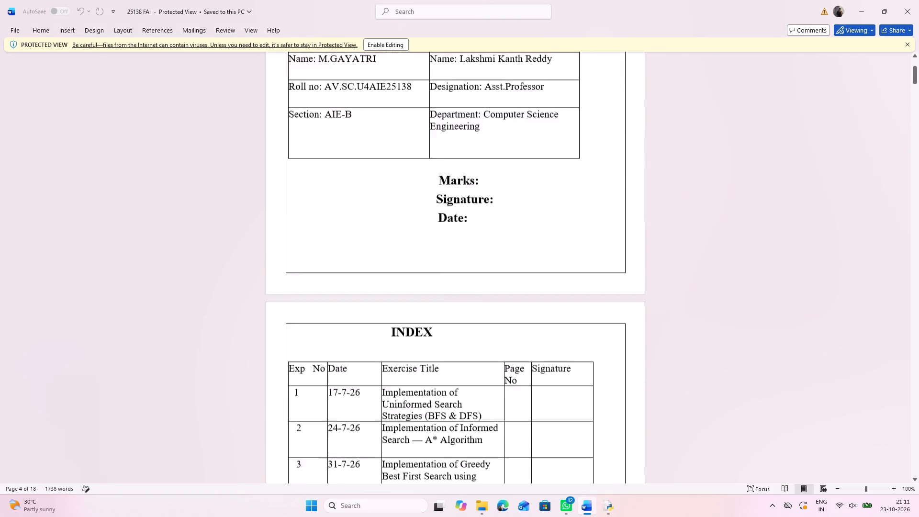
pyautogui.scroll(1, 516, 181)
pyautogui.scroll(-1, 465, 336)
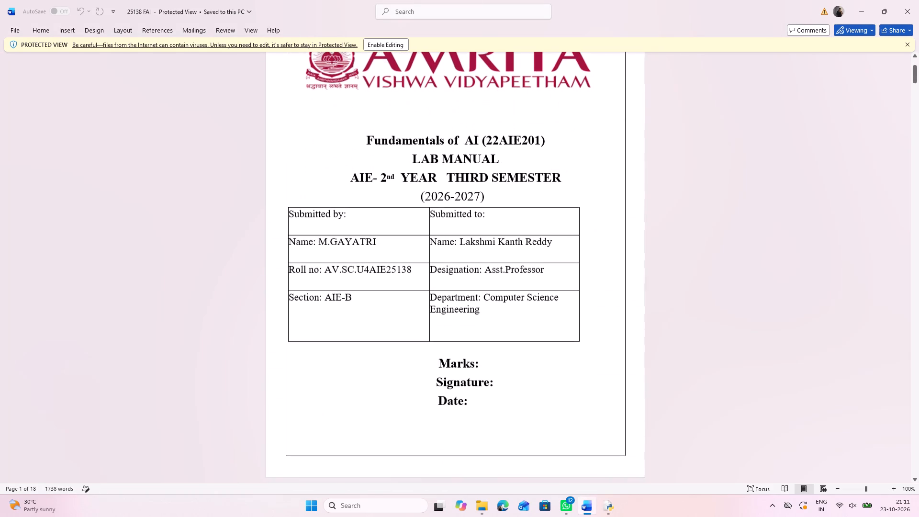
pyautogui.scroll(1, 400, 146)
pyautogui.moveTo(310, 139); pyautogui.dragTo(406, 266)
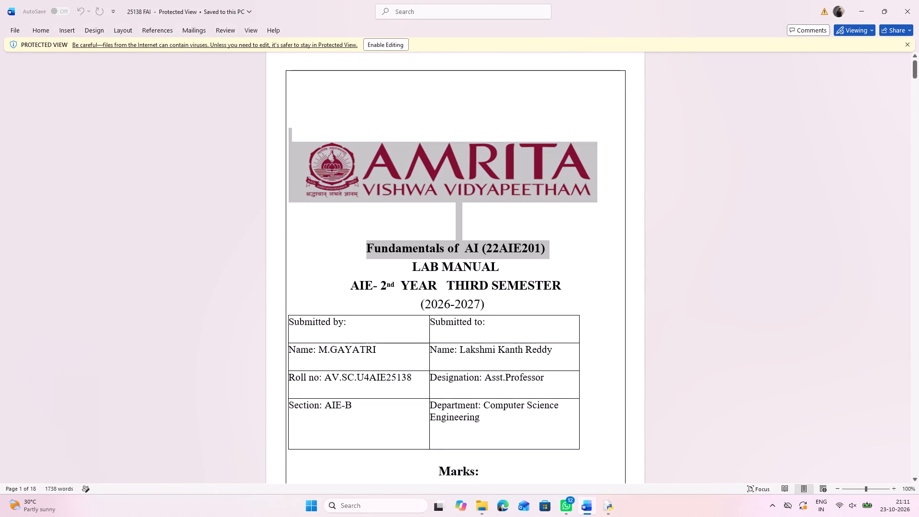
pyautogui.moveTo(406, 266); pyautogui.dragTo(606, 516)
pyautogui.scroll(2, 481, 346)
pyautogui.scroll(3, 501, 431)
pyautogui.scroll(1, 607, 516)
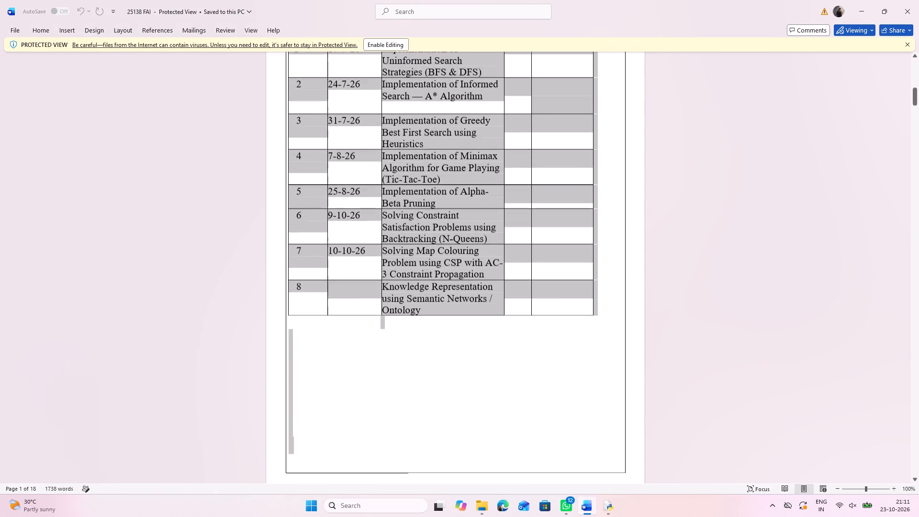
pyautogui.scroll(1, 606, 516)
pyautogui.moveTo(606, 516); pyautogui.dragTo(561, 514)
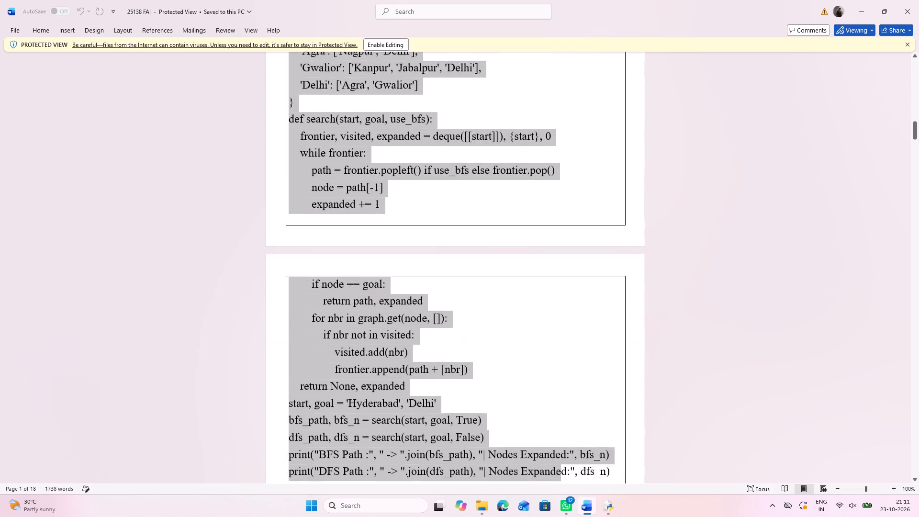
pyautogui.moveTo(561, 514); pyautogui.dragTo(554, 438)
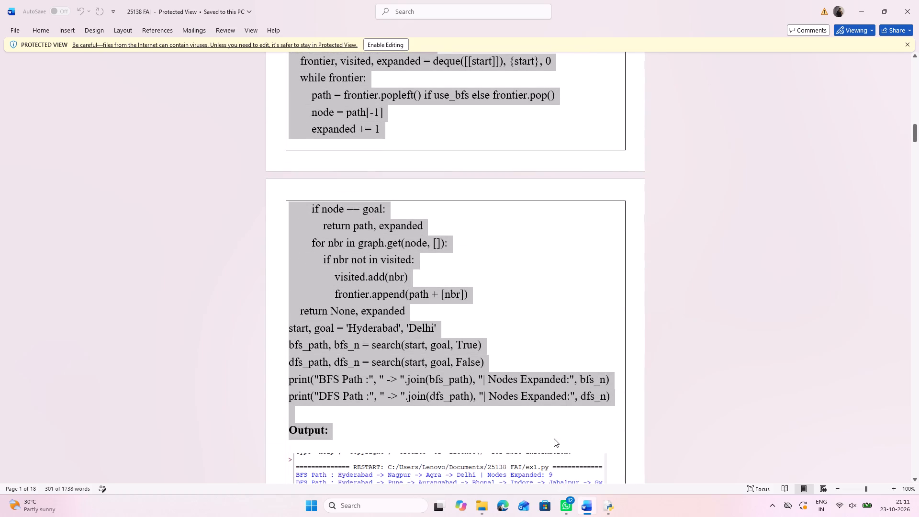
pyautogui.hotkey('ctrl', 'c')
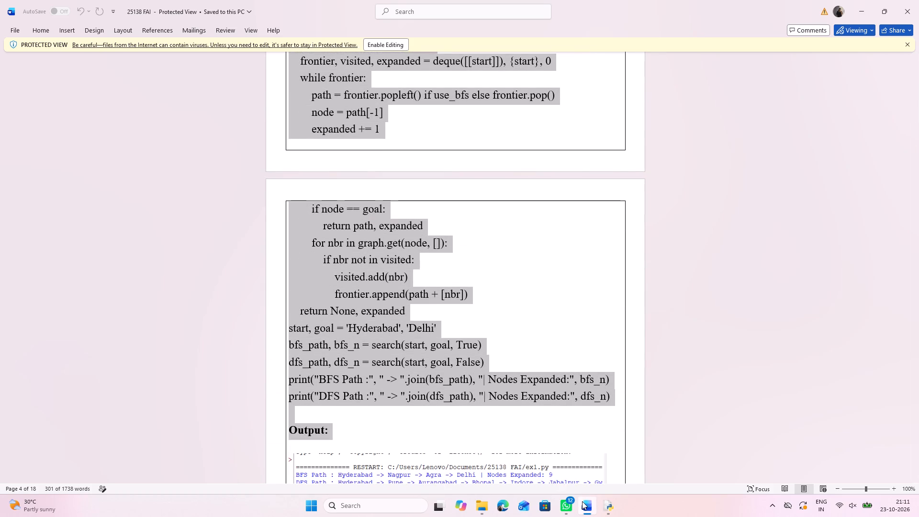
# Create a blank Word document and paste the copied lab manual content into it.
pyautogui.click(580, 464)
pyautogui.click(16, 26)
pyautogui.click(25, 55)
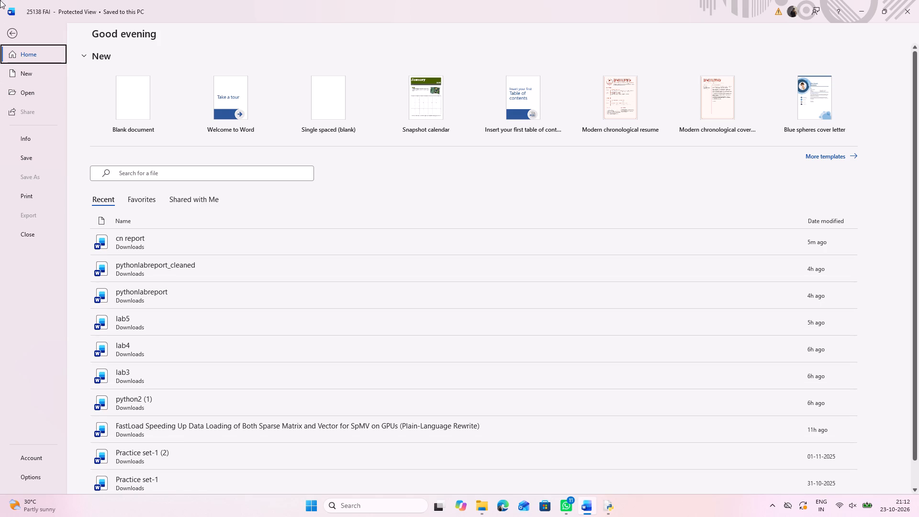
pyautogui.click(164, 127)
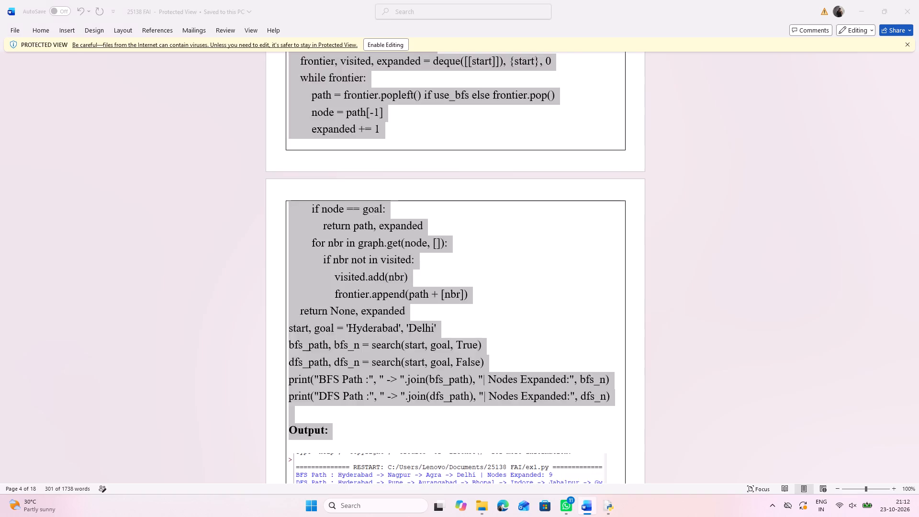
pyautogui.hotkey('ctrl', 'v')
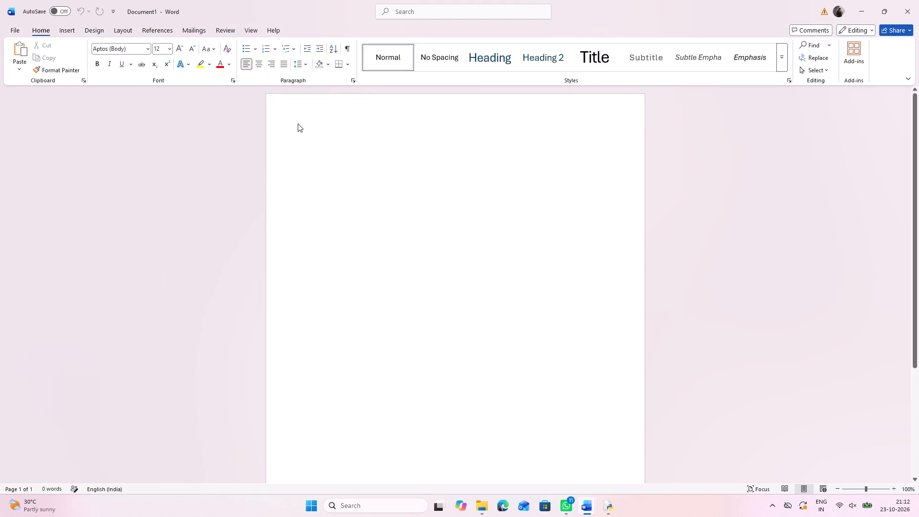
pyautogui.keyDown('ctrl'); pyautogui.scroll(9, 382, 164); pyautogui.keyUp('ctrl')
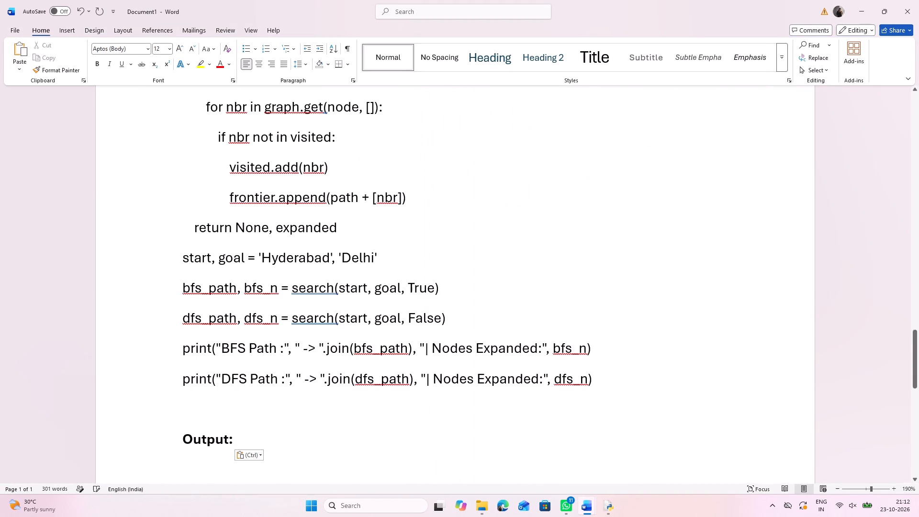
# Remove the leading spaces before the Date: label on the cover page so it lines up under Signature:.
pyautogui.hscroll(2, 382, 164)
pyautogui.scroll(9, 382, 164)
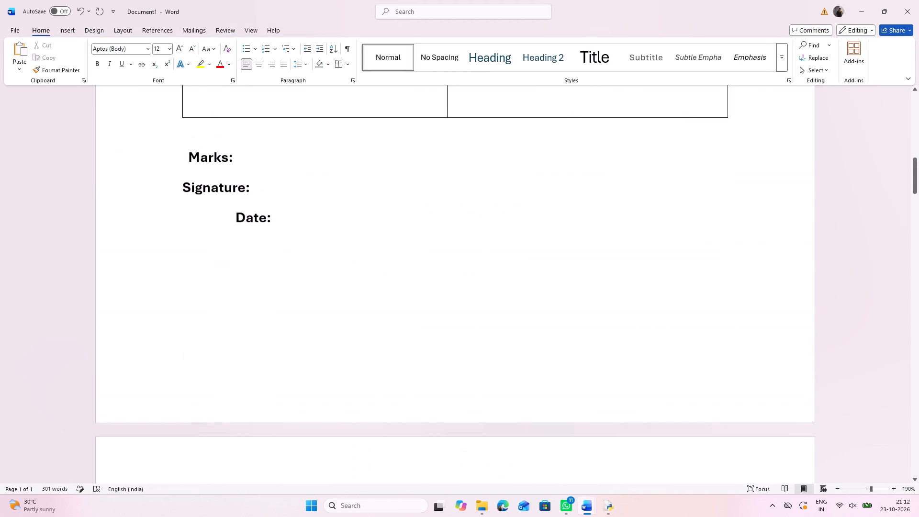
pyautogui.scroll(1, 382, 164)
pyautogui.scroll(-1, 253, 425)
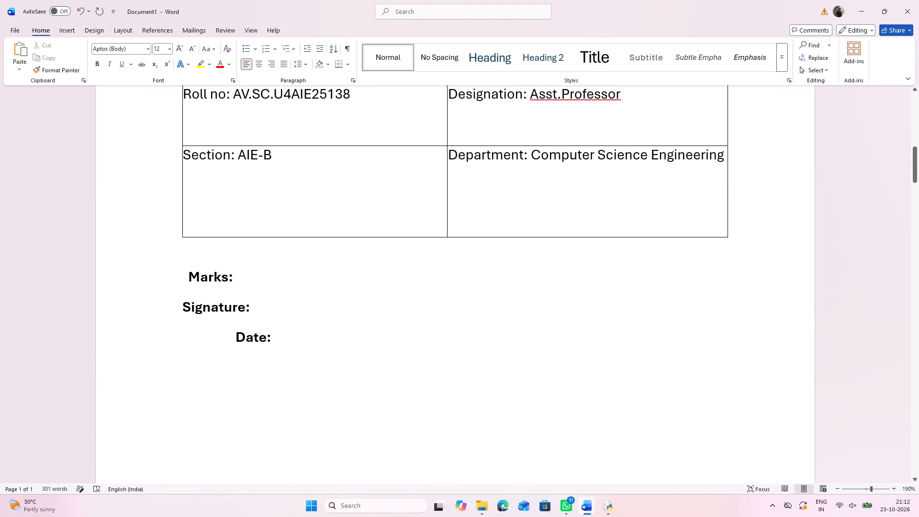
pyautogui.click(233, 347)
pyautogui.press('BackSpace')
pyautogui.press('BackSpace')
pyautogui.press('BackSpace')
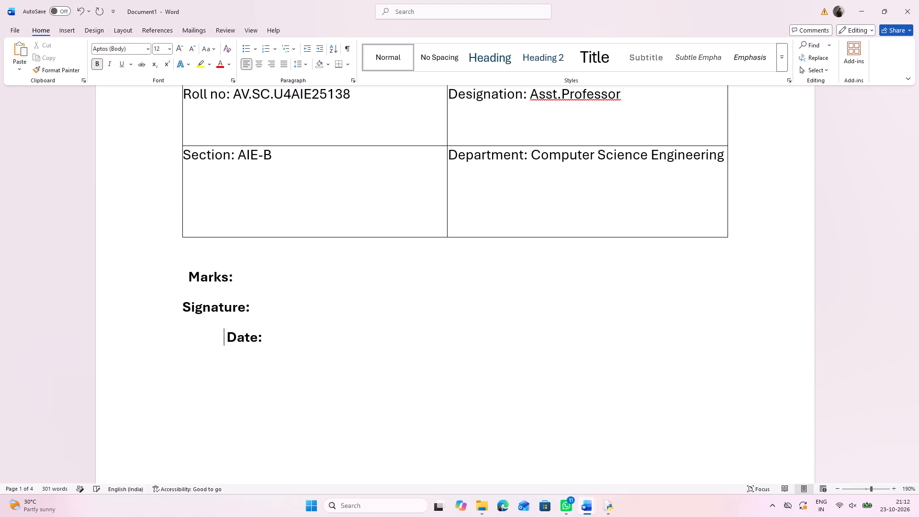
pyautogui.press('BackSpace')
pyautogui.press('BackSpace')
pyautogui.press('BackSpace')
pyautogui.press('BackSpace')
pyautogui.press('BackSpace')
pyautogui.press('BackSpace')
pyautogui.press('BackSpace')
pyautogui.press('BackSpace')
pyautogui.press('BackSpace')
pyautogui.press('BackSpace')
pyautogui.press('BackSpace')
pyautogui.press('BackSpace')
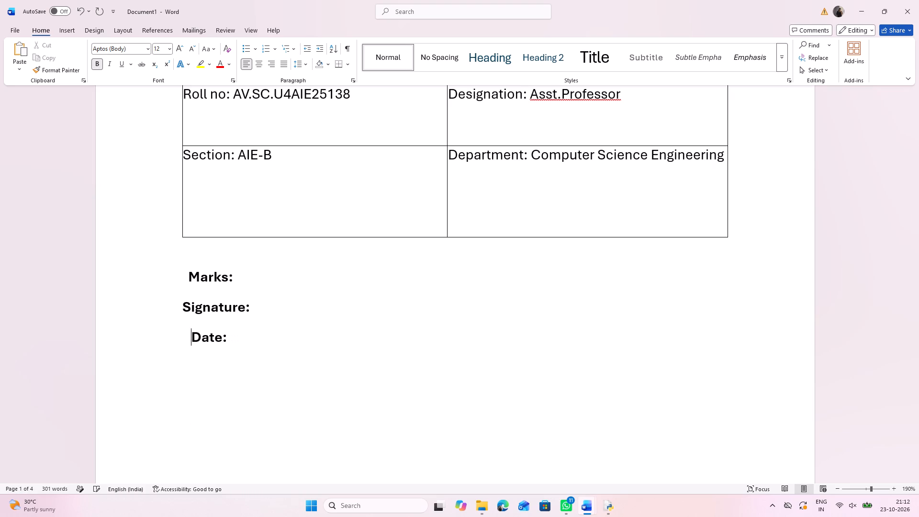
pyautogui.press('BackSpace')
# Shift the cover title Fundamentals of AI (22AIE201) to the middle of the page by adding leading spaces.
pyautogui.scroll(-3, 520, 320)
pyautogui.scroll(7, 520, 320)
pyautogui.scroll(-2, 520, 320)
pyautogui.scroll(2, 520, 320)
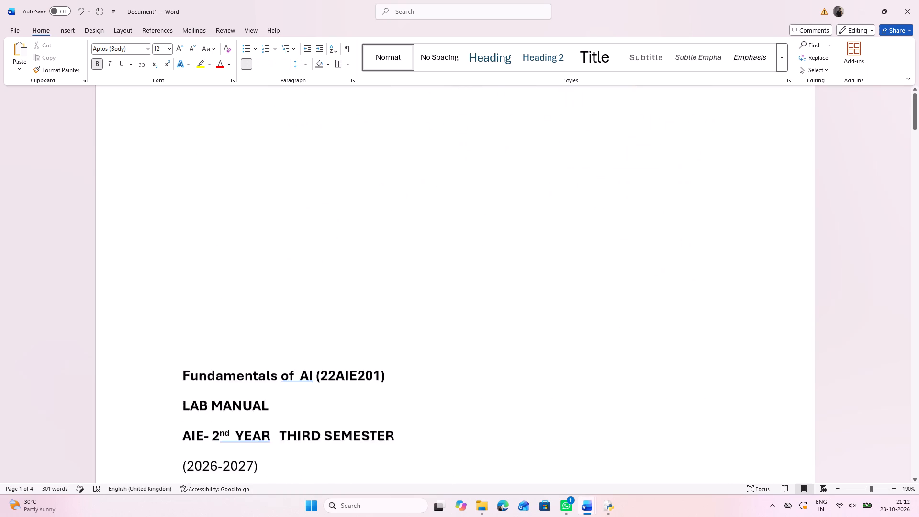
pyautogui.scroll(-1, 226, 412)
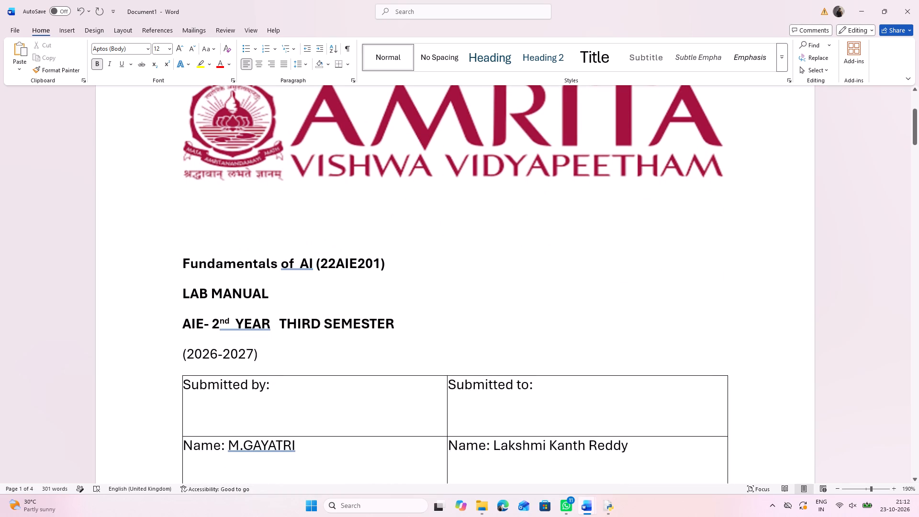
pyautogui.click(180, 265)
pyautogui.press('space')
pyautogui.press('space')
pyautogui.press('space')
pyautogui.press('space')
pyautogui.press('space')
pyautogui.press('space')
pyautogui.press('space')
pyautogui.press('space')
pyautogui.press('space')
pyautogui.press('space')
pyautogui.press('space')
pyautogui.press('space')
pyautogui.press('space')
pyautogui.press('space')
pyautogui.press('space')
pyautogui.press('space')
pyautogui.press('space')
pyautogui.press('space')
pyautogui.press('space')
pyautogui.press('space')
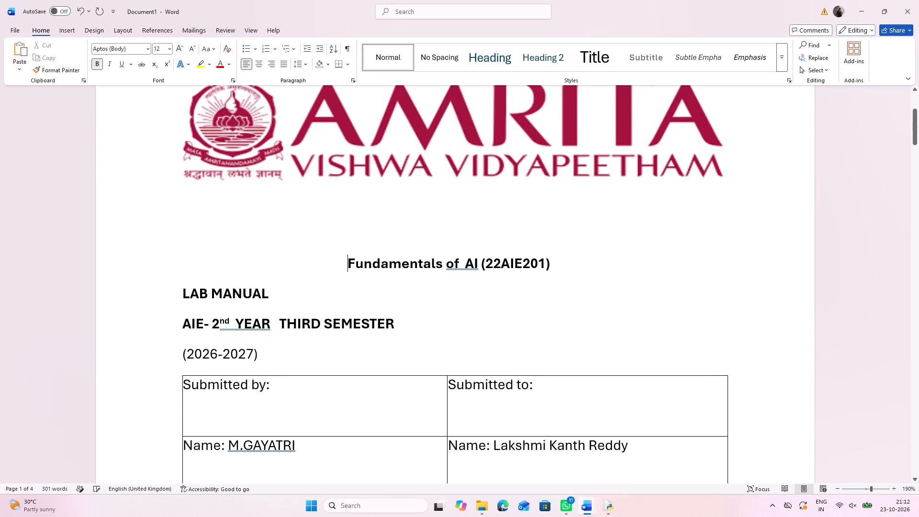
# Shift the LAB MANUAL line with leading spaces so it sits centred beneath the course title.
pyautogui.click(180, 292)
pyautogui.press('space')
pyautogui.press('space')
pyautogui.press('space')
pyautogui.press('space')
pyautogui.press('space')
pyautogui.press('space')
pyautogui.press('space')
pyautogui.press('space')
pyautogui.press('space')
pyautogui.press('space')
pyautogui.press('space')
pyautogui.press('space')
pyautogui.press('space')
pyautogui.press('space')
pyautogui.press('space')
pyautogui.press('space')
pyautogui.press('space')
pyautogui.press('space')
pyautogui.press('space')
pyautogui.press('space')
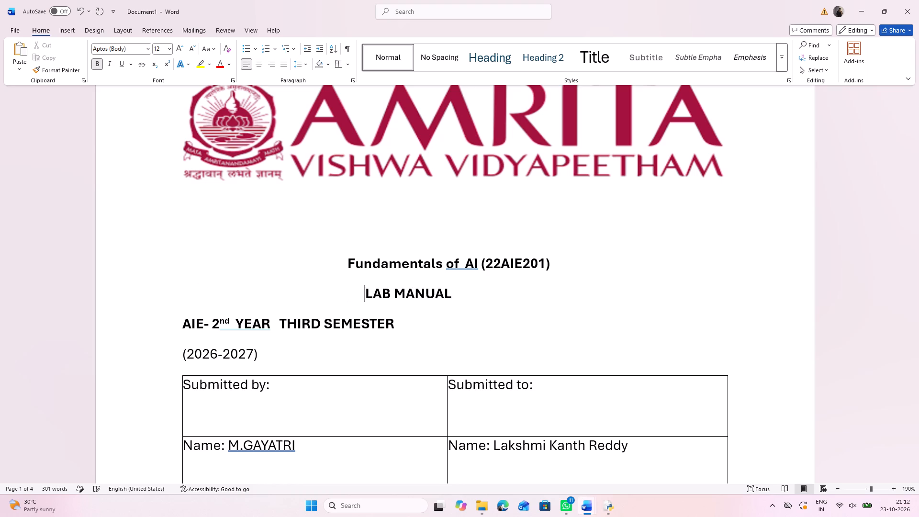
pyautogui.press('space')
pyautogui.press('space')
pyautogui.press('space')
pyautogui.press('space')
pyautogui.press('space')
pyautogui.press('space')
pyautogui.press('space')
pyautogui.press('space')
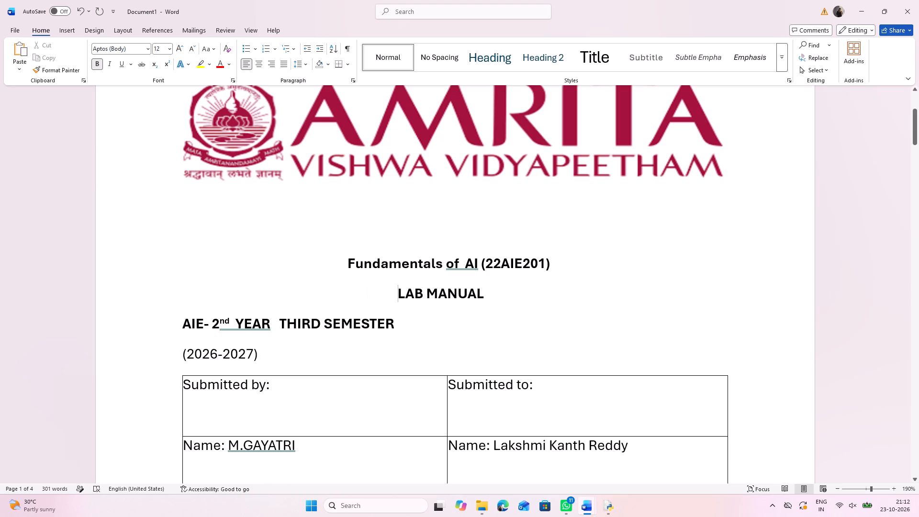
# Shift the AIE- 2nd YEAR THIRD SEMESTER line with leading spaces so it sits centred beneath LAB MANUAL.
pyautogui.scroll(-1, 64, 339)
pyautogui.hscroll(-2, 0, 285)
pyautogui.click(179, 326)
pyautogui.press('space')
pyautogui.press('space')
pyautogui.press('space')
pyautogui.press('space')
pyautogui.press('space')
pyautogui.press('space')
pyautogui.press('space')
pyautogui.press('space')
pyautogui.press('space')
pyautogui.press('space')
pyautogui.press('space')
pyautogui.press('space')
pyautogui.press('space')
pyautogui.press('space')
pyautogui.press('space')
pyautogui.press('space')
pyautogui.press('space')
pyautogui.press('space')
pyautogui.press('space')
pyautogui.press('space')
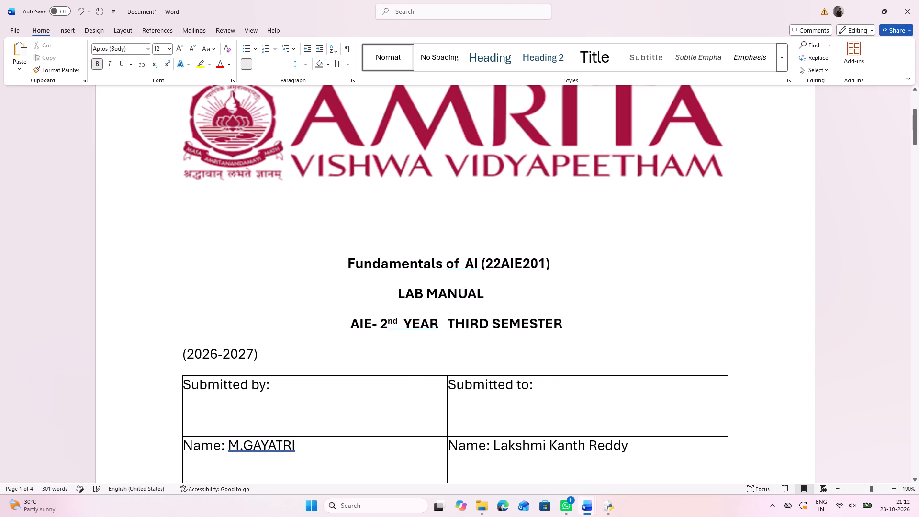
# Join (2026-2027) onto the end of the THIRD SEMESTER line and add a blank line before the submission table.
pyautogui.click(183, 349)
pyautogui.press('BackSpace')
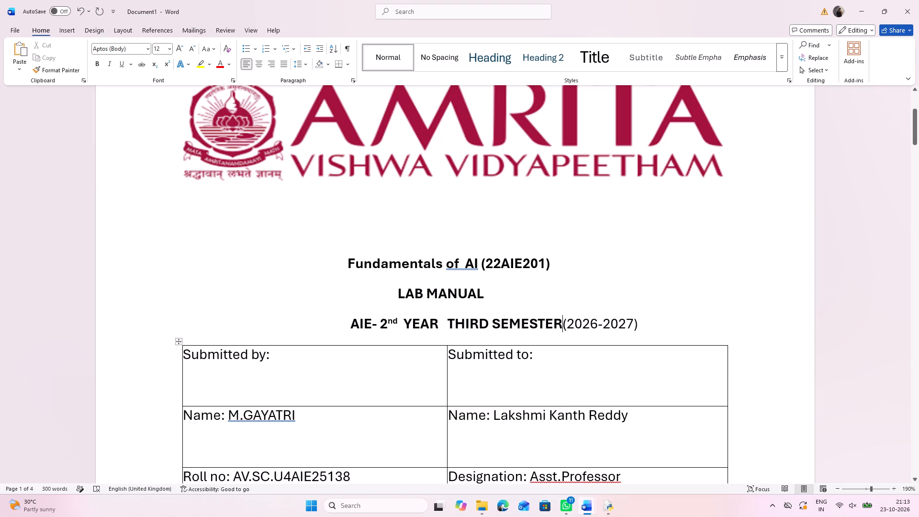
pyautogui.click(647, 320)
pyautogui.press('Return')
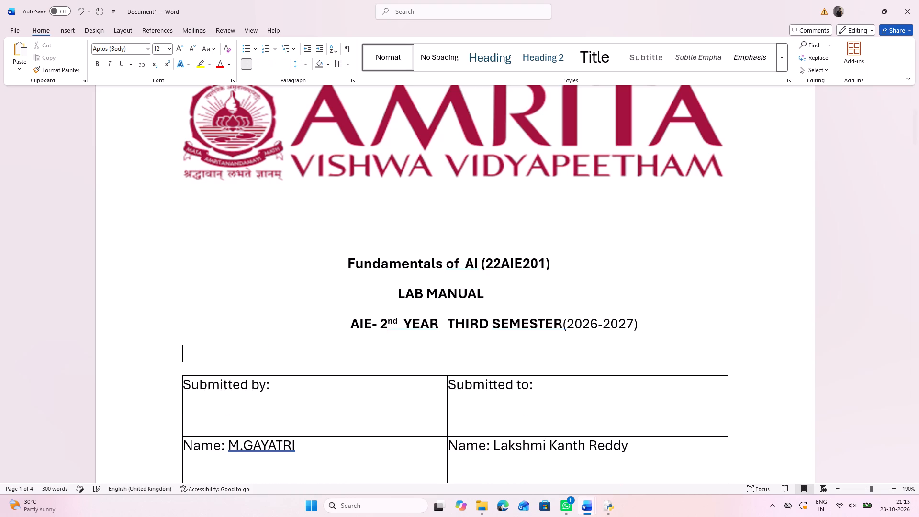
# Delete the surplus blank lines above the Exercise 1 heading so that it starts at the top of its page.
pyautogui.scroll(-3, 647, 320)
pyautogui.scroll(1, 647, 320)
pyautogui.scroll(-2, 647, 320)
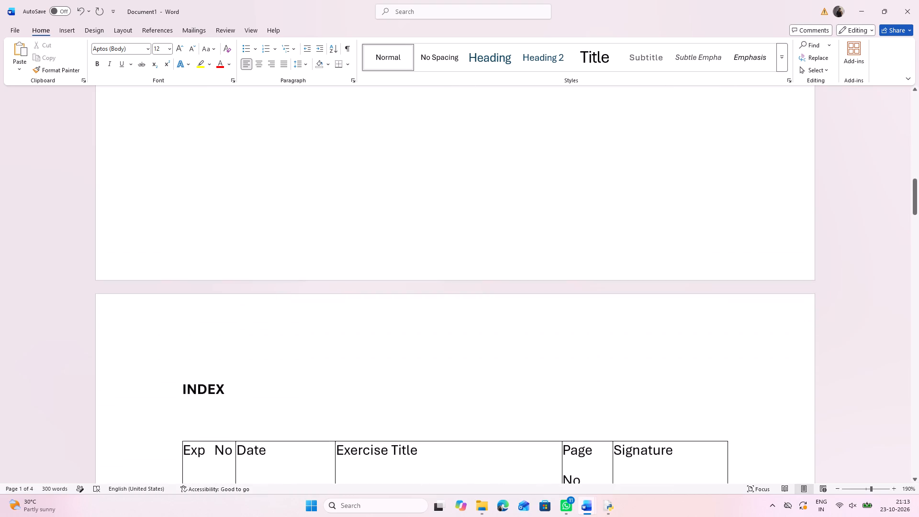
pyautogui.scroll(-3, 647, 320)
pyautogui.scroll(1, 647, 320)
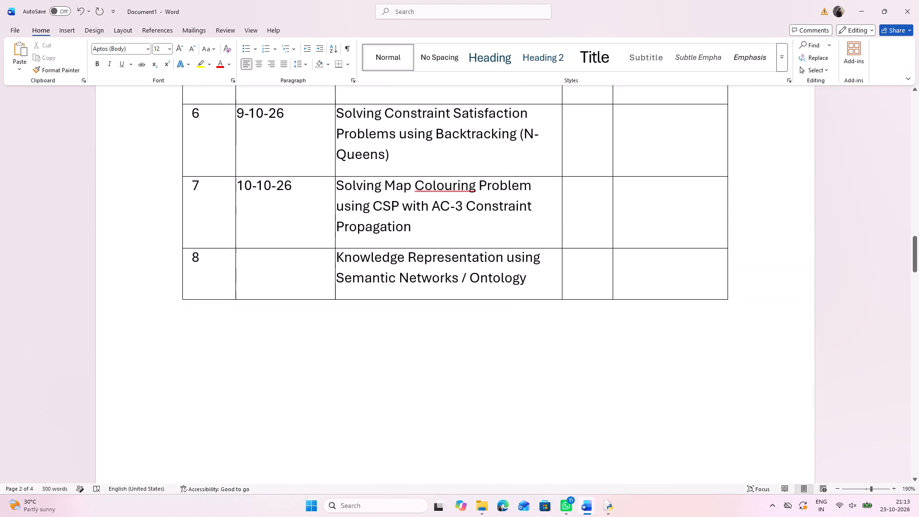
pyautogui.scroll(2, 647, 320)
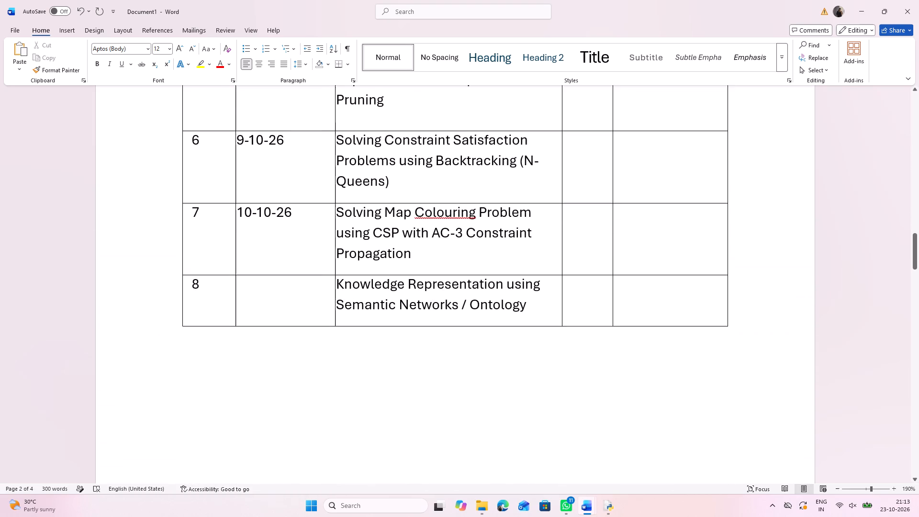
pyautogui.scroll(1, 647, 320)
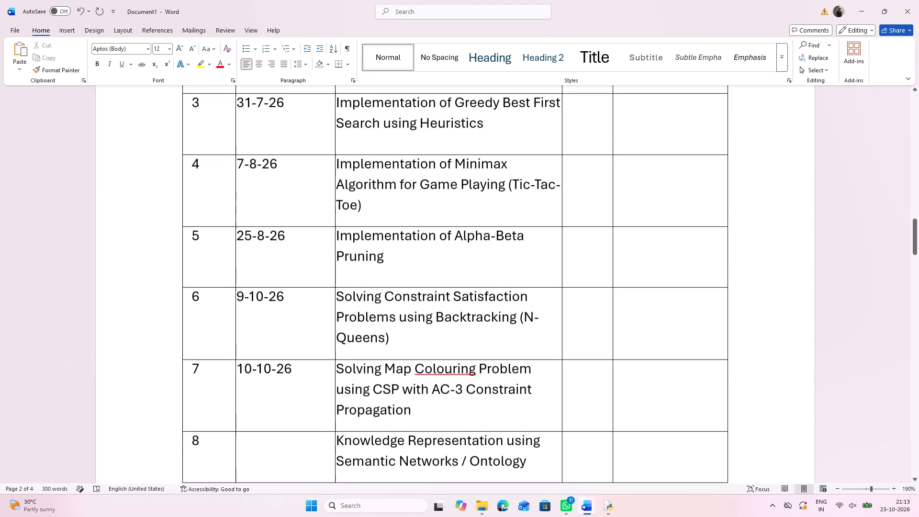
pyautogui.scroll(-3, 647, 320)
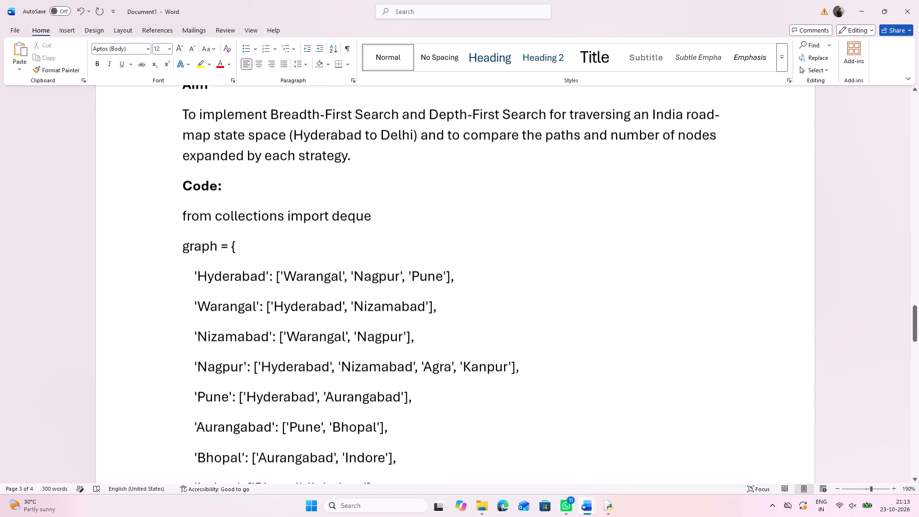
pyautogui.scroll(1, 647, 320)
pyautogui.scroll(1, 514, 180)
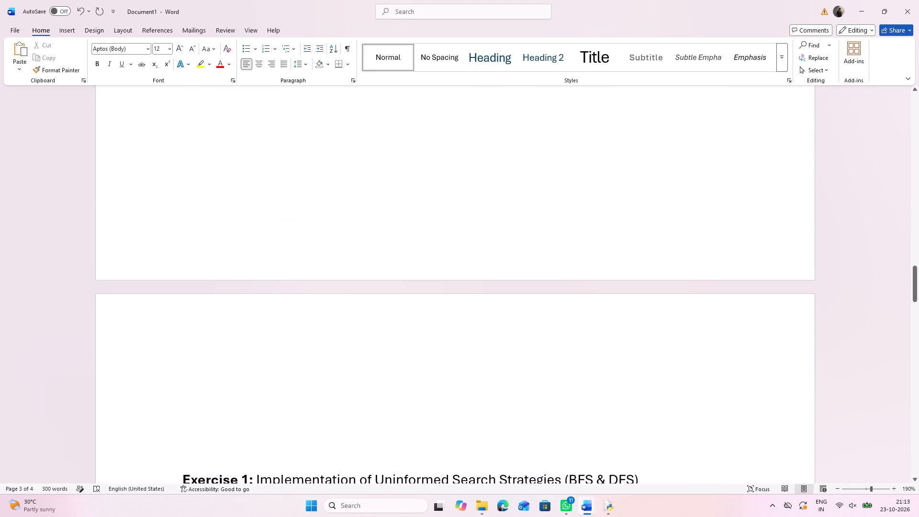
pyautogui.click(248, 448)
pyautogui.press('BackSpace')
pyautogui.press('BackSpace')
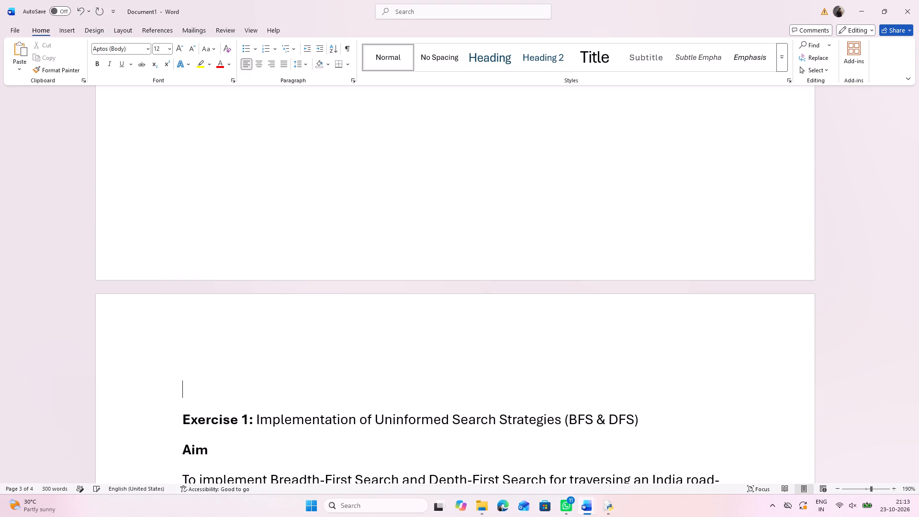
pyautogui.press('BackSpace')
pyautogui.press('BackSpace')
pyautogui.press('Return')
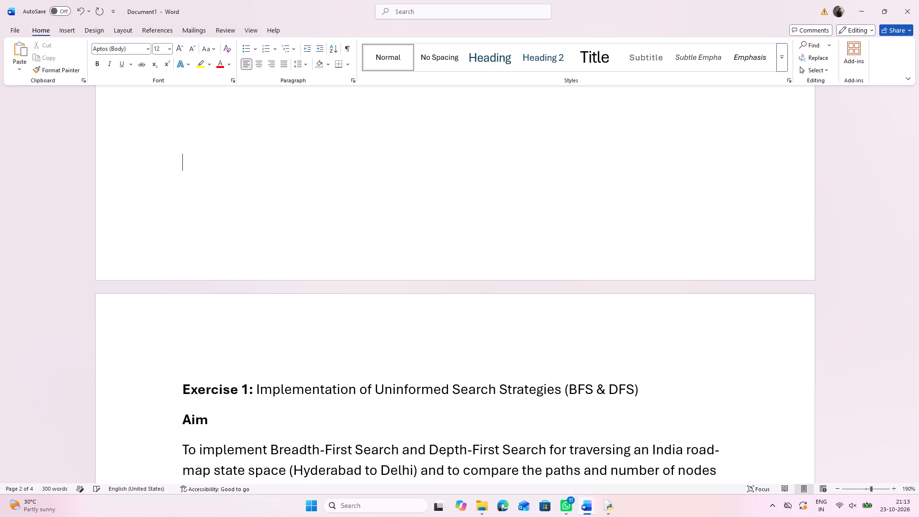
# Insert the captured shell output picture from the Gallery on a new line below Exercise 1's Output: heading.
pyautogui.scroll(-5, 339, 516)
pyautogui.scroll(2, 447, 327)
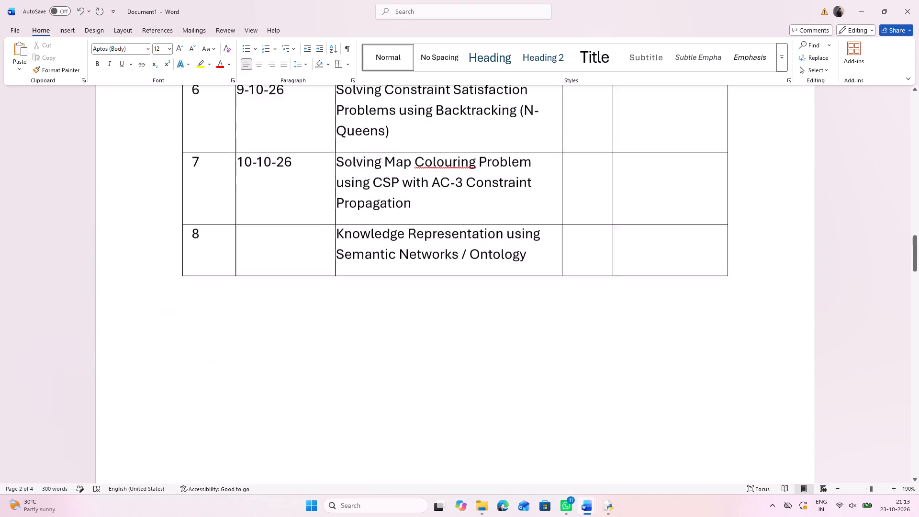
pyautogui.hscroll(1, 447, 327)
pyautogui.scroll(-2, 447, 327)
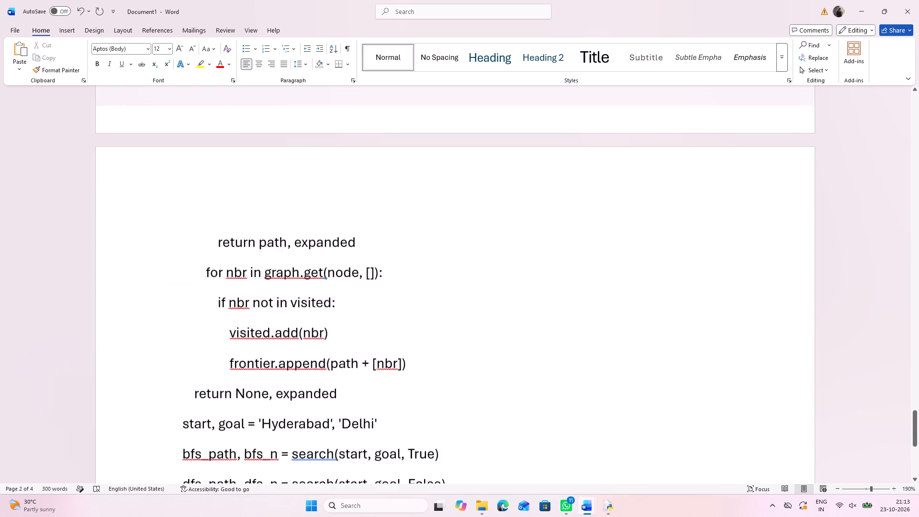
pyautogui.scroll(-1, 447, 327)
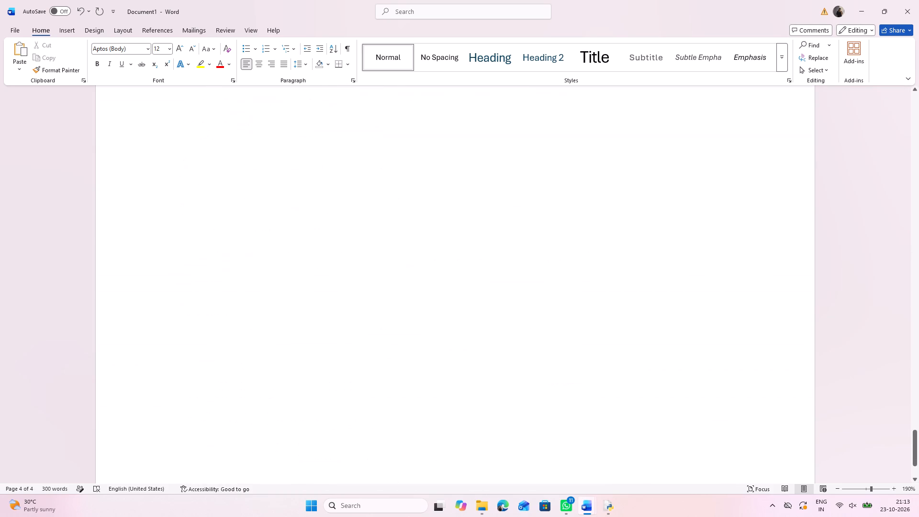
pyautogui.scroll(13, 446, 327)
pyautogui.scroll(-9, 446, 327)
pyautogui.hscroll(-1, 399, 82)
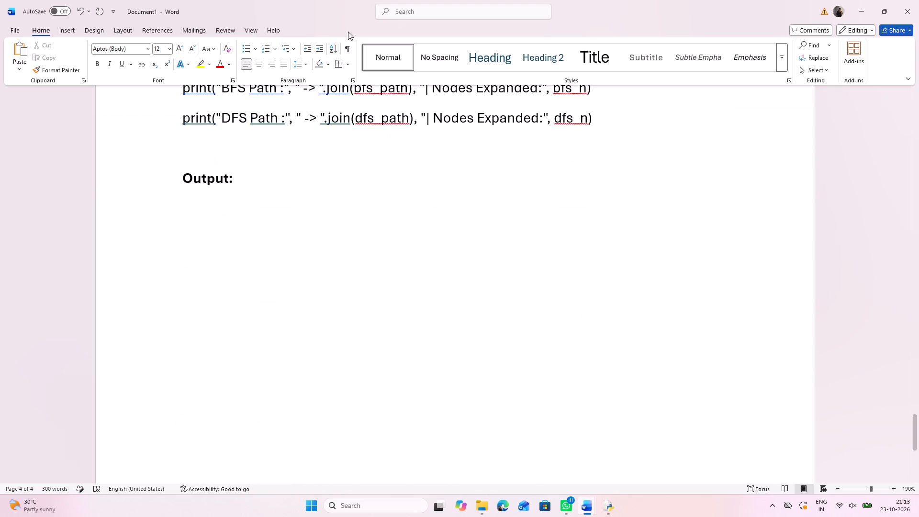
pyautogui.hscroll(-1, 348, 32)
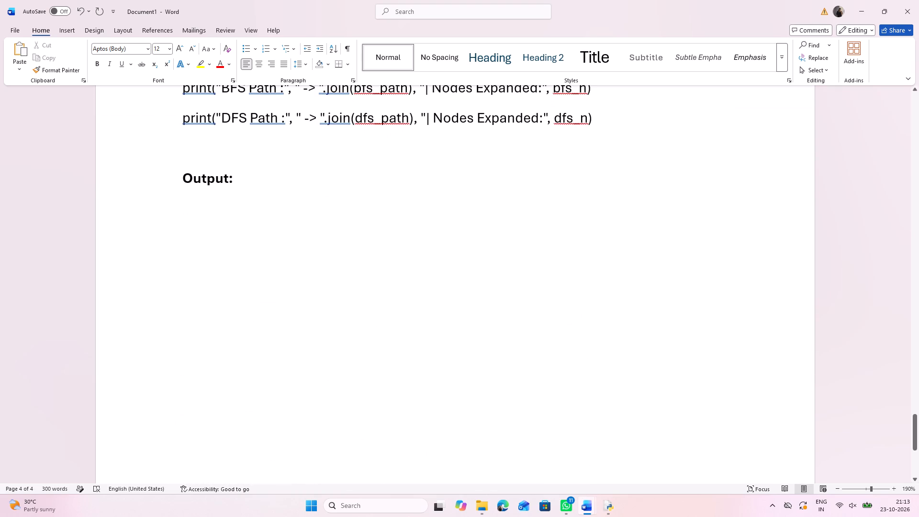
pyautogui.click(255, 175)
pyautogui.press('Return')
pyautogui.click(70, 30)
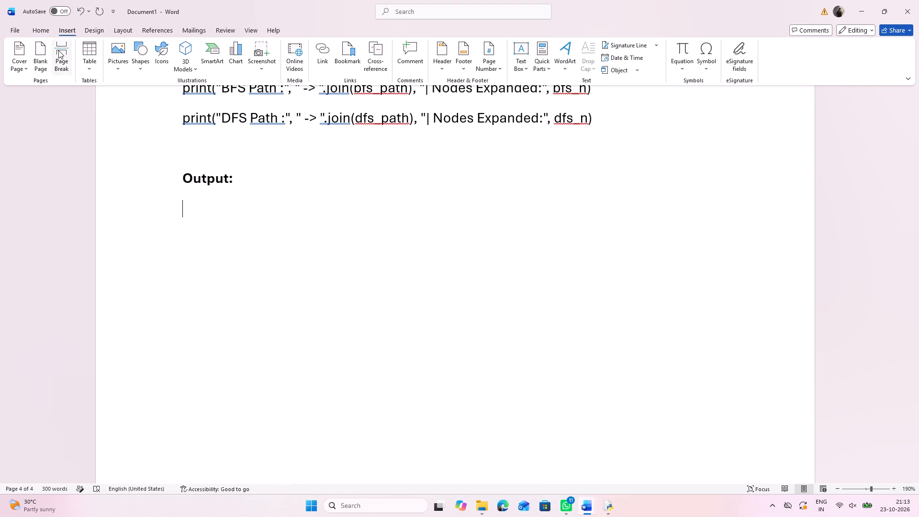
pyautogui.click(114, 63)
pyautogui.click(126, 96)
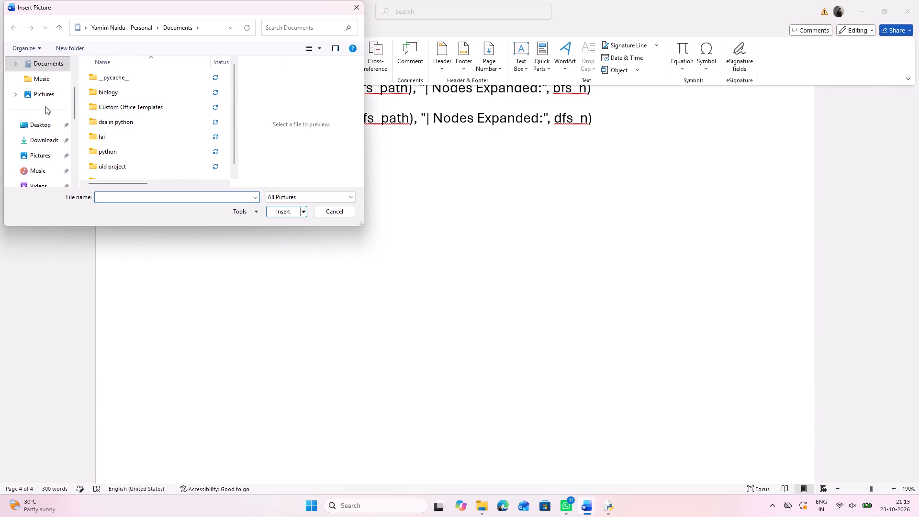
pyautogui.scroll(1, 45, 106)
pyautogui.doubleClick(56, 86)
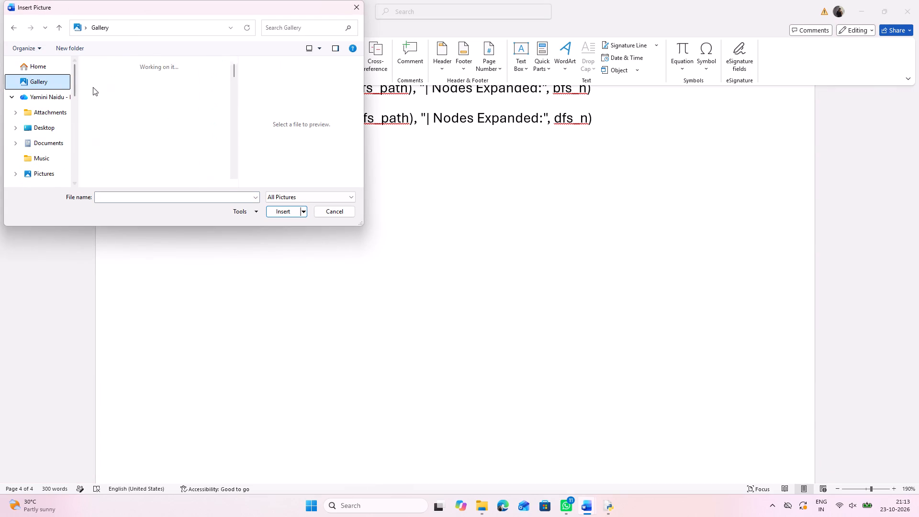
pyautogui.doubleClick(129, 96)
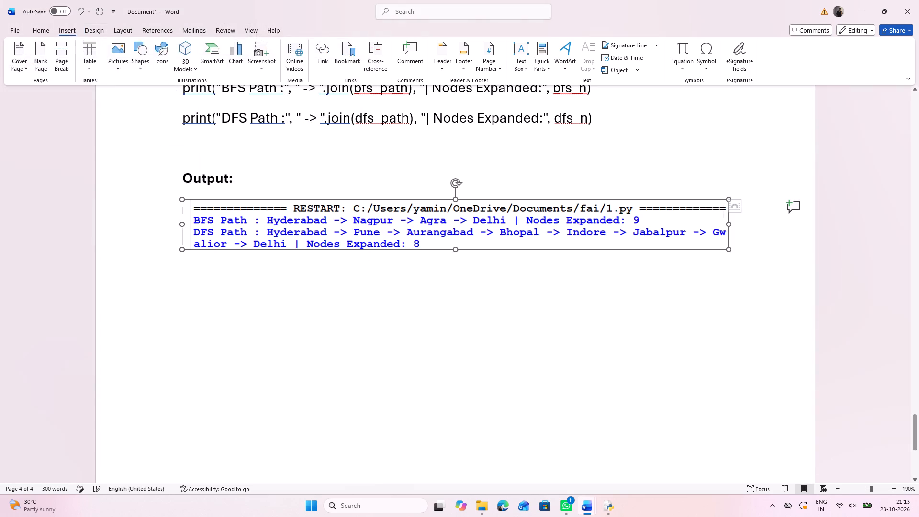
pyautogui.scroll(-1, 366, 345)
pyautogui.click(302, 220)
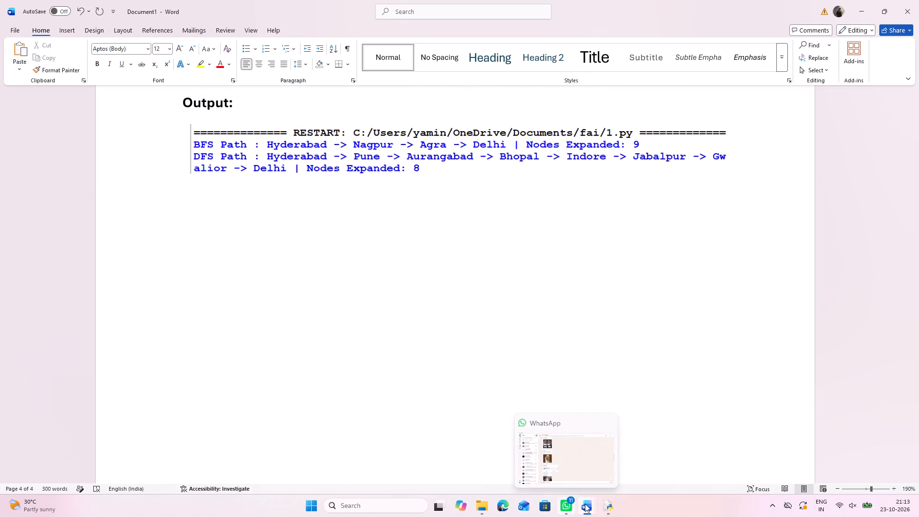
# Switch to the 25138 FAI document and arrange it side by side with Document1.
pyautogui.click(538, 450)
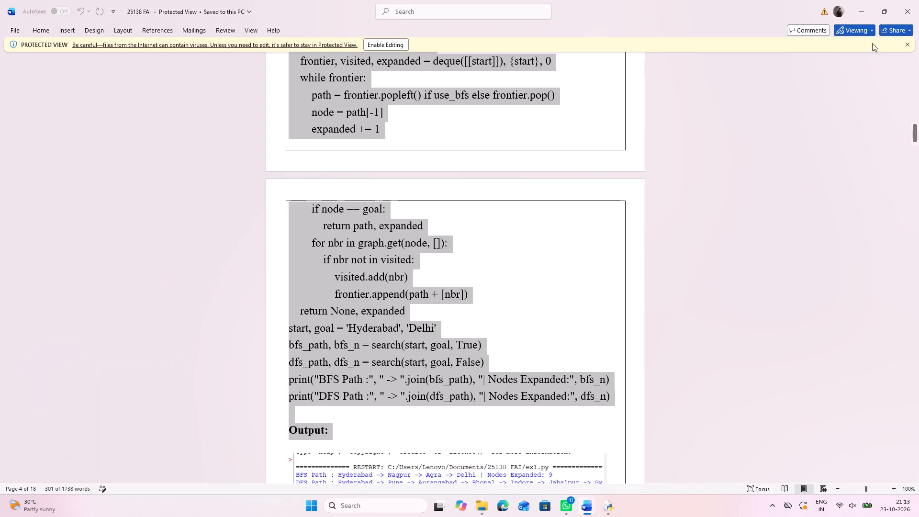
pyautogui.click(785, 29)
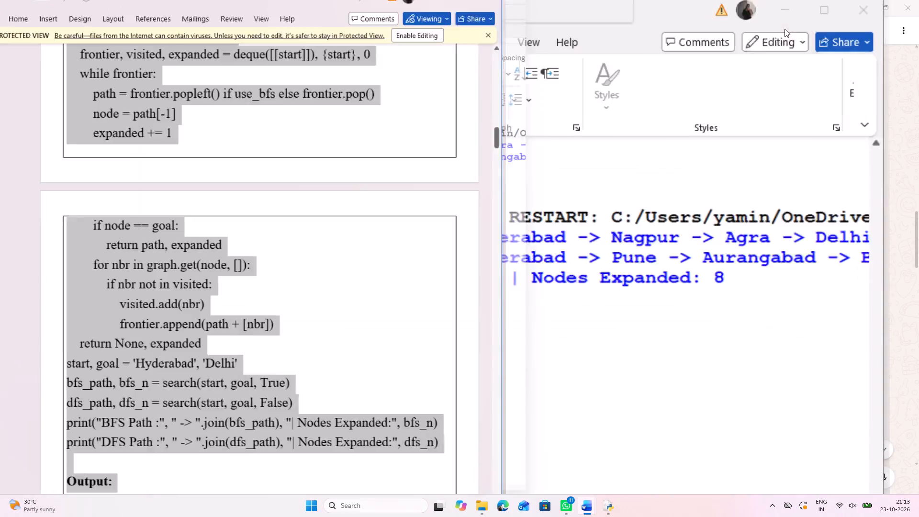
# Copy Exercise 2 from its heading through the last print line of code in 25138 FAI and paste it below Exercise 1's output in Document1.
pyautogui.scroll(-4, 373, 245)
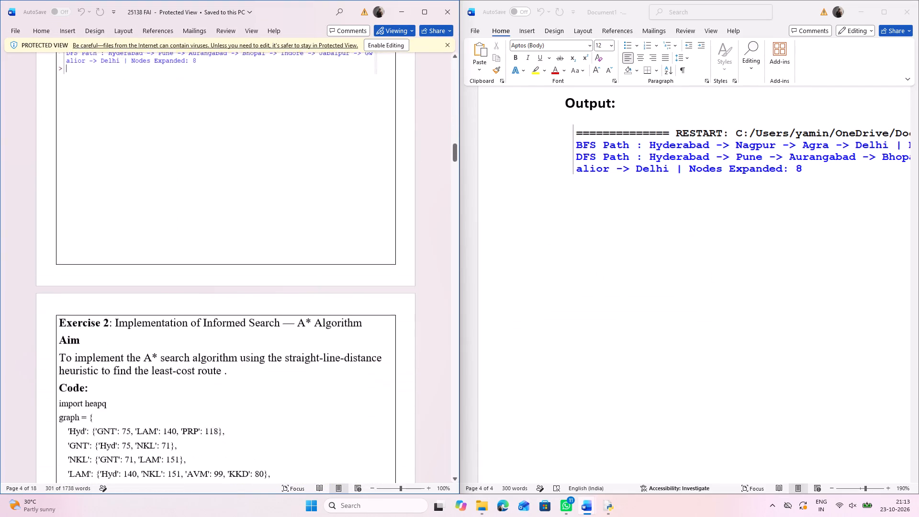
pyautogui.moveTo(57, 293); pyautogui.dragTo(123, 381)
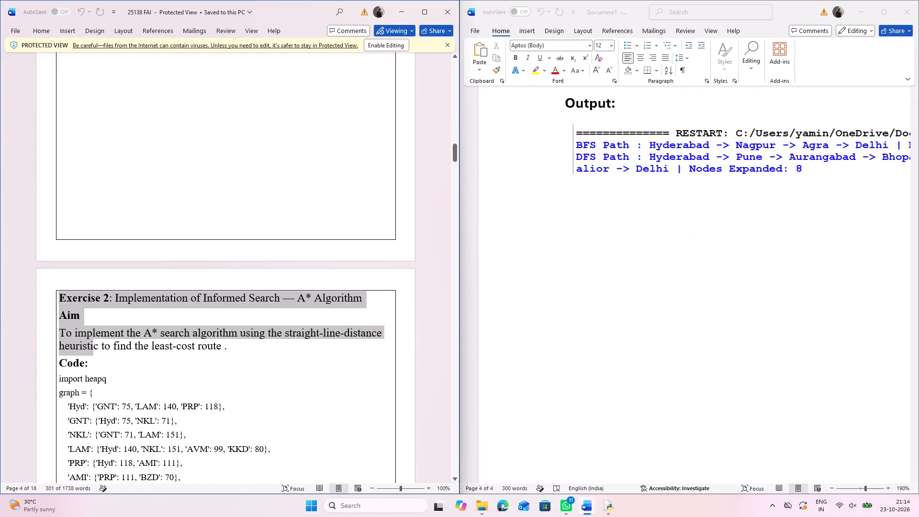
pyautogui.moveTo(123, 381); pyautogui.dragTo(236, 421)
pyautogui.scroll(2, 221, 446)
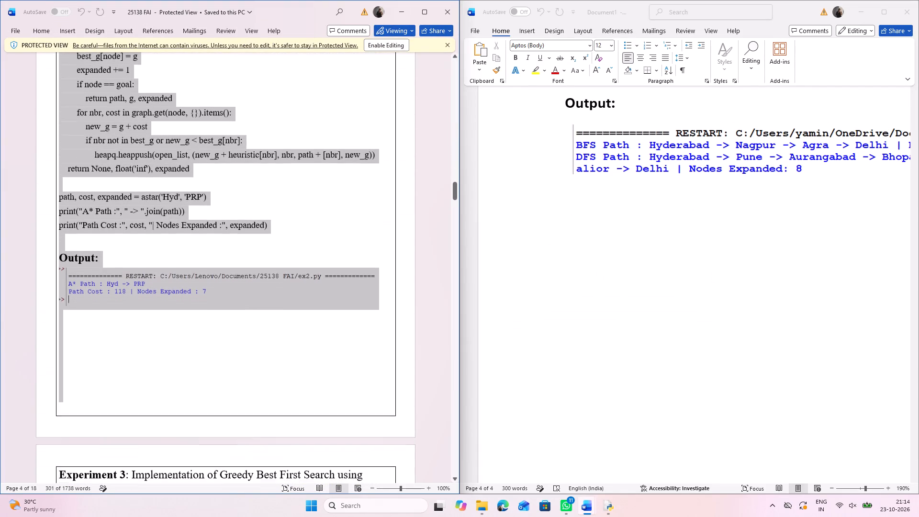
pyautogui.moveTo(236, 421); pyautogui.dragTo(268, 239)
pyautogui.scroll(-3, 236, 413)
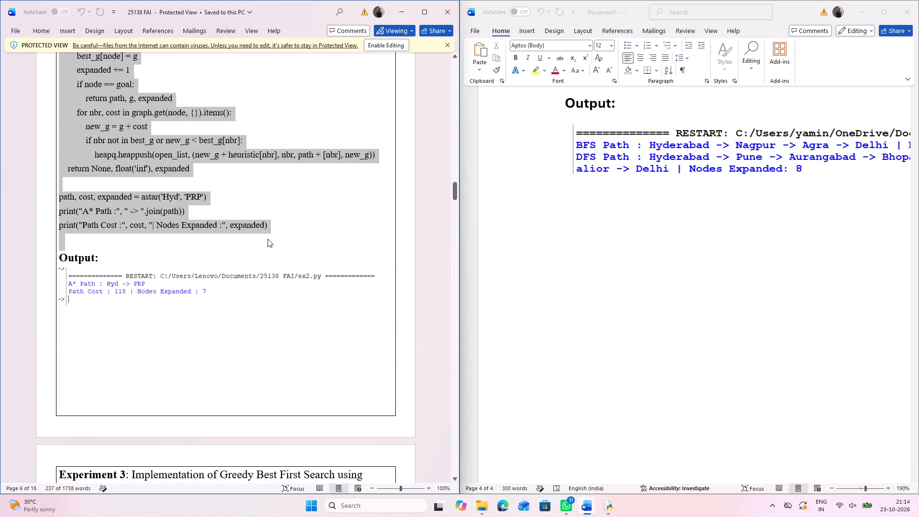
pyautogui.hotkey('ctrl', 'c')
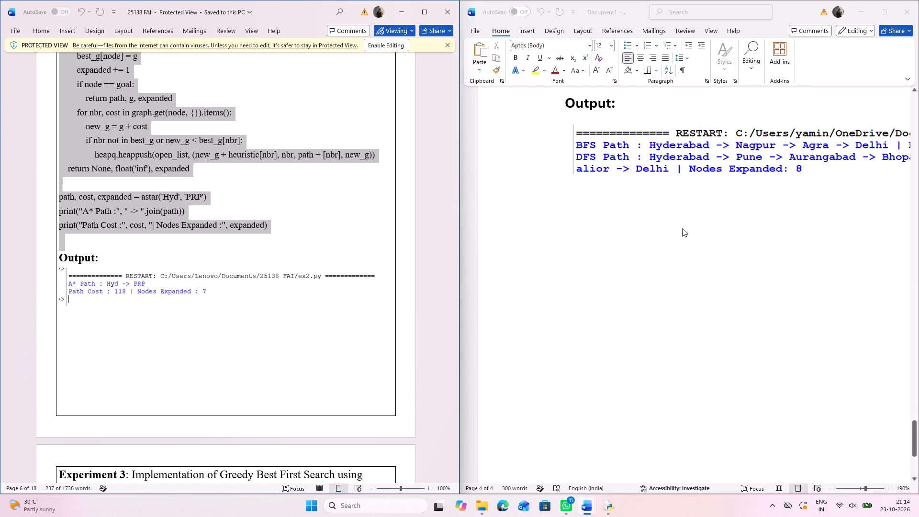
pyautogui.click(682, 228)
pyautogui.hotkey('ctrl', 'v')
# Insert blank lines before the Exercise 2 heading in Document1 so that it starts at the top of a new page.
pyautogui.scroll(2, 682, 228)
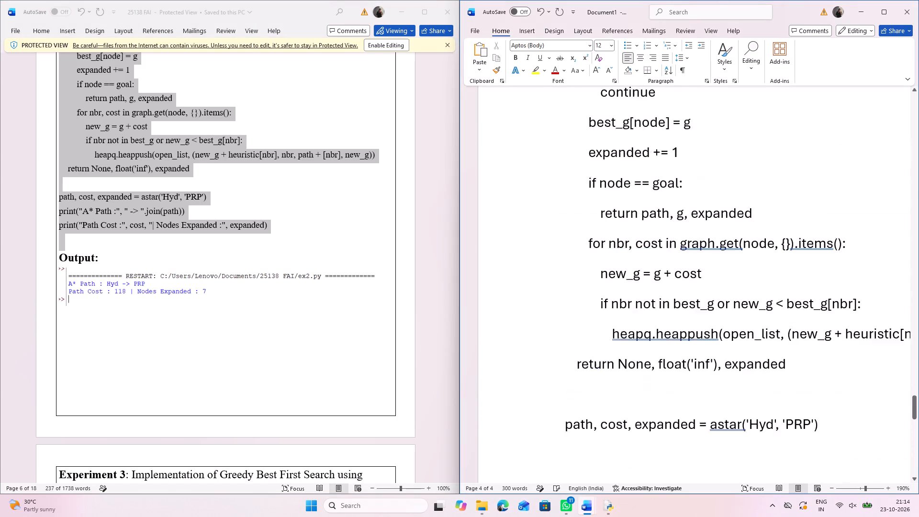
pyautogui.scroll(3, 682, 228)
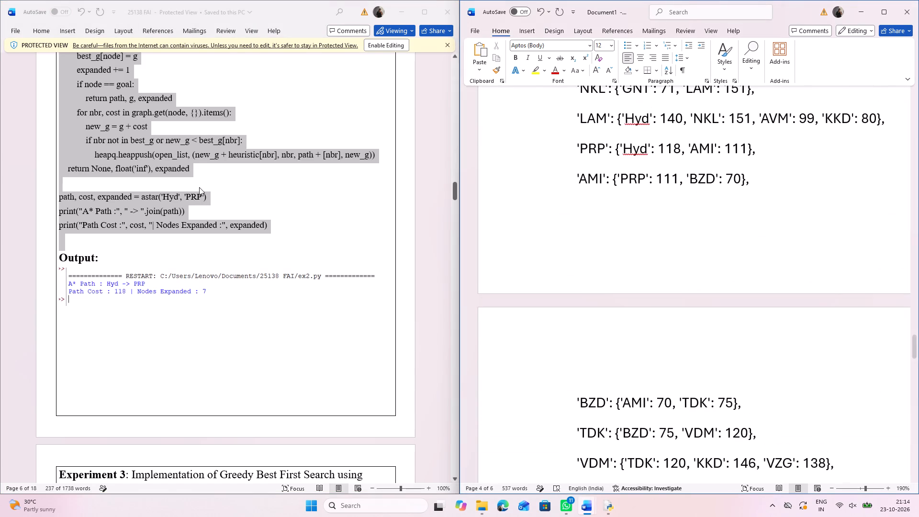
pyautogui.scroll(8, 199, 187)
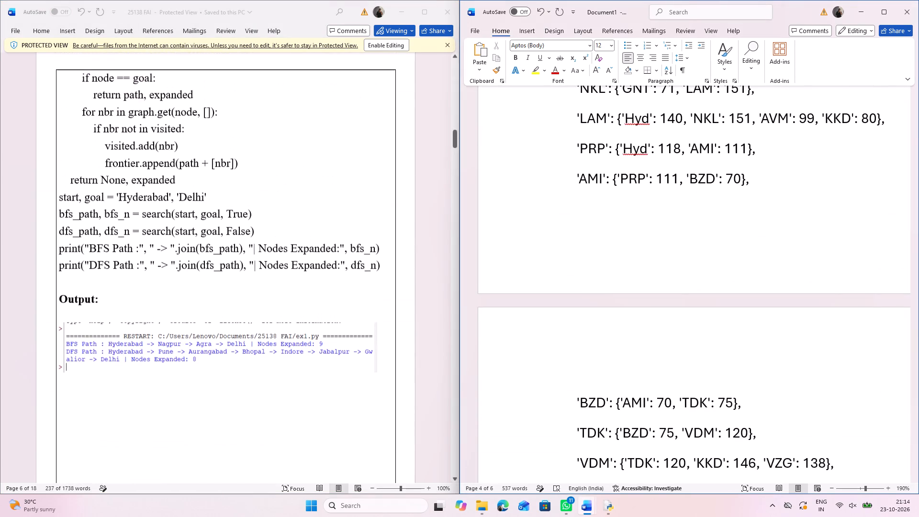
pyautogui.scroll(-3, 199, 187)
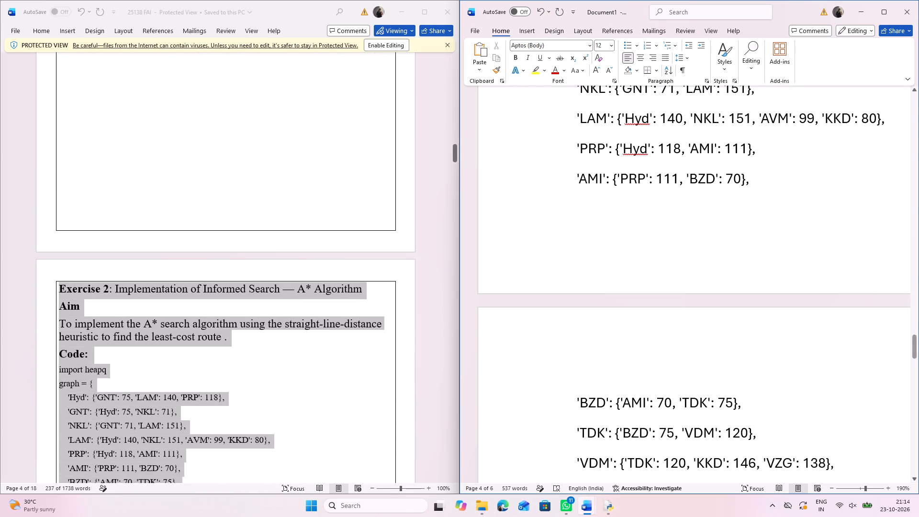
pyautogui.scroll(2, 575, 169)
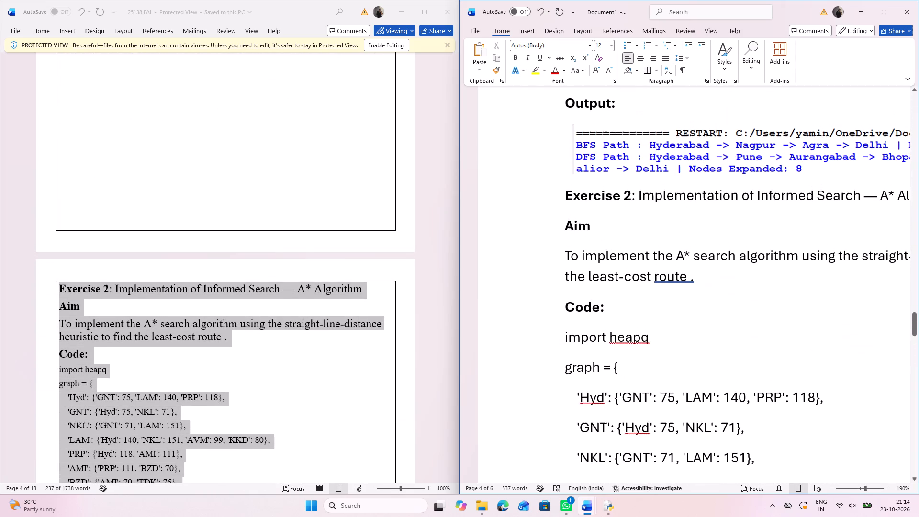
pyautogui.click(564, 200)
pyautogui.press('Return')
pyautogui.press('Return')
pyautogui.press('Return')
pyautogui.press('Return')
pyautogui.press('Return')
pyautogui.press('Return')
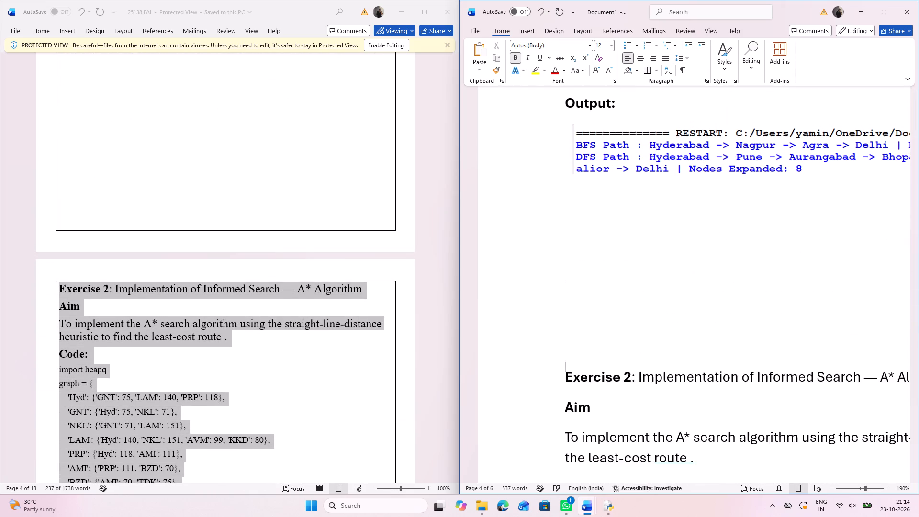
pyautogui.press('Return')
pyautogui.press('Return')
pyautogui.press('Return')
pyautogui.press('Return')
pyautogui.press('Return')
pyautogui.press('Return')
pyautogui.press('Return')
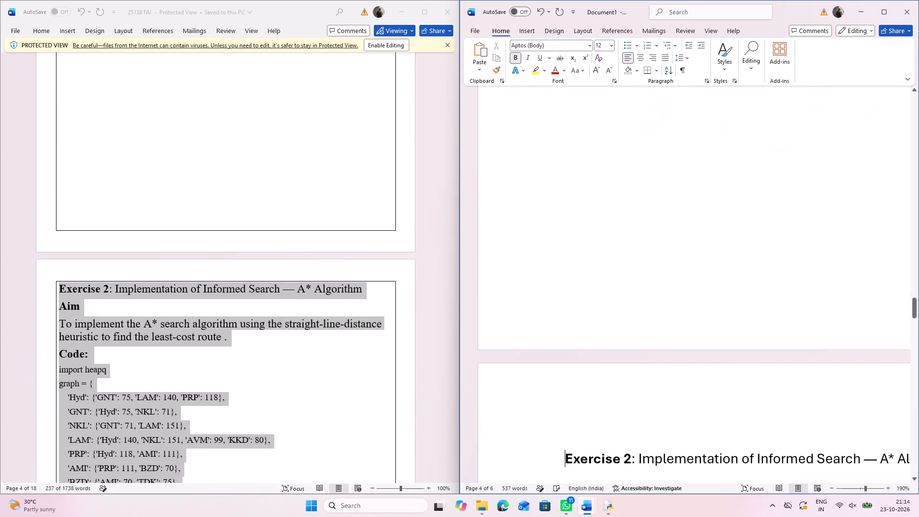
pyautogui.press('BackSpace')
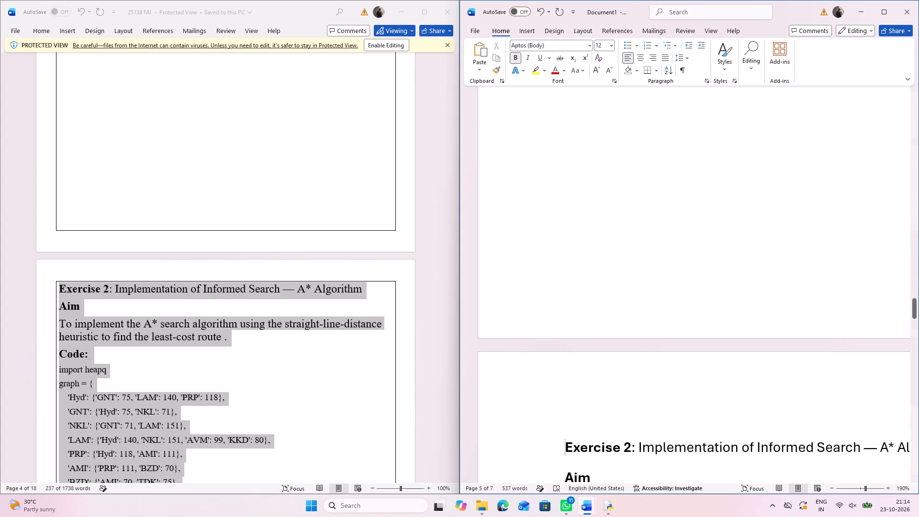
pyautogui.press('Return')
# Apply a Box page border with a solid ½ pt line in automatic colour to the whole of Document1.
pyautogui.scroll(18, 611, 172)
pyautogui.scroll(4, 532, 32)
pyautogui.click(532, 32)
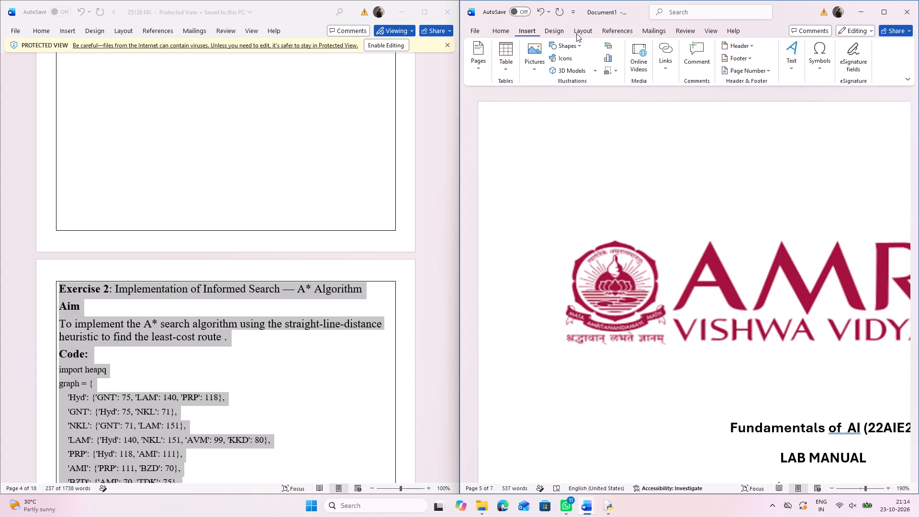
pyautogui.click(548, 34)
pyautogui.click(867, 67)
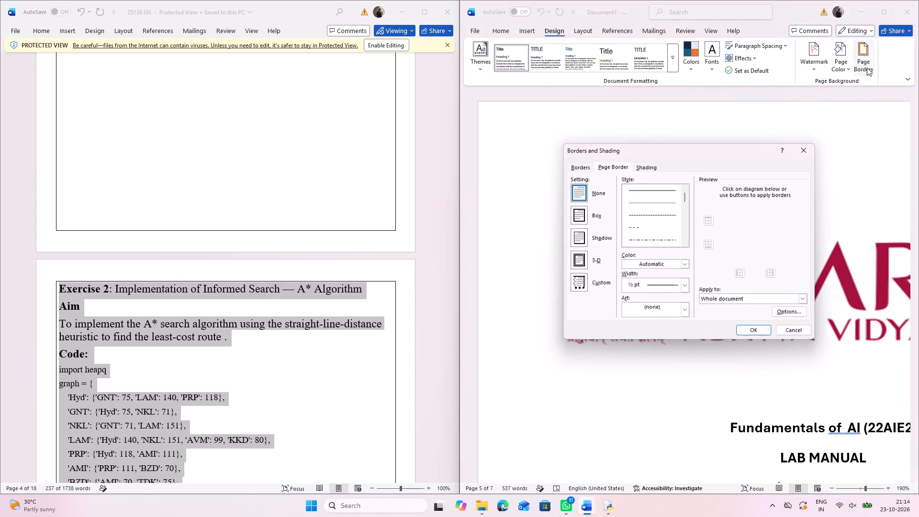
pyautogui.click(584, 214)
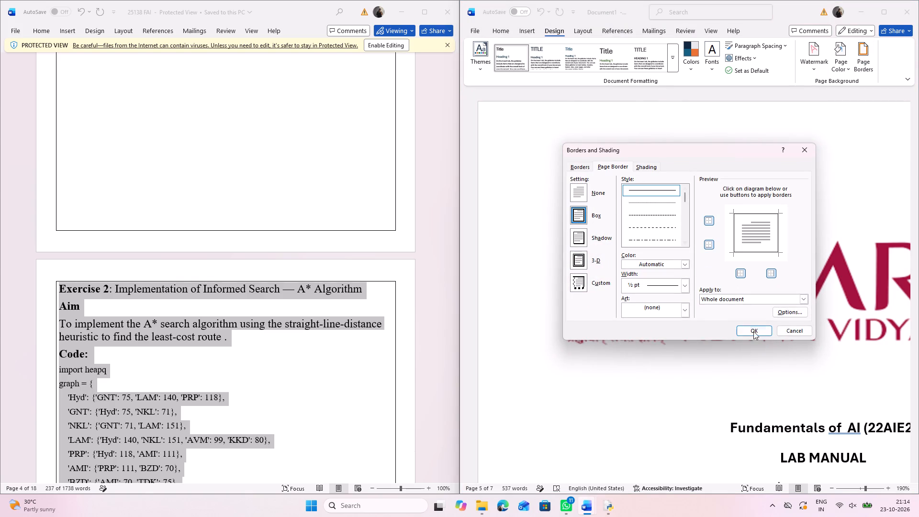
pyautogui.click(763, 329)
# Review the page border and layout on the pages of Document1, from the cover to the end of Exercise 2.
pyautogui.scroll(2, 717, 304)
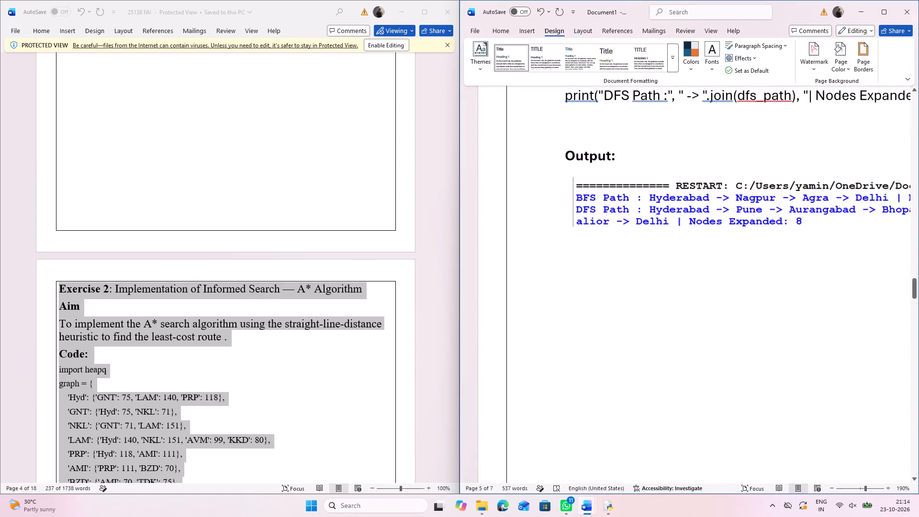
pyautogui.scroll(6, 717, 304)
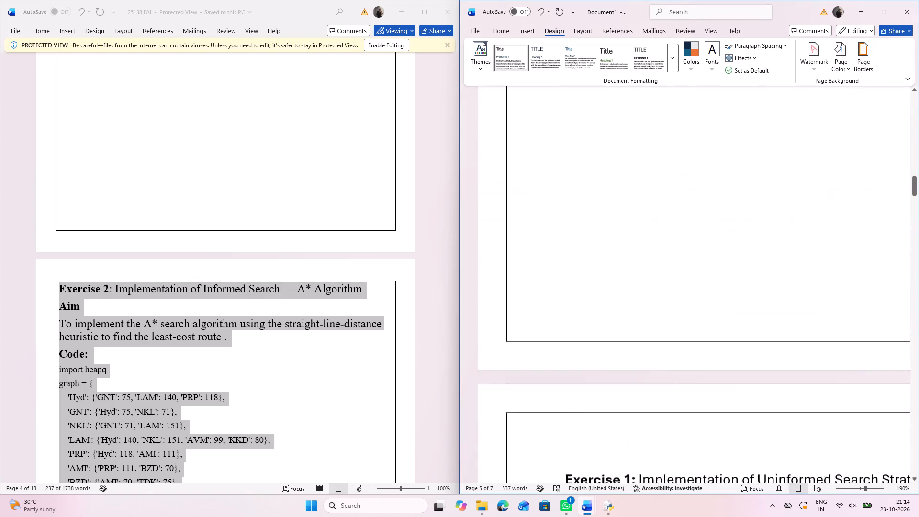
pyautogui.scroll(5, 717, 304)
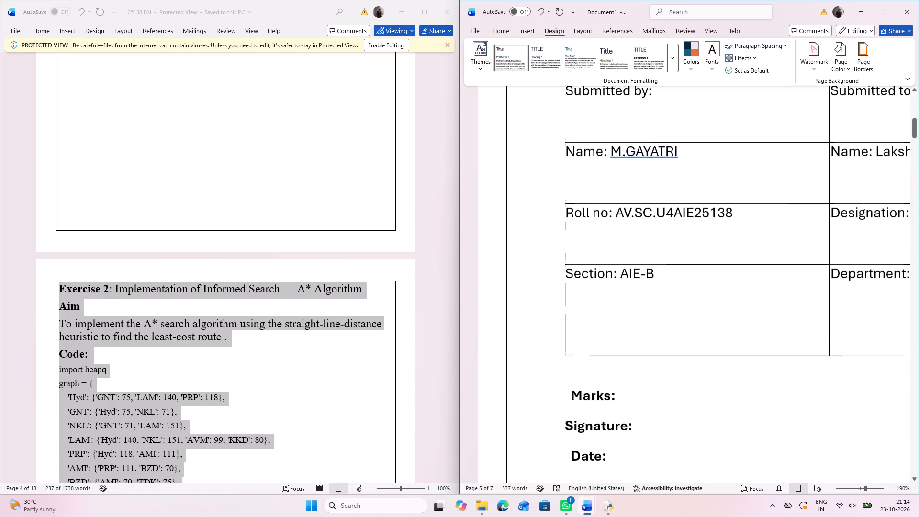
pyautogui.scroll(3, 717, 304)
pyautogui.scroll(-5, 717, 304)
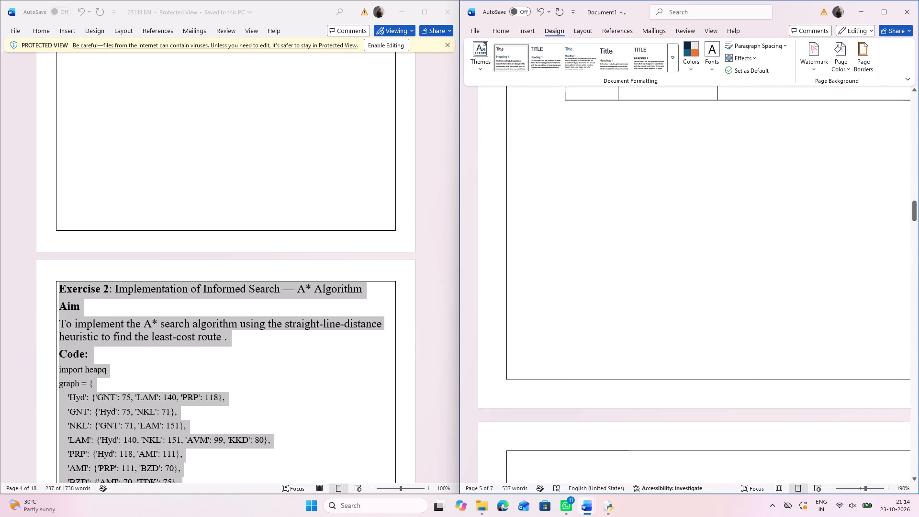
pyautogui.scroll(-8, 717, 304)
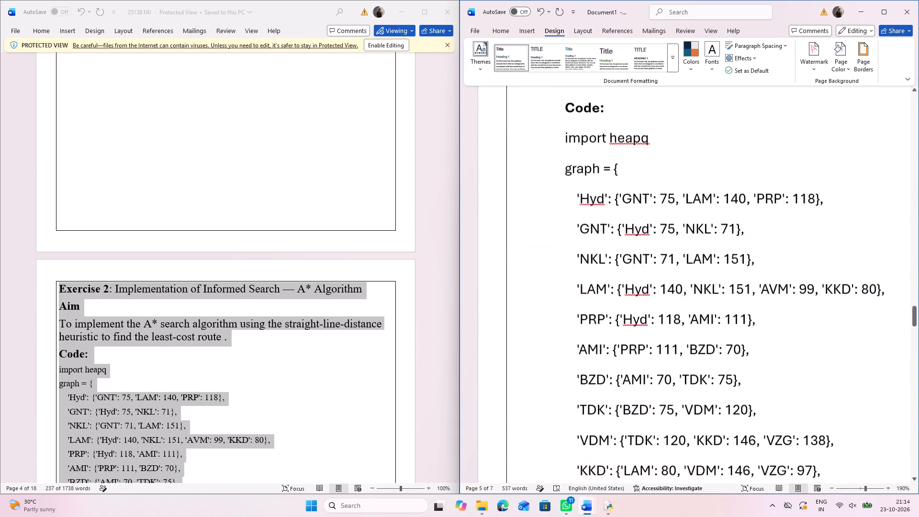
pyautogui.scroll(3, 717, 304)
pyautogui.scroll(-1, 717, 304)
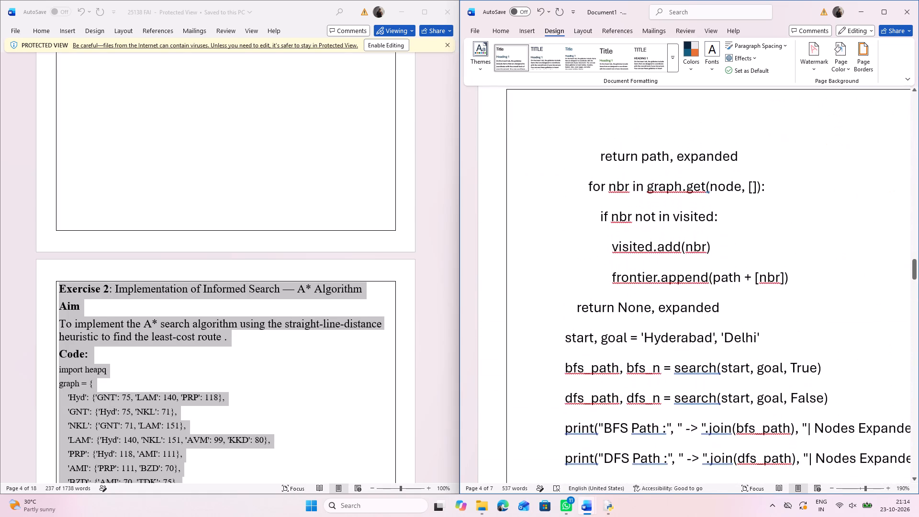
pyautogui.scroll(-5, 717, 304)
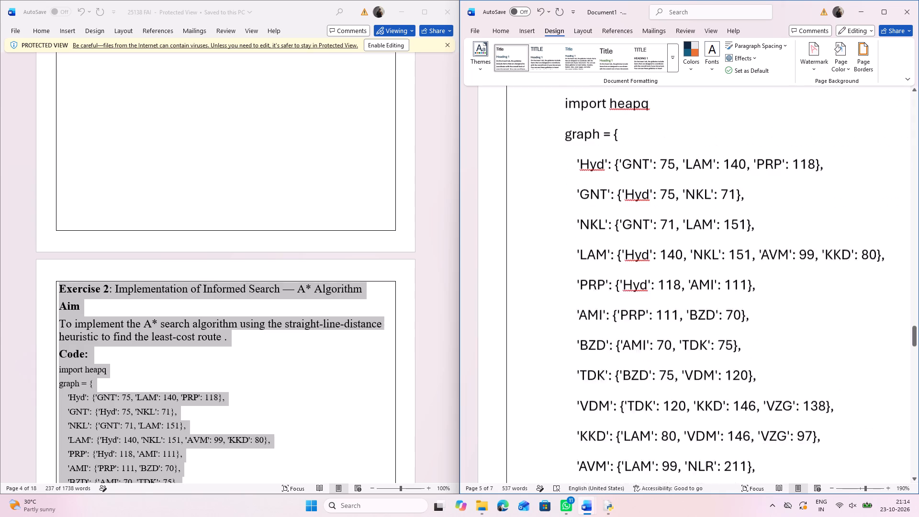
pyautogui.scroll(-3, 717, 304)
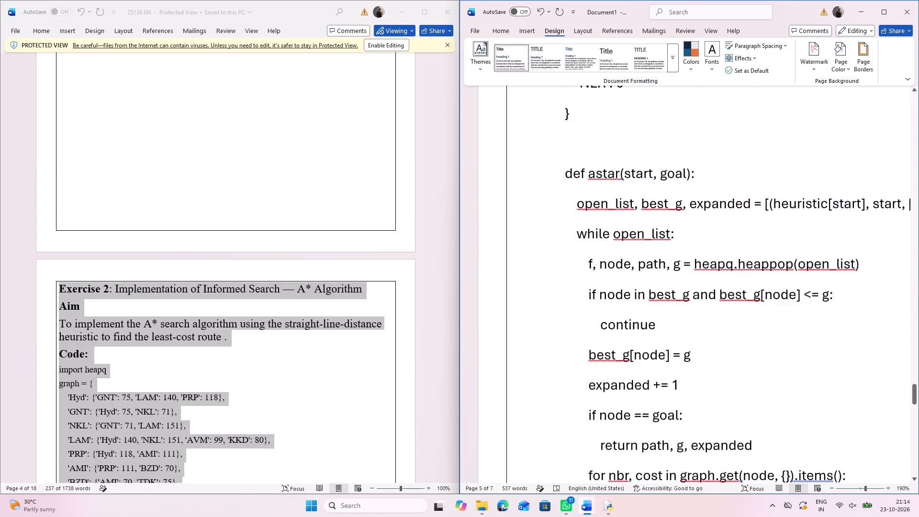
pyautogui.scroll(-3, 717, 304)
# Copy Exercise 2's A* code in Document1, from import heapq through the final Path Cost print line.
pyautogui.scroll(1, 717, 304)
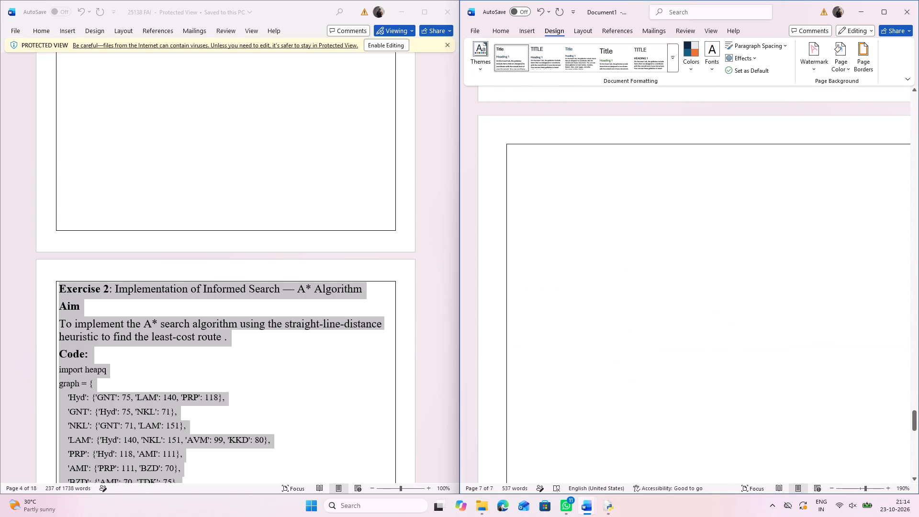
pyautogui.scroll(1, 717, 304)
pyautogui.scroll(4, 690, 216)
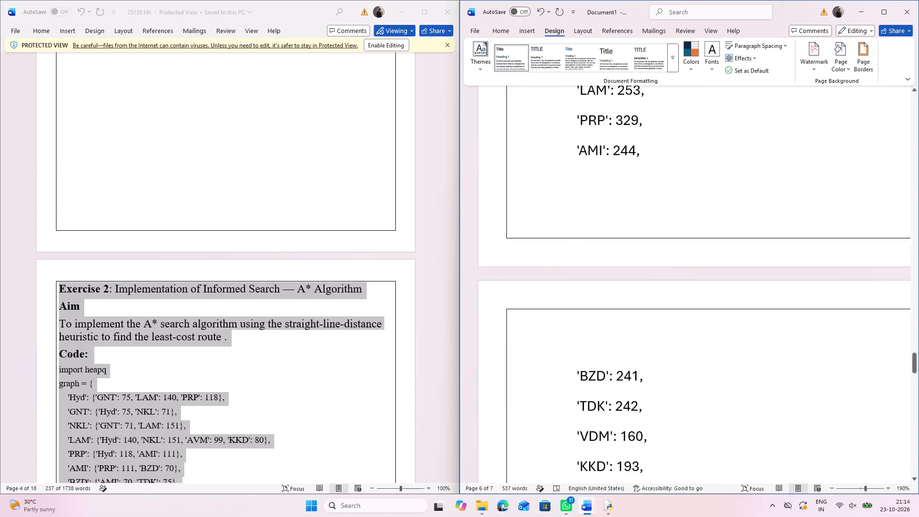
pyautogui.scroll(3, 690, 216)
pyautogui.scroll(-2, 690, 216)
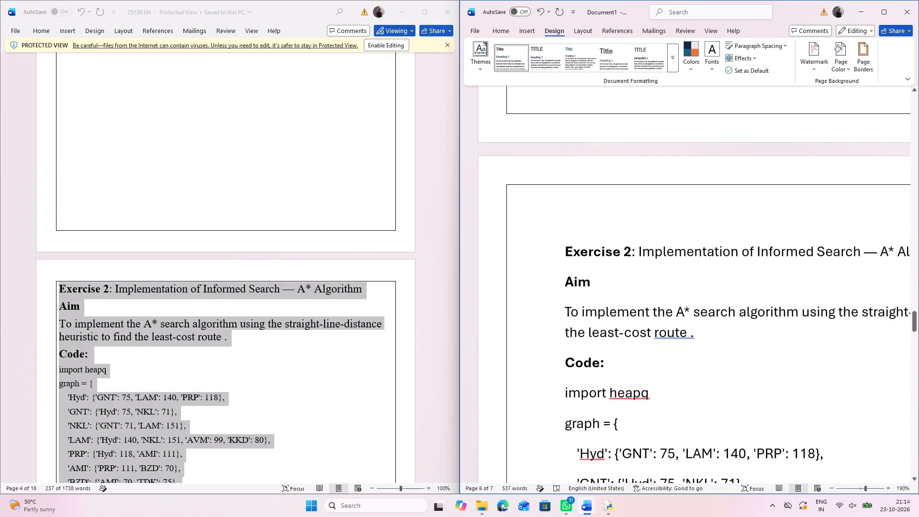
pyautogui.scroll(-1, 690, 216)
pyautogui.moveTo(566, 157); pyautogui.dragTo(706, 407)
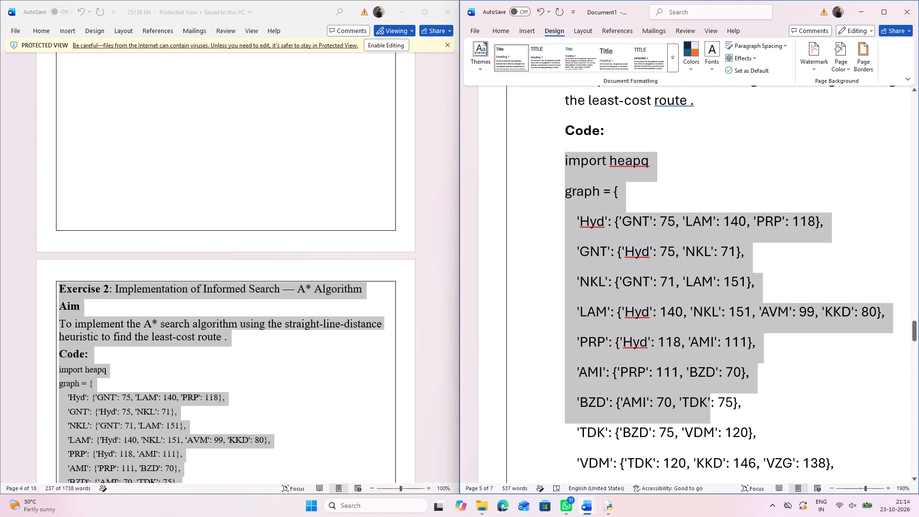
pyautogui.moveTo(706, 407); pyautogui.dragTo(748, 458)
pyautogui.scroll(1, 710, 418)
pyautogui.scroll(1, 736, 516)
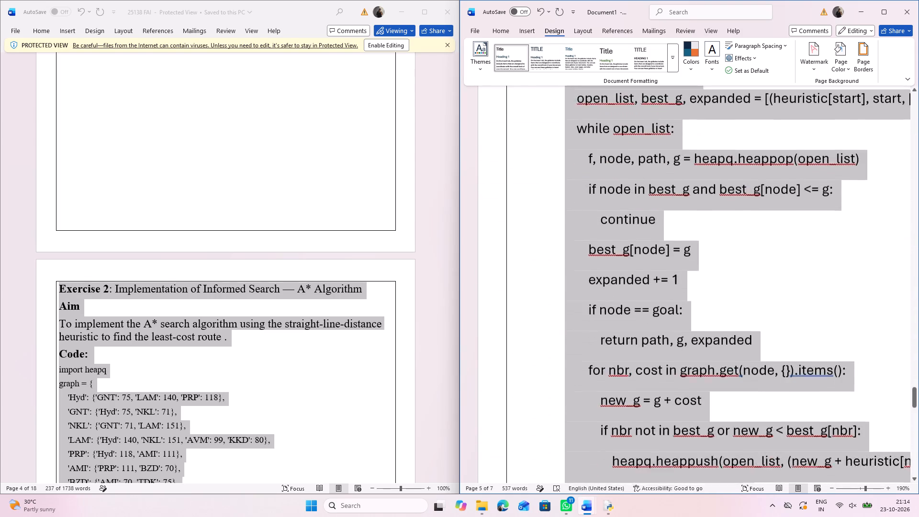
pyautogui.moveTo(748, 458); pyautogui.dragTo(776, 483)
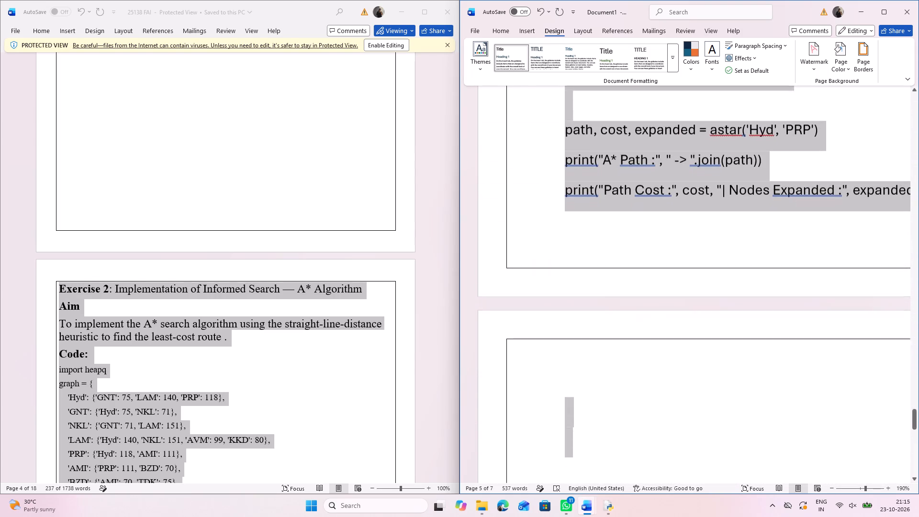
pyautogui.moveTo(776, 483); pyautogui.dragTo(749, 208)
pyautogui.hscroll(1, 891, 181)
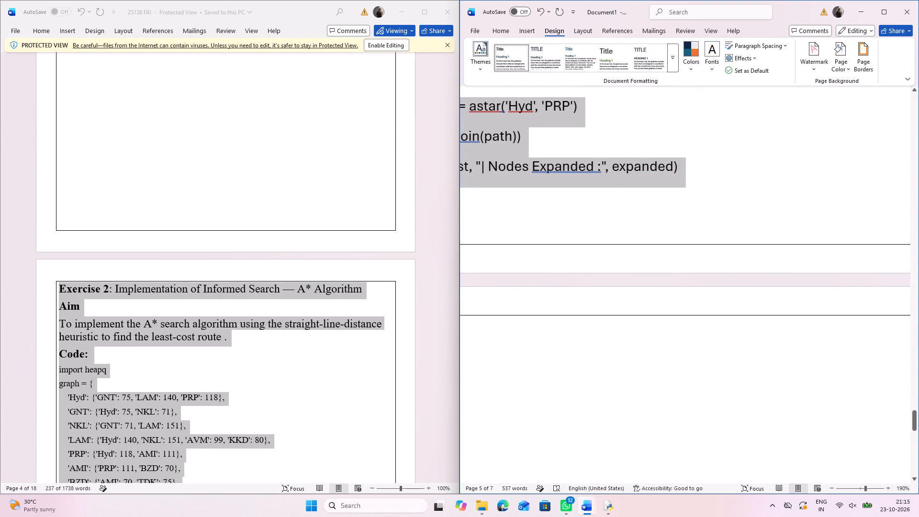
pyautogui.moveTo(749, 208); pyautogui.dragTo(749, 207)
pyautogui.hotkey('ctrl', 'c')
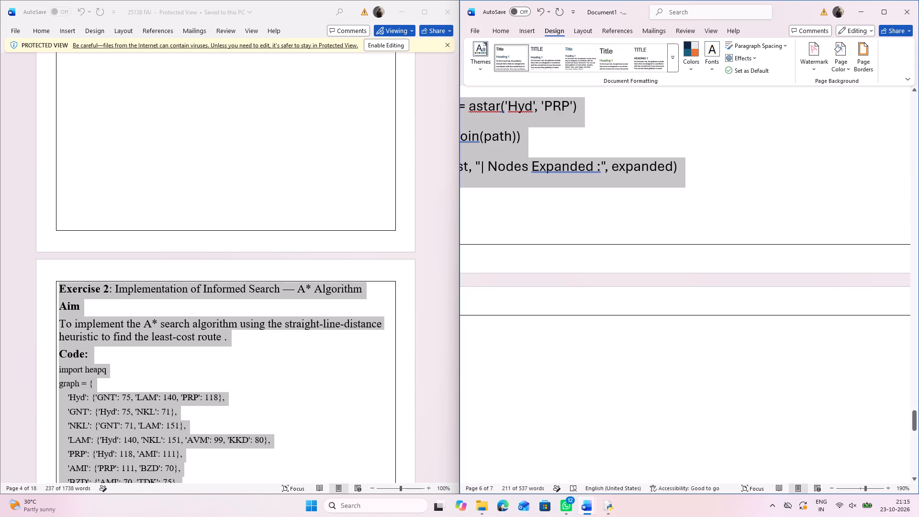
# Switch to IDLE and paste the copied A* code into a new, empty Python file.
pyautogui.click(604, 509)
pyautogui.click(659, 419)
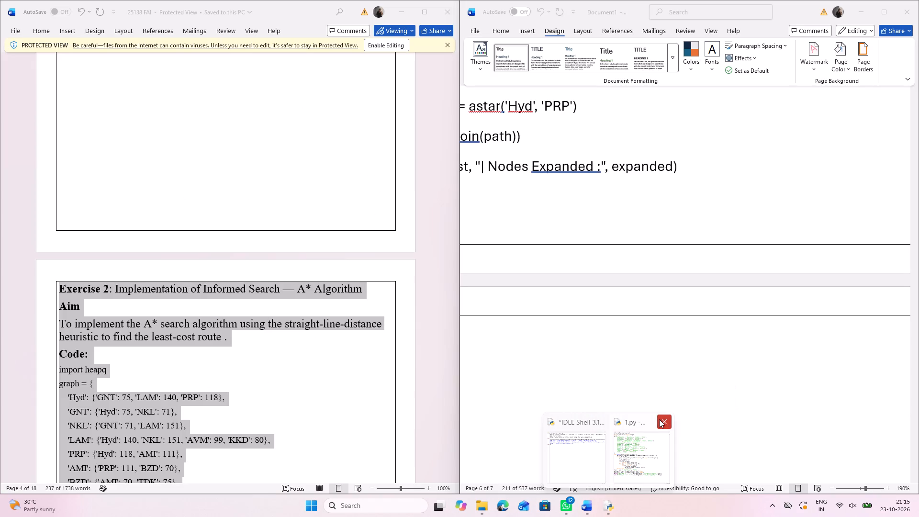
pyautogui.click(589, 463)
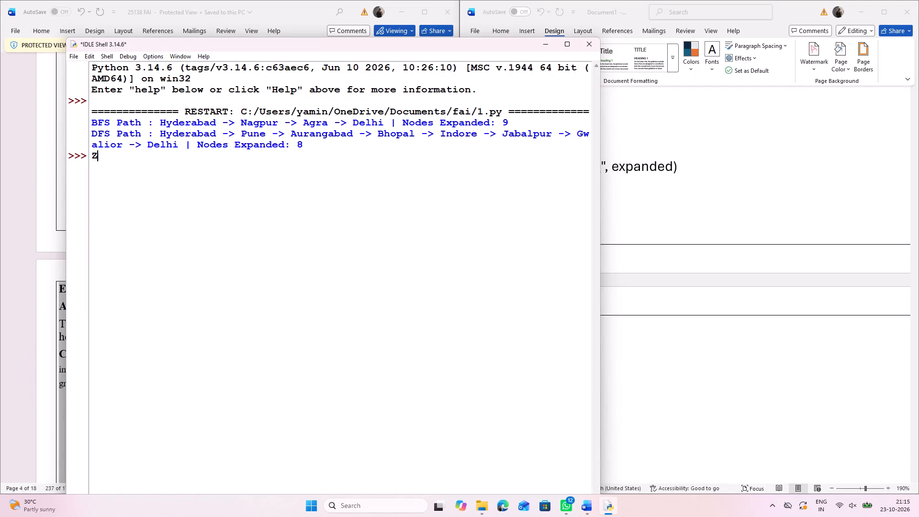
pyautogui.moveTo(75, 57); pyautogui.dragTo(77, 62)
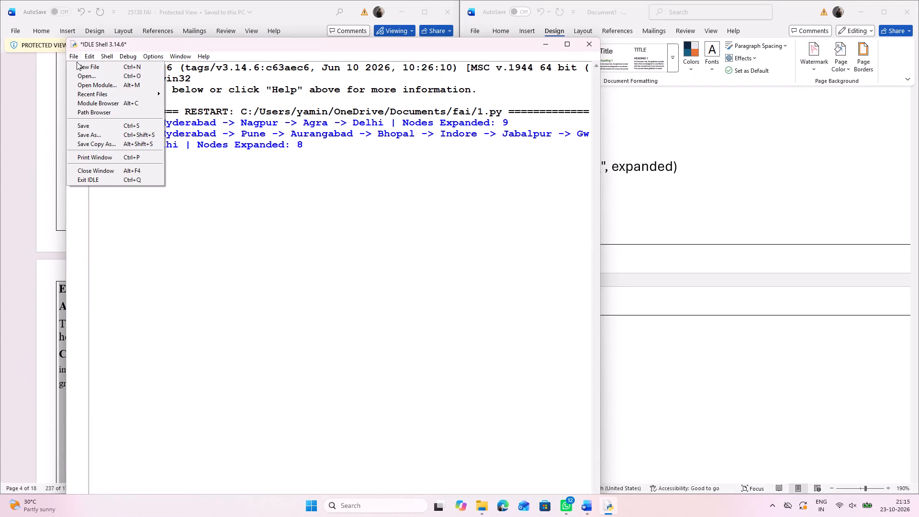
pyautogui.moveTo(77, 62); pyautogui.dragTo(77, 65)
pyautogui.click(77, 65)
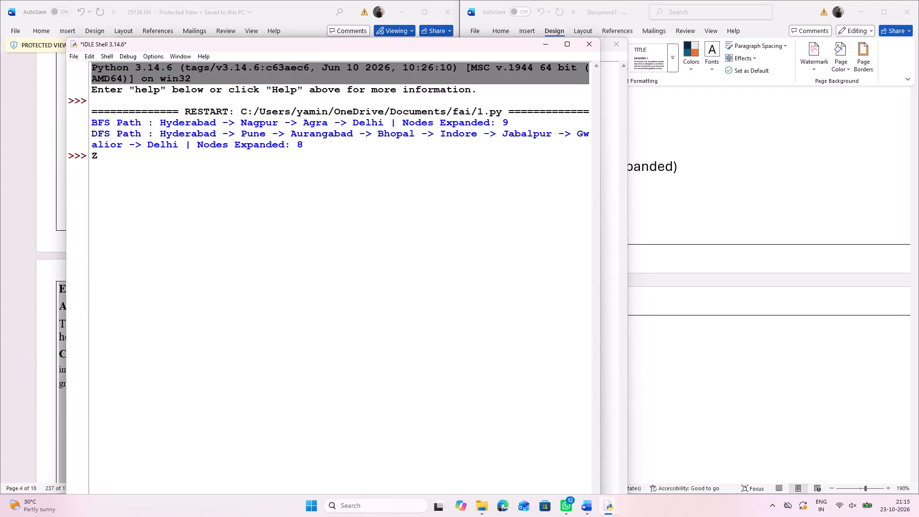
pyautogui.click(74, 56)
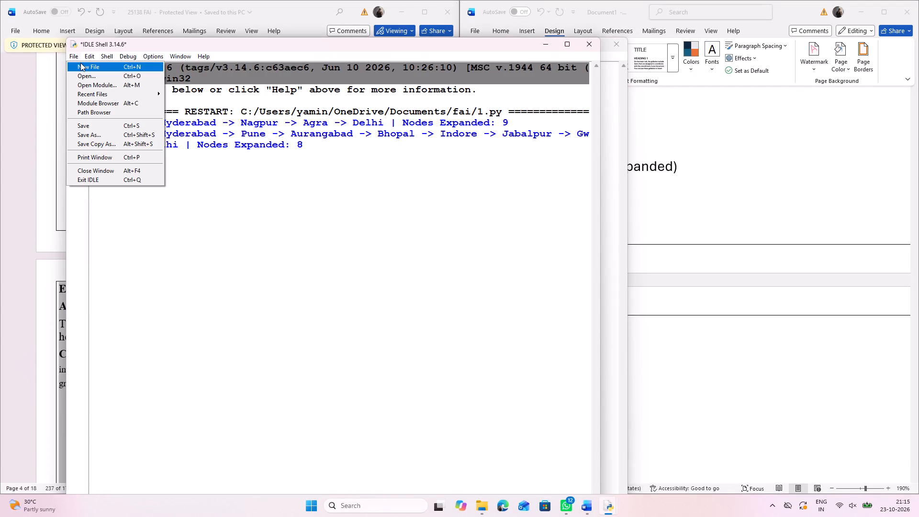
pyautogui.click(80, 63)
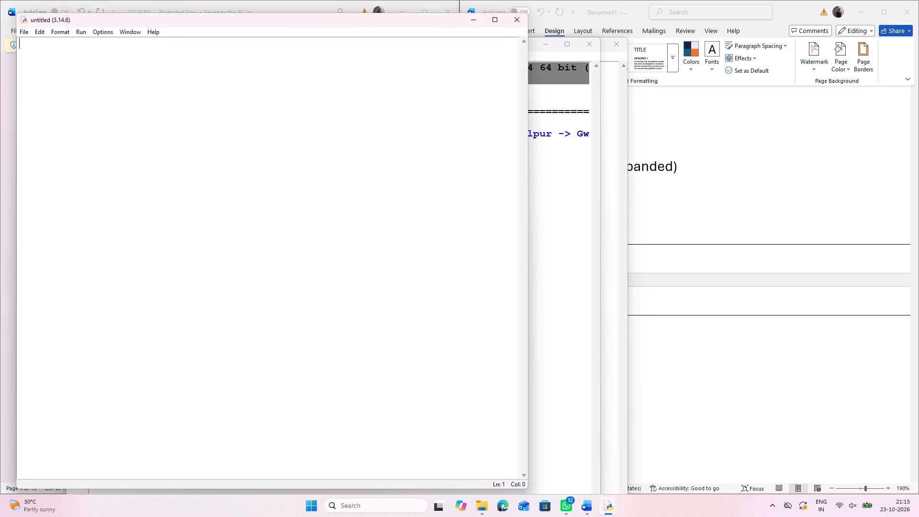
pyautogui.hotkey('ctrl', 'v')
# Run the A* module, saving the file as 2 in the fai folder inside Documents.
pyautogui.click(79, 27)
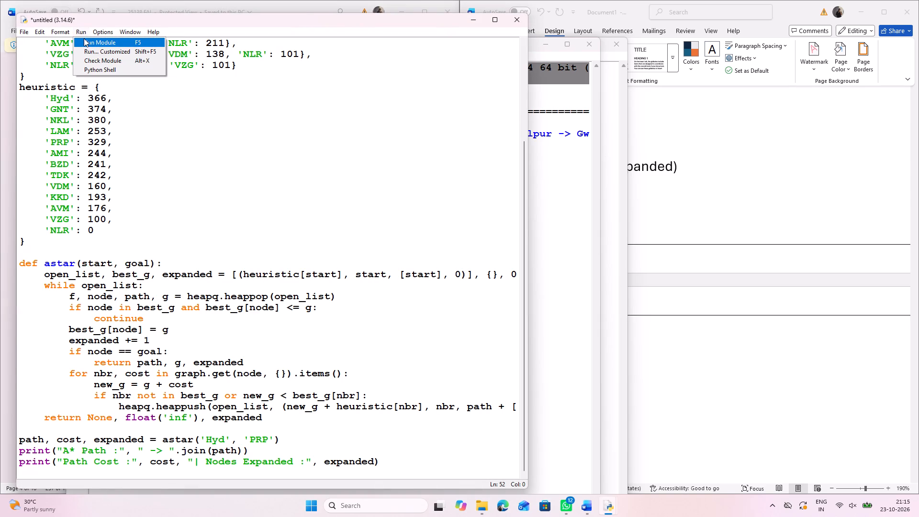
pyautogui.click(84, 38)
pyautogui.click(444, 285)
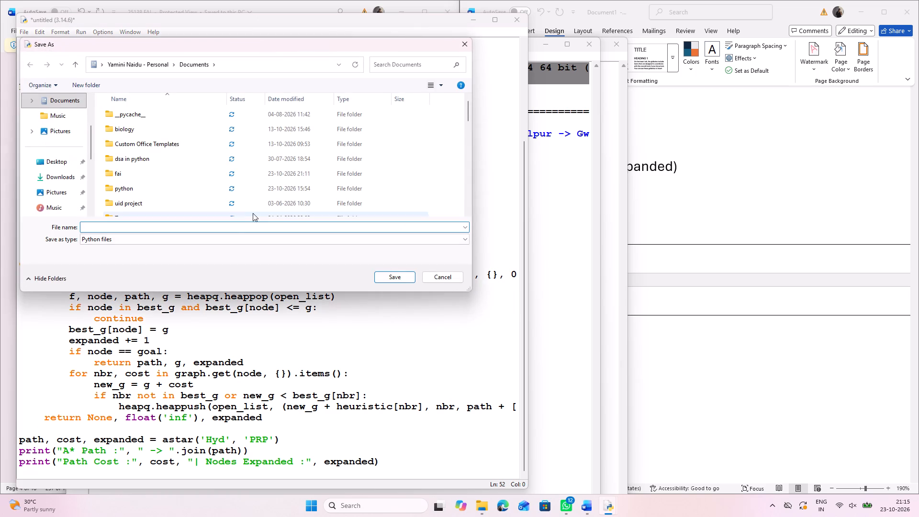
pyautogui.doubleClick(187, 170)
pyautogui.moveTo(187, 170); pyautogui.dragTo(134, 226)
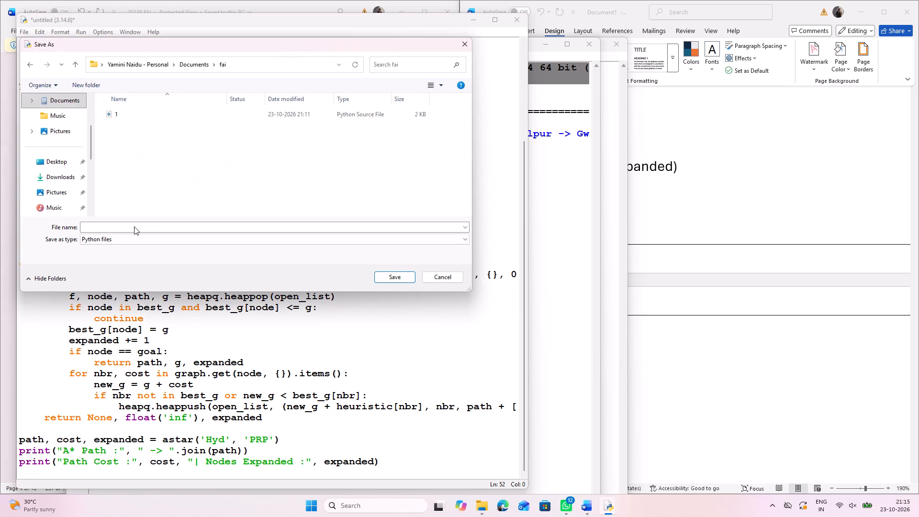
pyautogui.moveTo(134, 226); pyautogui.dragTo(112, 225)
pyautogui.click(112, 225)
pyautogui.press('2')
pyautogui.press('Return')
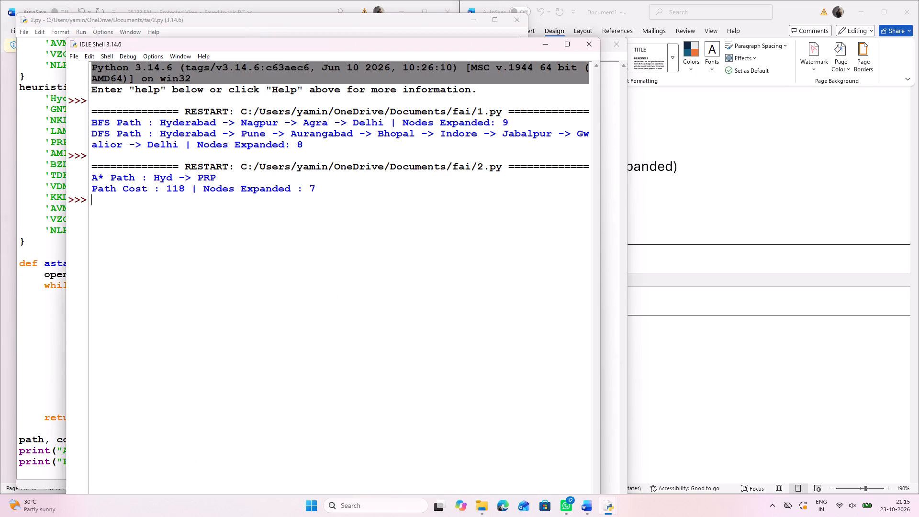
# Capture a rectangular snip of the 2.py run output in the IDLE Shell, from the RESTART line to the empty prompt.
pyautogui.press('shift+super+s')
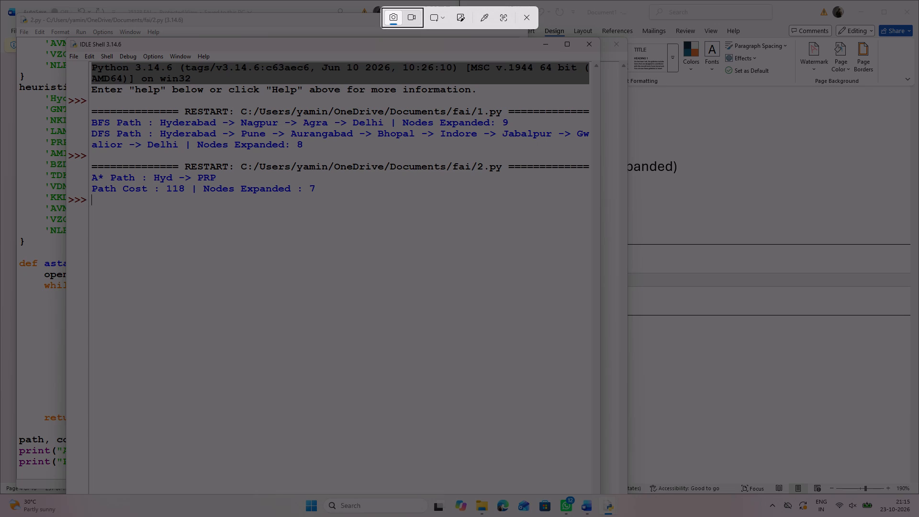
pyautogui.moveTo(85, 160); pyautogui.dragTo(455, 214)
pyautogui.hscroll(1, 441, 216)
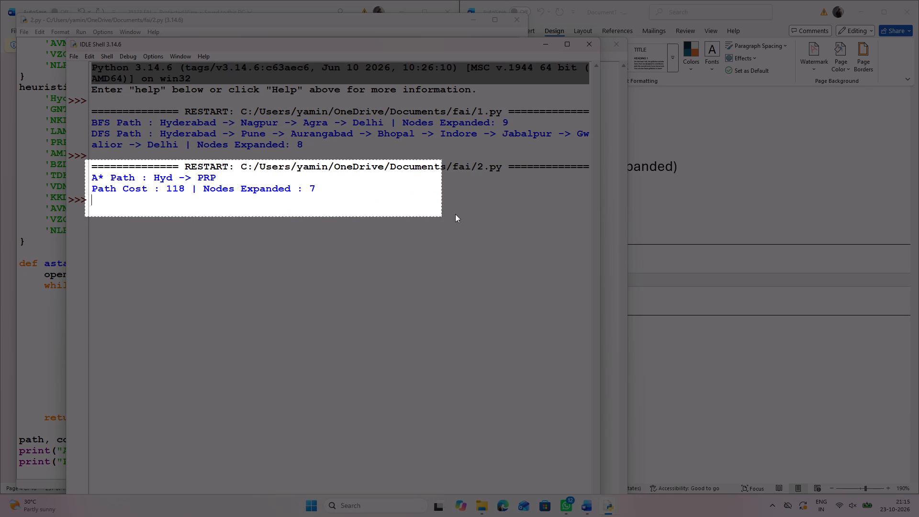
pyautogui.hscroll(1, 455, 214)
pyautogui.moveTo(455, 214); pyautogui.dragTo(592, 203)
# Switch to Document1 in Word and paste the captured A* output two paragraphs below Exercise 2's final Path Cost print line.
pyautogui.click(718, 162)
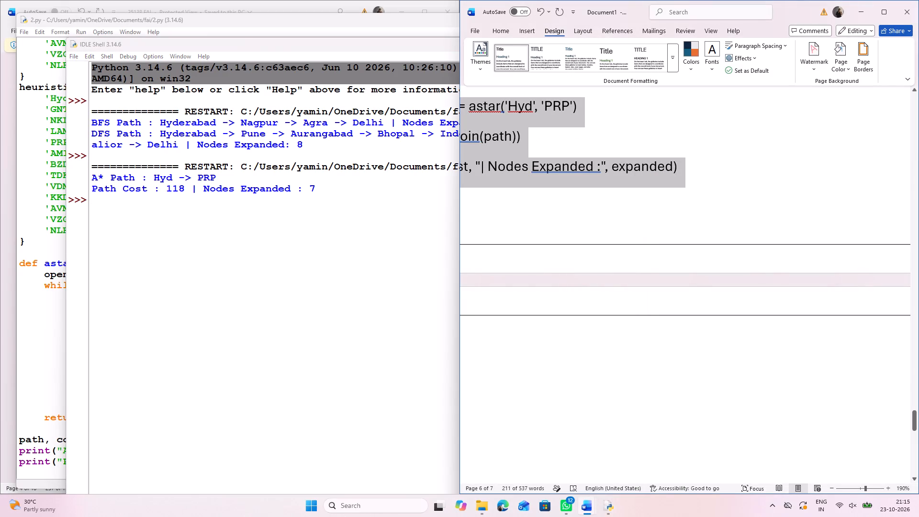
pyautogui.click(640, 209)
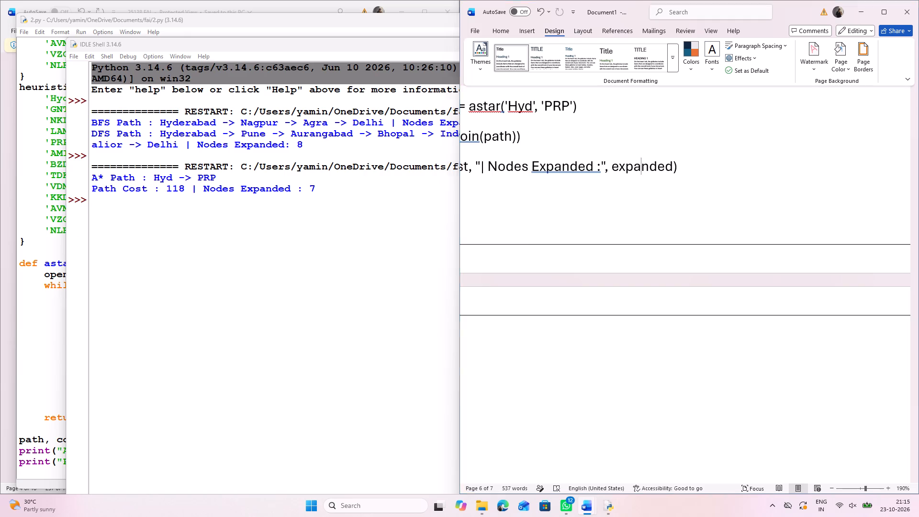
pyautogui.click(41, 240)
pyautogui.click(11, 241)
pyautogui.scroll(-1, 186, 296)
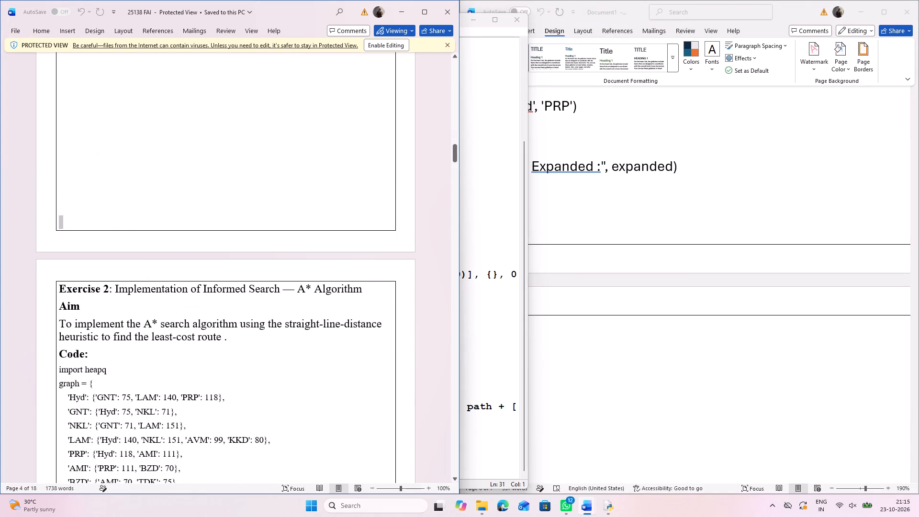
pyautogui.scroll(-5, 186, 296)
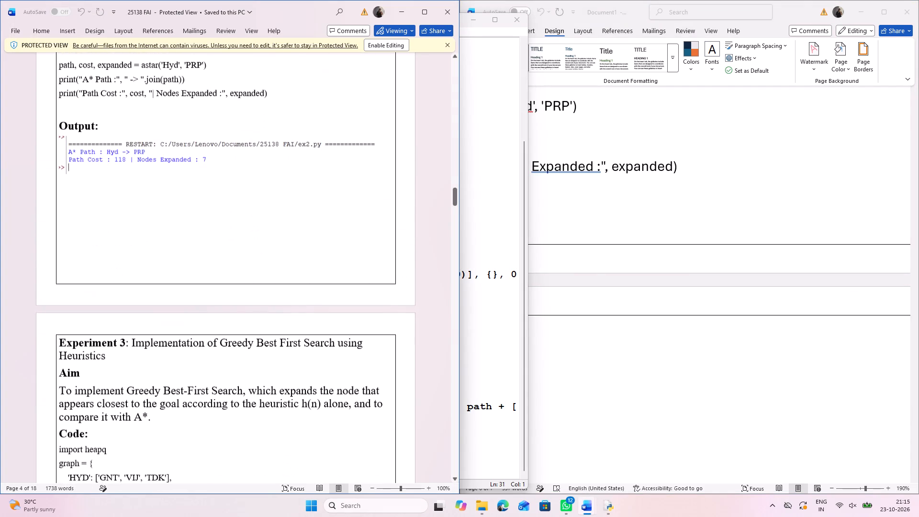
pyautogui.click(590, 236)
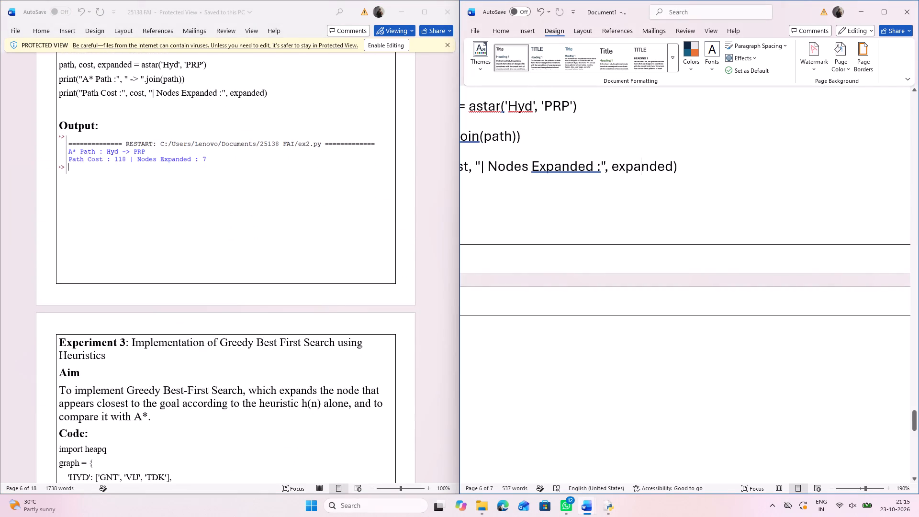
pyautogui.click(696, 173)
pyautogui.press('Return')
pyautogui.press('Return')
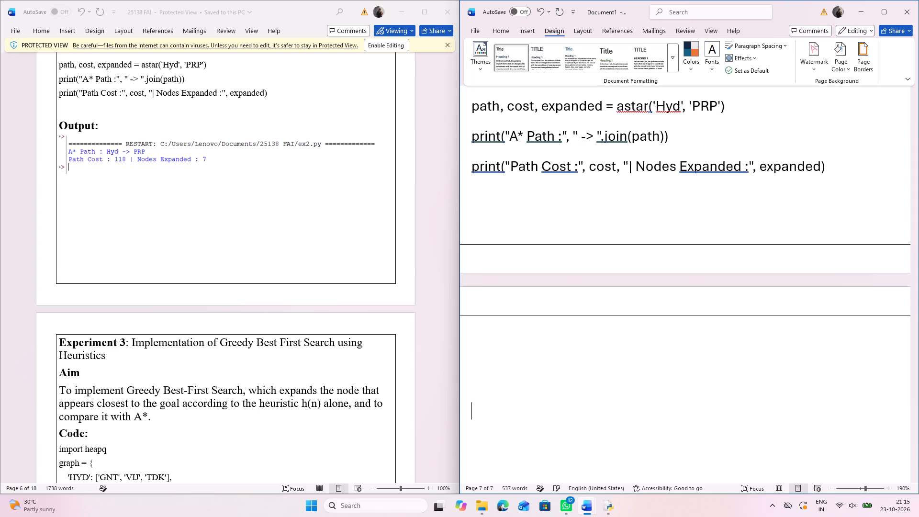
pyautogui.hscroll(1, 609, 167)
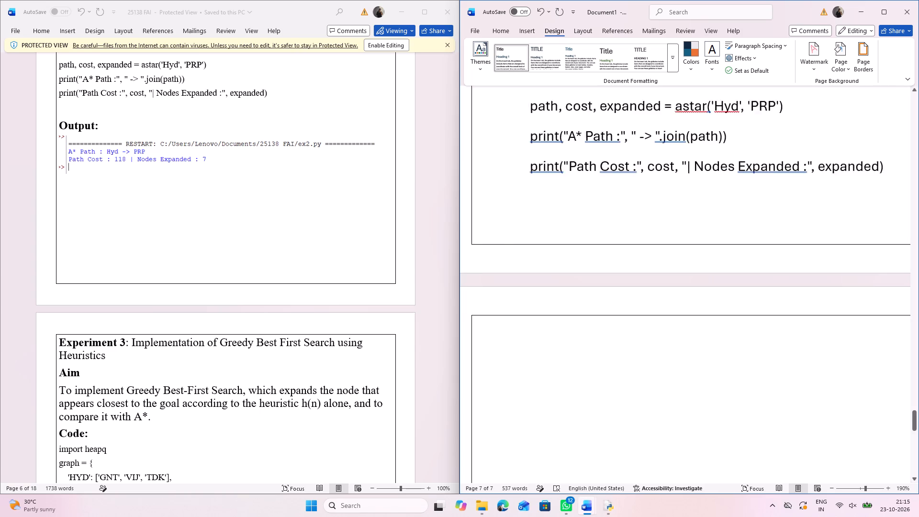
pyautogui.hotkey('ctrl', 'v')
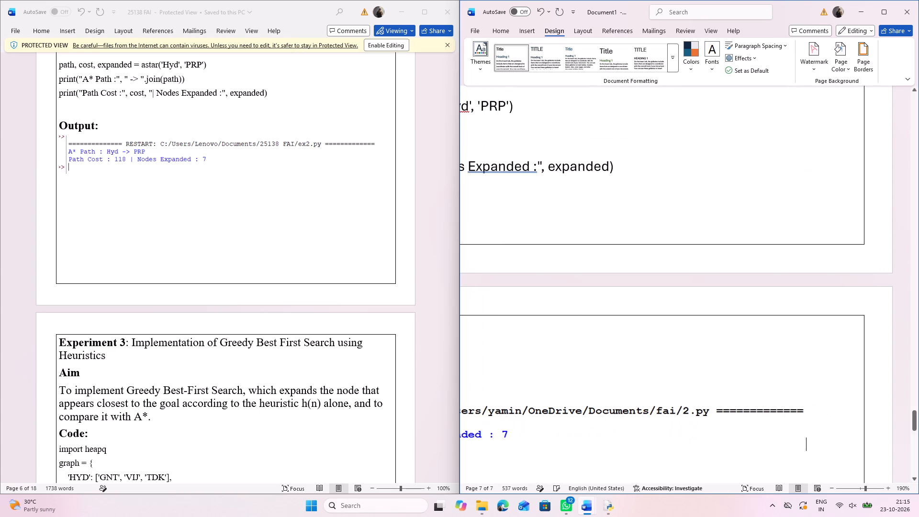
# Copy the bold Output: heading from Exercise 2 of 25138 FAI and place it directly above the pasted A* output image in Document1.
pyautogui.hscroll(3, 531, 307)
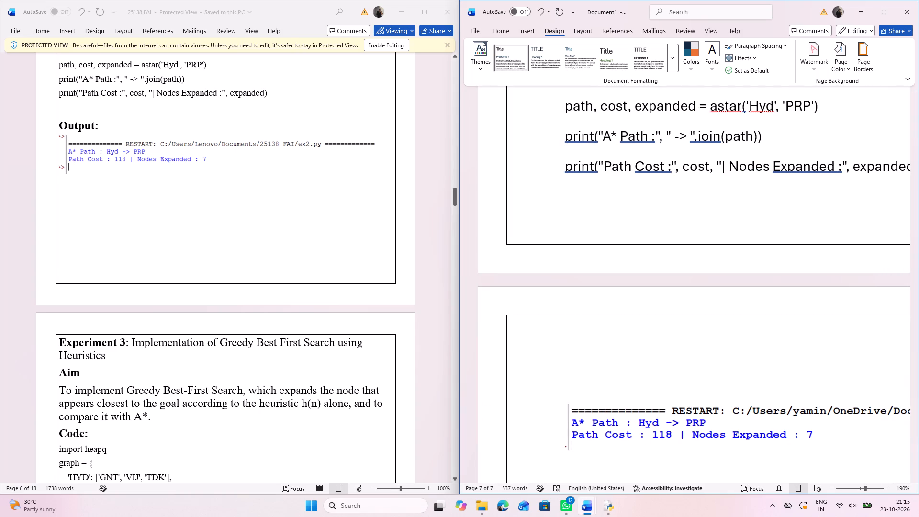
pyautogui.moveTo(60, 122); pyautogui.dragTo(111, 134)
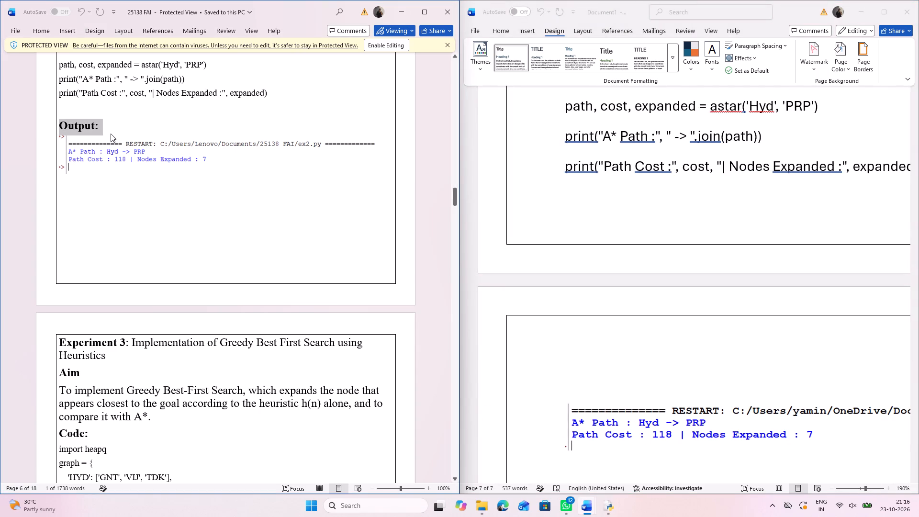
pyautogui.hotkey('ctrl', 'c')
pyautogui.click(581, 218)
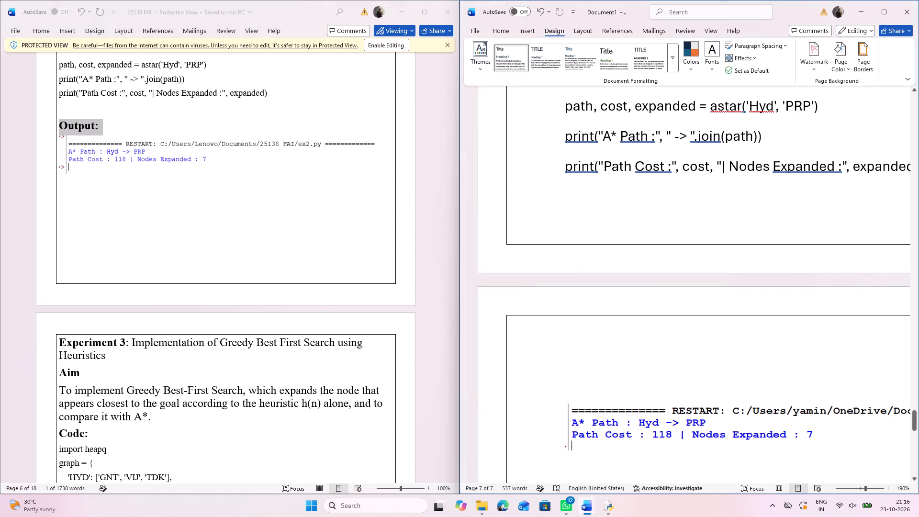
pyautogui.click(580, 352)
pyautogui.press('v')
pyautogui.press('BackSpace')
pyautogui.hotkey('ctrl', 'v')
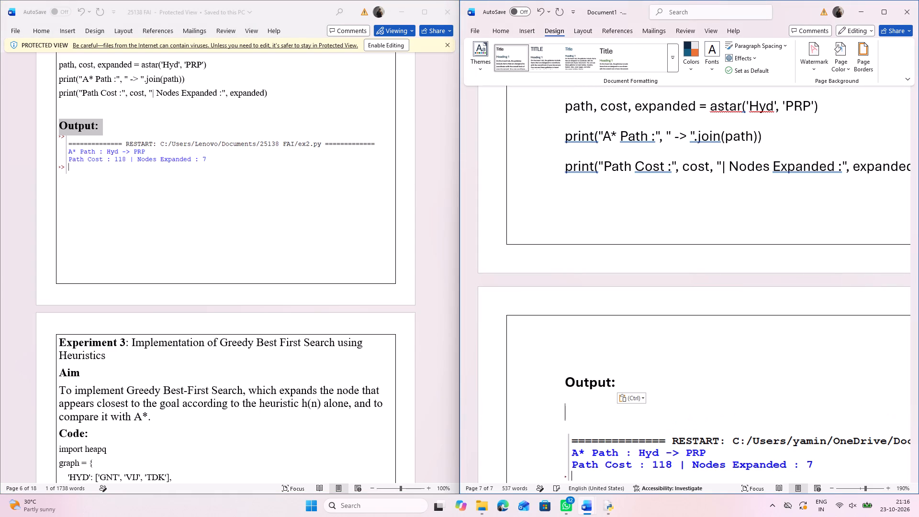
pyautogui.press('BackSpace')
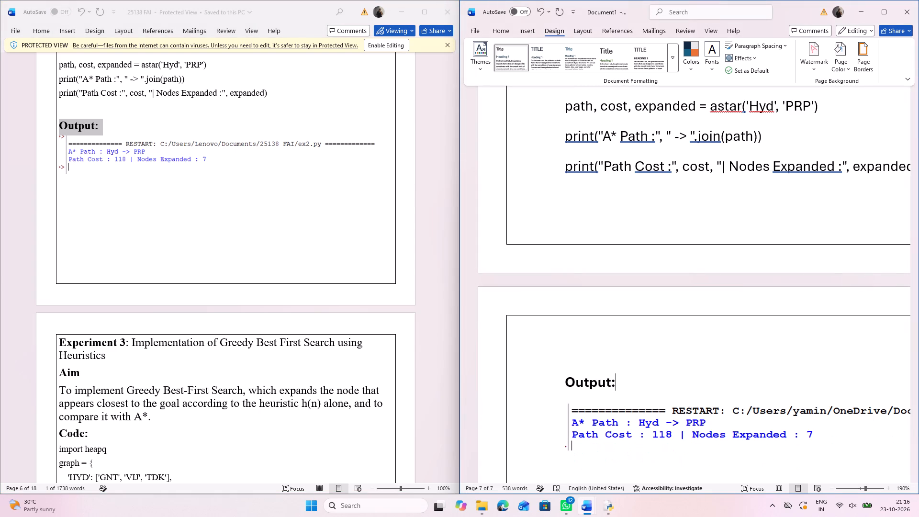
# Copy all of Experiment 3, Greedy Best First Search, from 25138 FAI, from its heading through the Output: line, without the output image.
pyautogui.scroll(-3, 567, 465)
pyautogui.scroll(2, 567, 465)
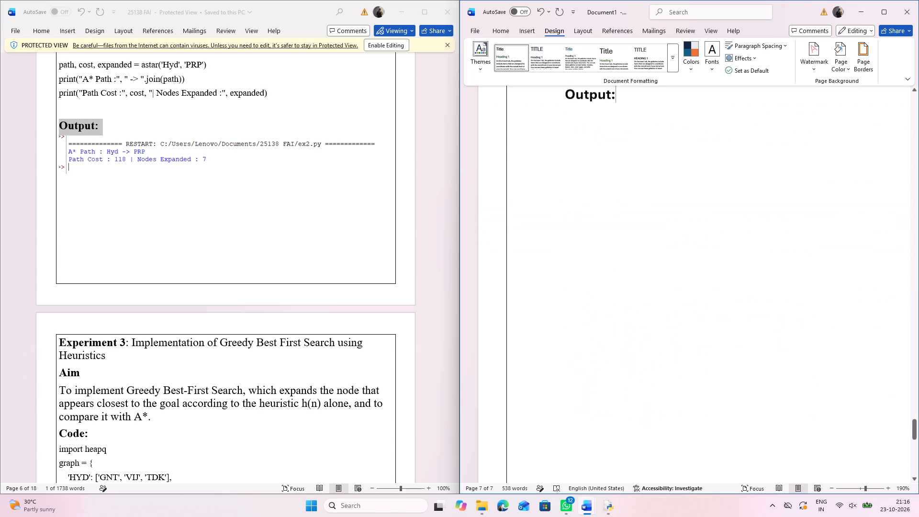
pyautogui.scroll(-1, 161, 411)
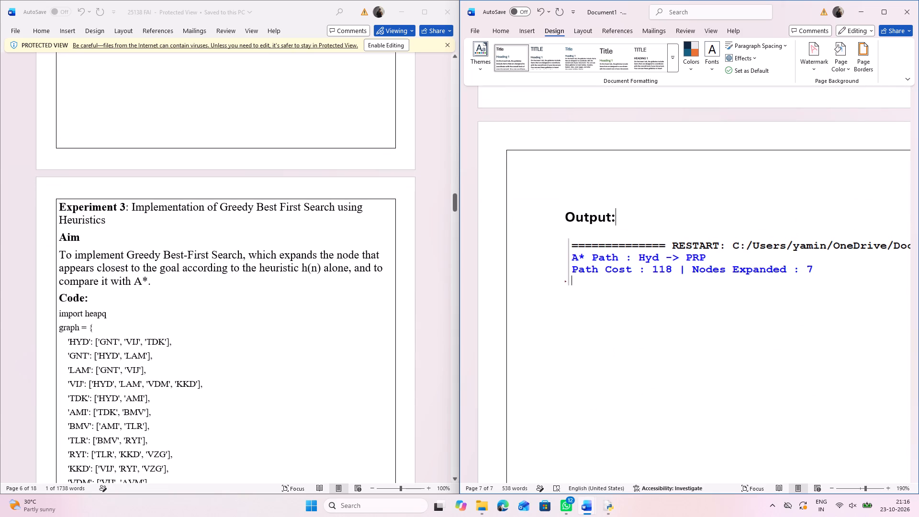
pyautogui.moveTo(59, 203); pyautogui.dragTo(226, 516)
pyautogui.scroll(2, 239, 433)
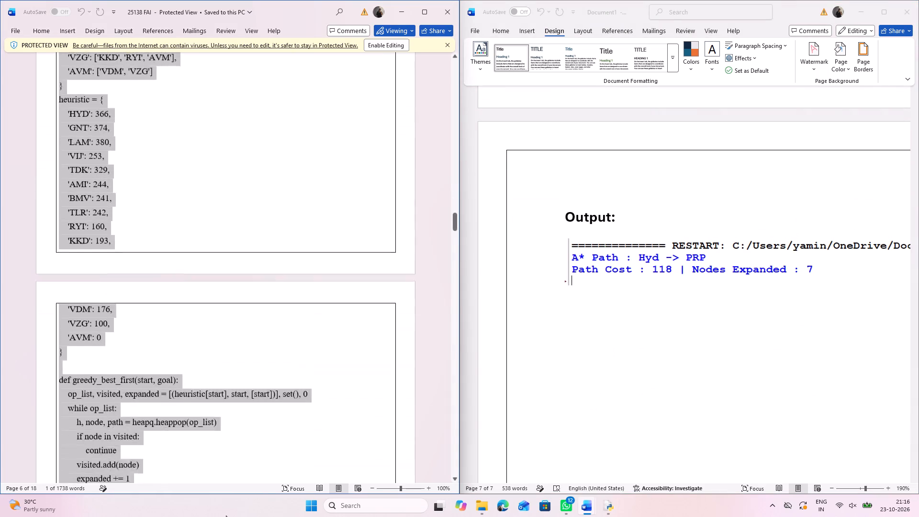
pyautogui.moveTo(226, 516); pyautogui.dragTo(194, 203)
pyautogui.scroll(-1, 225, 503)
pyautogui.scroll(-2, 252, 349)
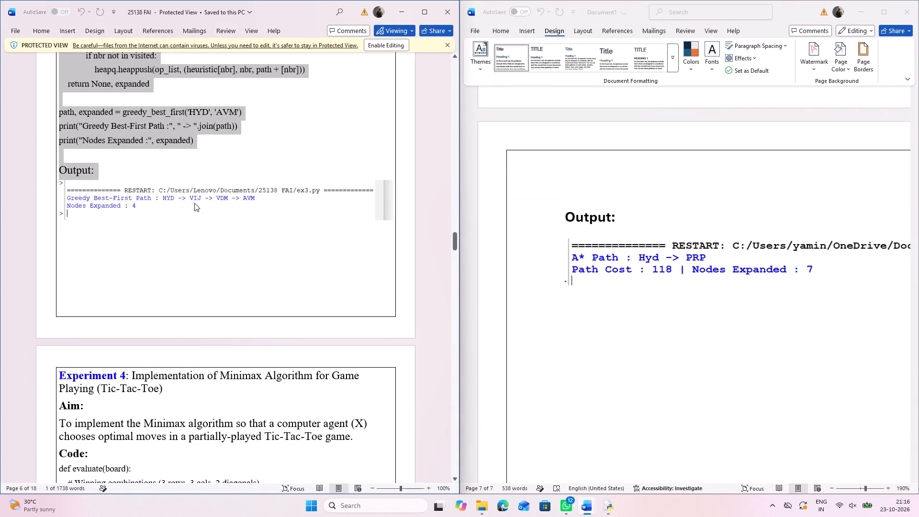
pyautogui.moveTo(194, 203); pyautogui.dragTo(187, 169)
pyautogui.hotkey('ctrl', 'c')
# Paste the copied Experiment 3 content into Document1 on a new line below the A* output image.
pyautogui.click(584, 351)
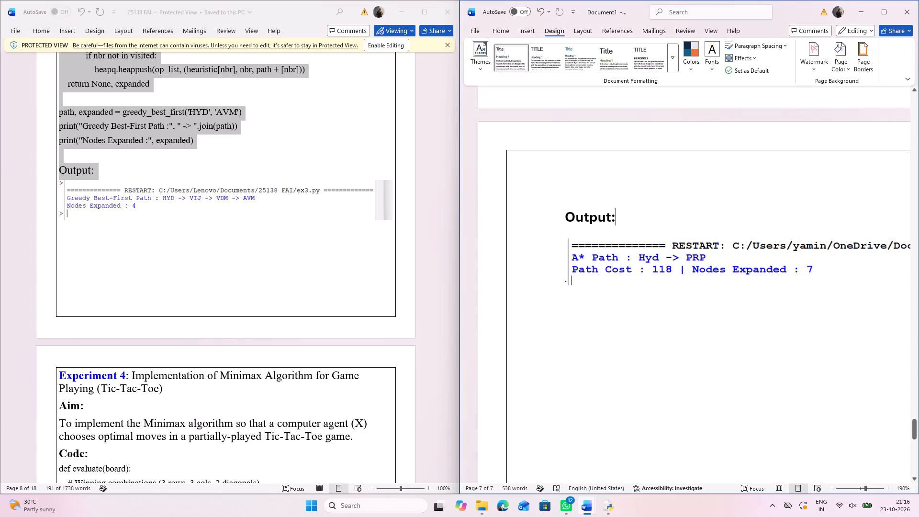
pyautogui.hscroll(-3, 750, 306)
pyautogui.click(838, 286)
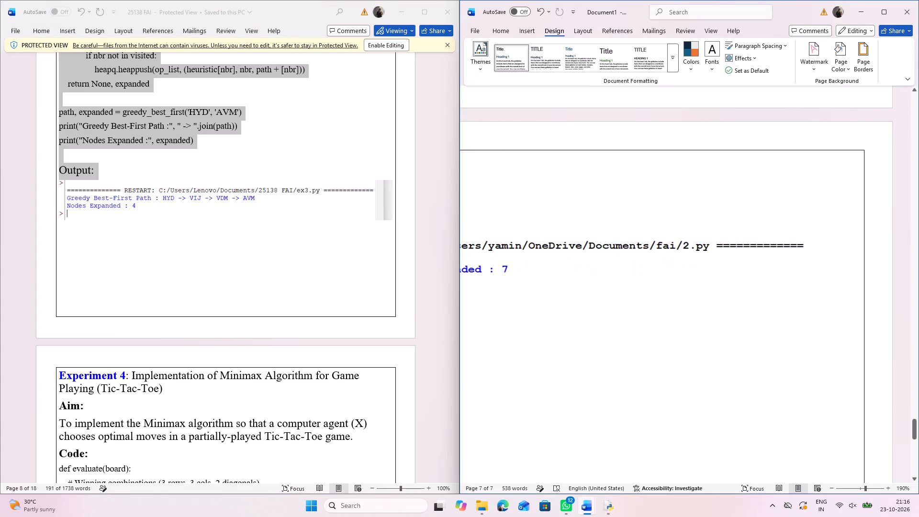
pyautogui.press('Return')
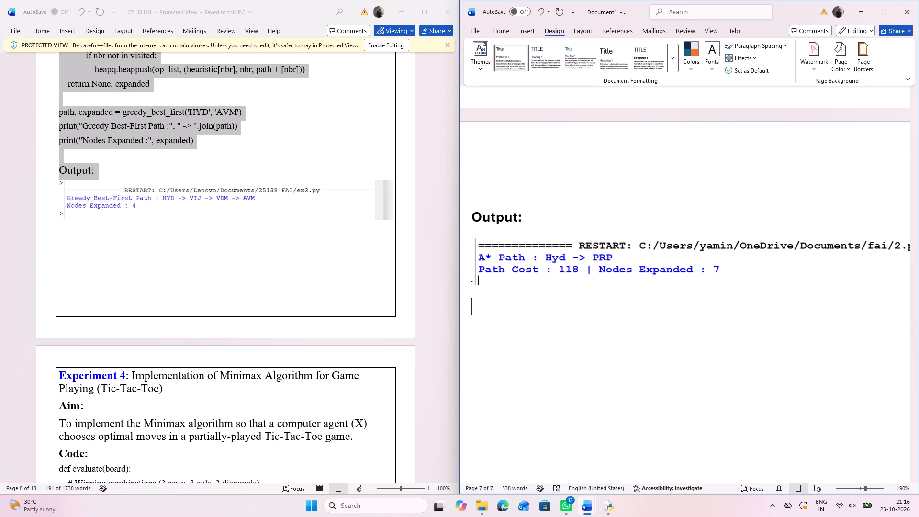
pyautogui.hotkey('ctrl', 'v')
# Copy Experiment 3's code in Document1, from import heapq through the print("Nodes Expanded :", expanded) line.
pyautogui.scroll(4, 838, 286)
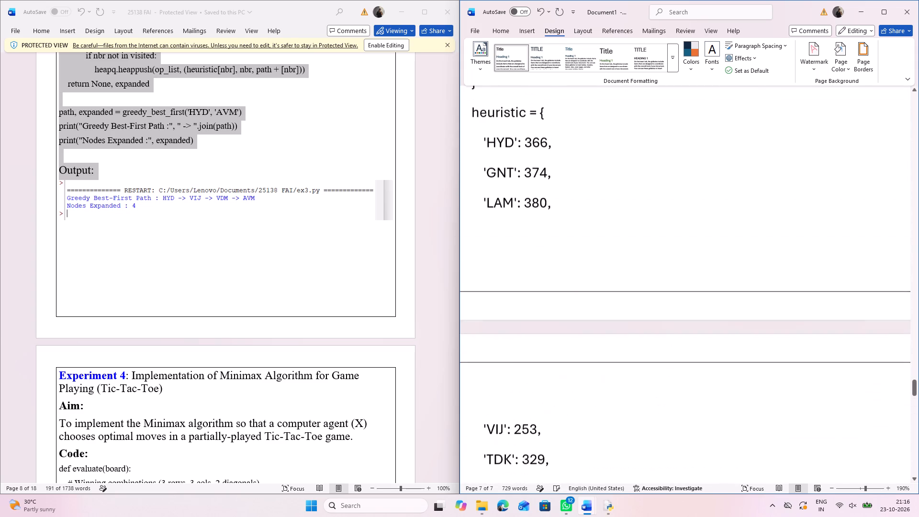
pyautogui.scroll(3, 838, 286)
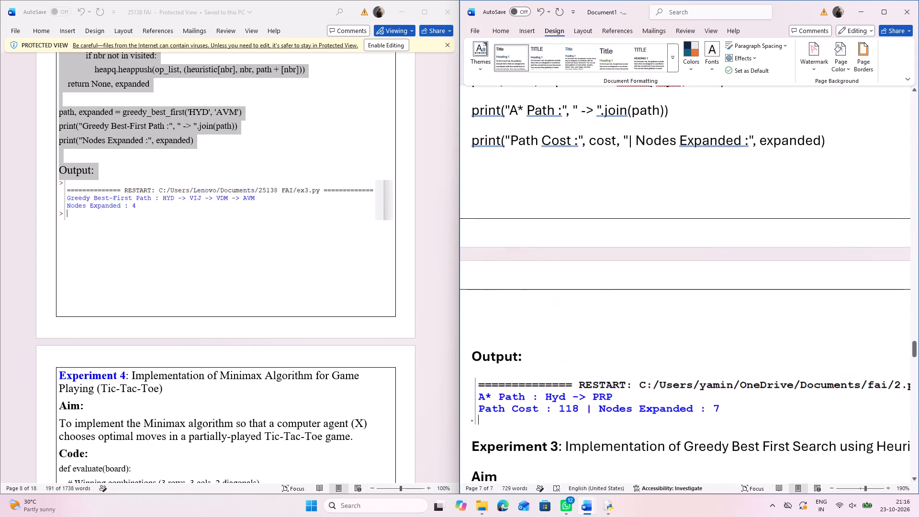
pyautogui.scroll(-2, 669, 342)
pyautogui.scroll(-1, 503, 197)
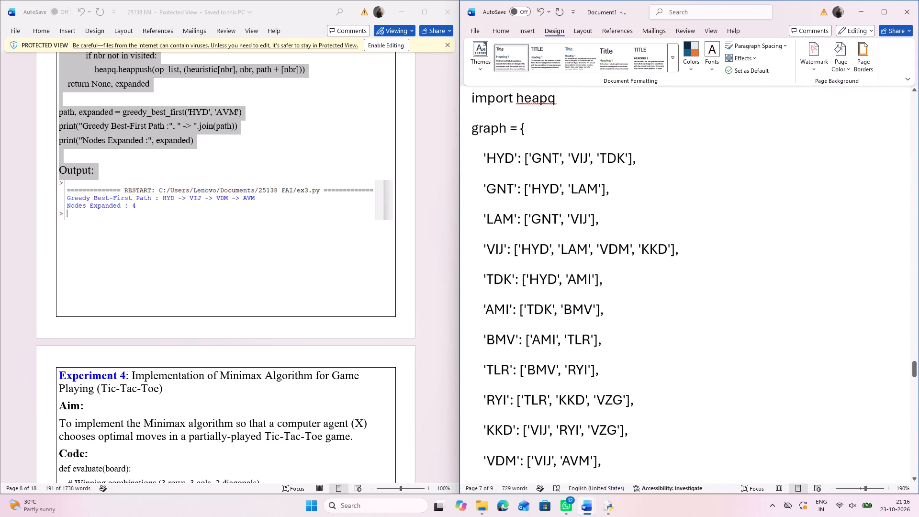
pyautogui.moveTo(471, 96); pyautogui.dragTo(684, 516)
pyautogui.scroll(2, 615, 367)
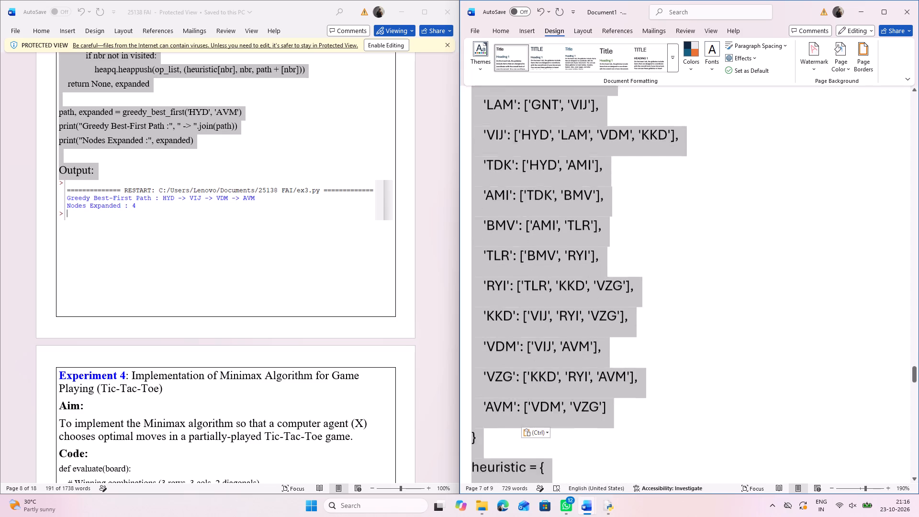
pyautogui.scroll(1, 684, 516)
pyautogui.moveTo(684, 516); pyautogui.dragTo(730, 516)
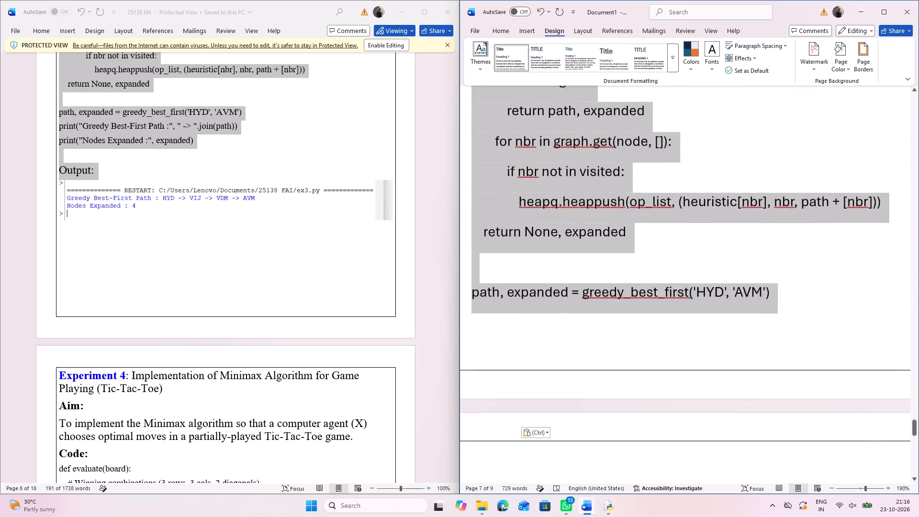
pyautogui.moveTo(730, 516); pyautogui.dragTo(748, 385)
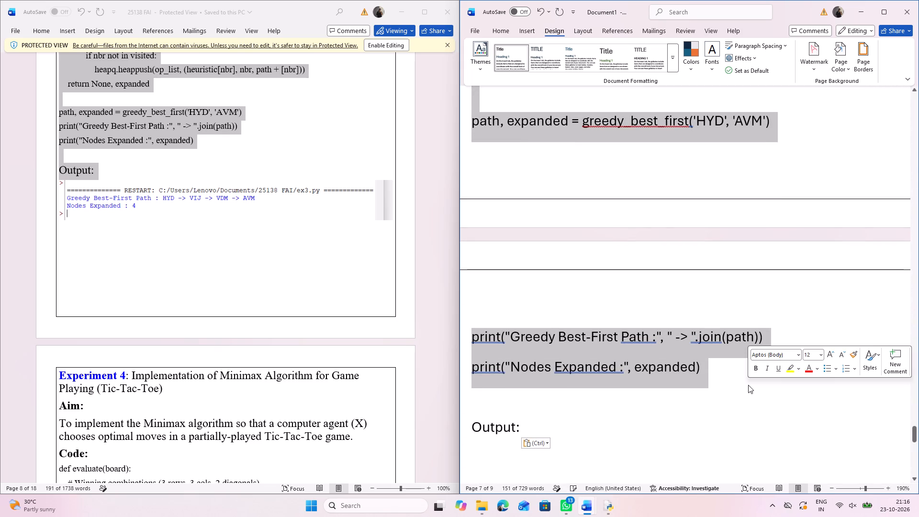
pyautogui.hotkey('ctrl', 'c')
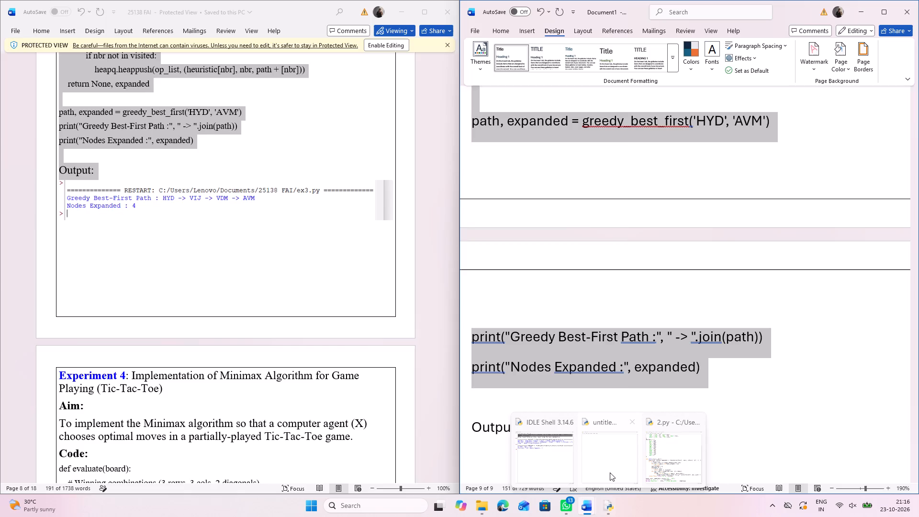
# Switch to the untitled IDLE editor, paste the greedy search code and run it, saving it as 3 in the fai folder.
pyautogui.click(608, 467)
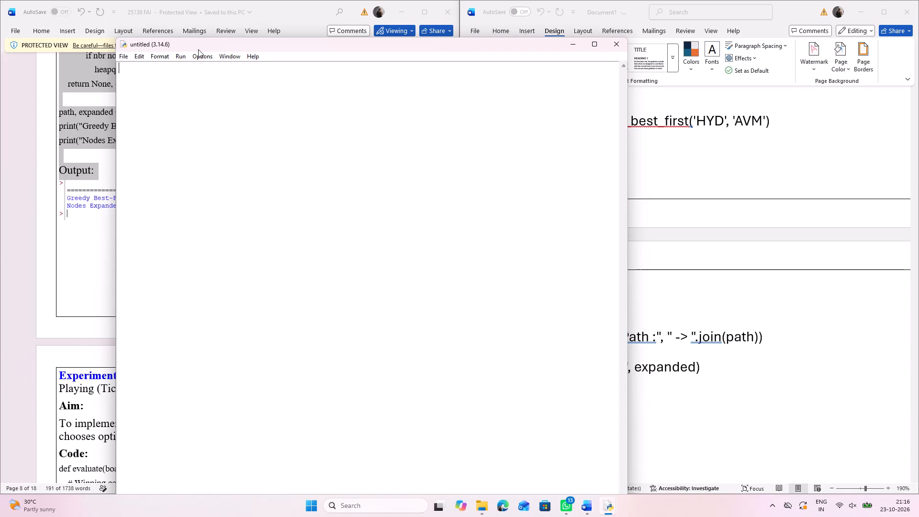
pyautogui.hotkey('ctrl', 'v')
pyautogui.moveTo(176, 53); pyautogui.dragTo(178, 56)
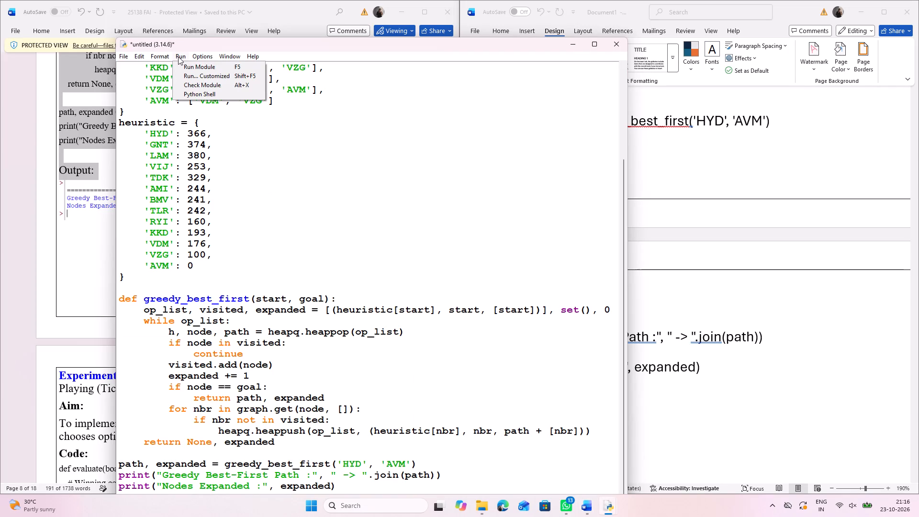
pyautogui.moveTo(178, 56); pyautogui.dragTo(179, 60)
pyautogui.click(179, 64)
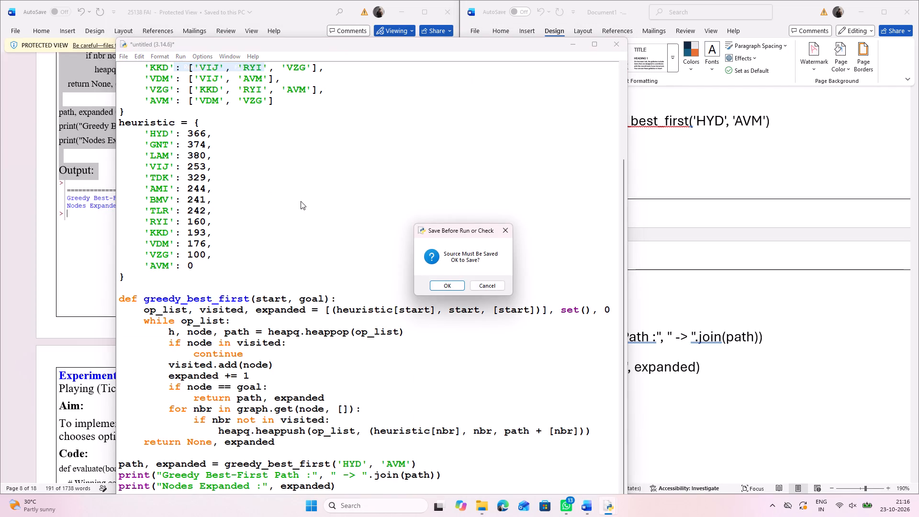
pyautogui.click(448, 284)
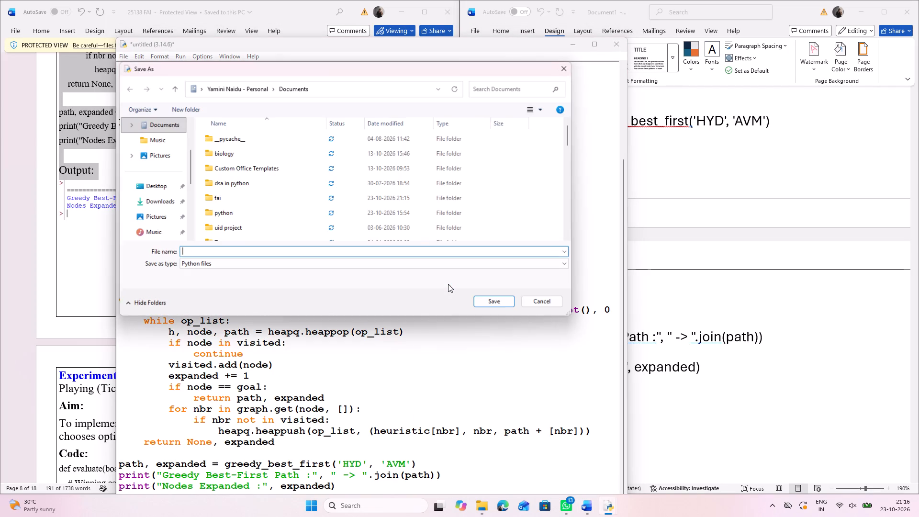
pyautogui.doubleClick(214, 193)
pyautogui.press('3')
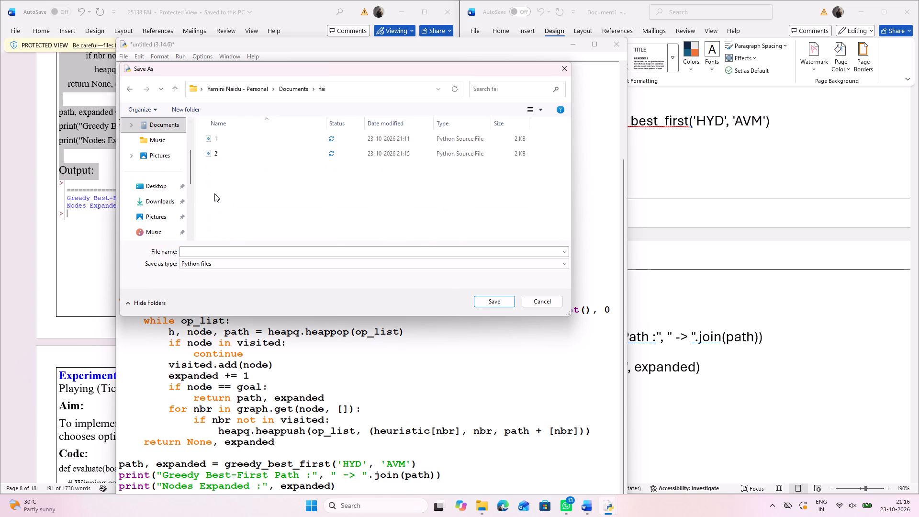
pyautogui.click(197, 250)
pyautogui.press('3')
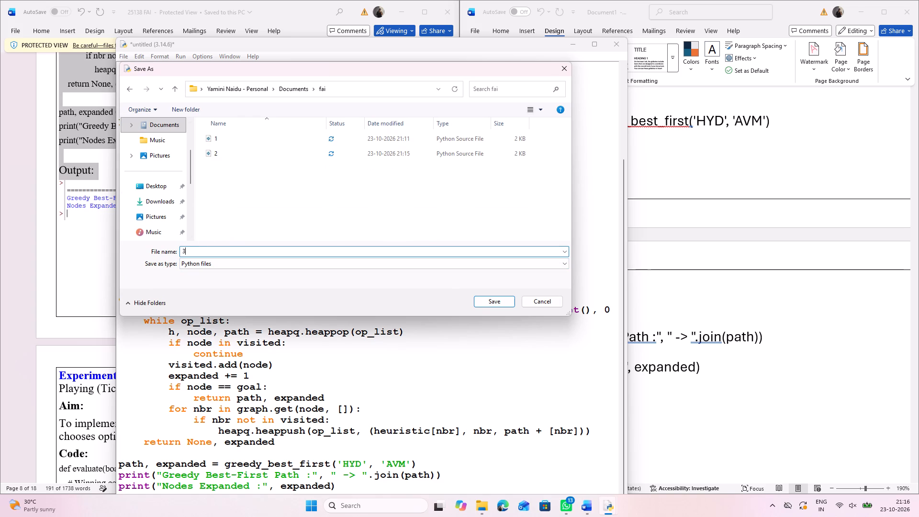
pyautogui.press('Return')
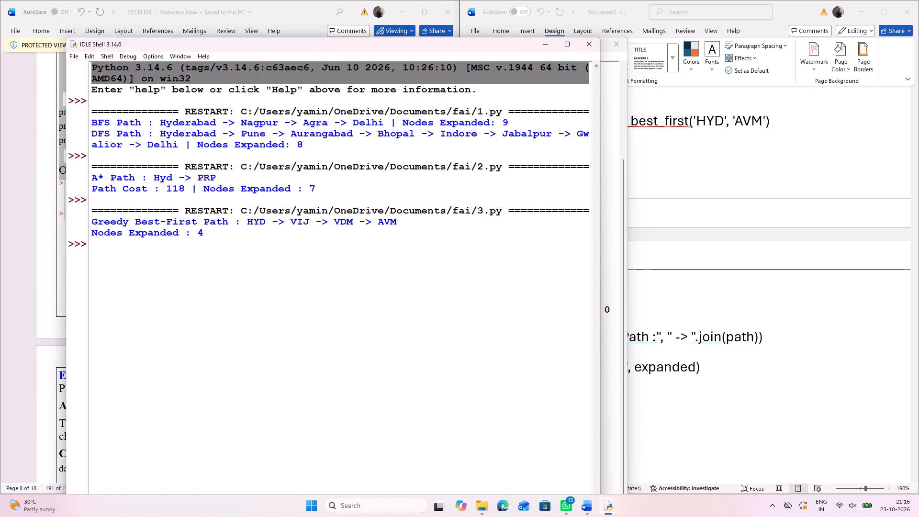
# Capture a rectangular snip of the 3.py run output in the IDLE Shell, from the RESTART line through Nodes Expanded.
pyautogui.press('shift+super+s')
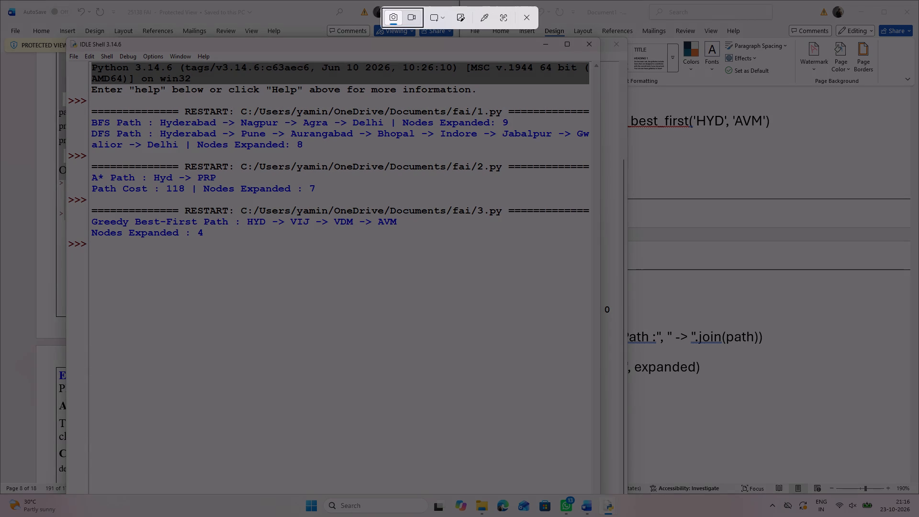
pyautogui.moveTo(85, 200); pyautogui.dragTo(571, 246)
pyautogui.hscroll(2, 440, 254)
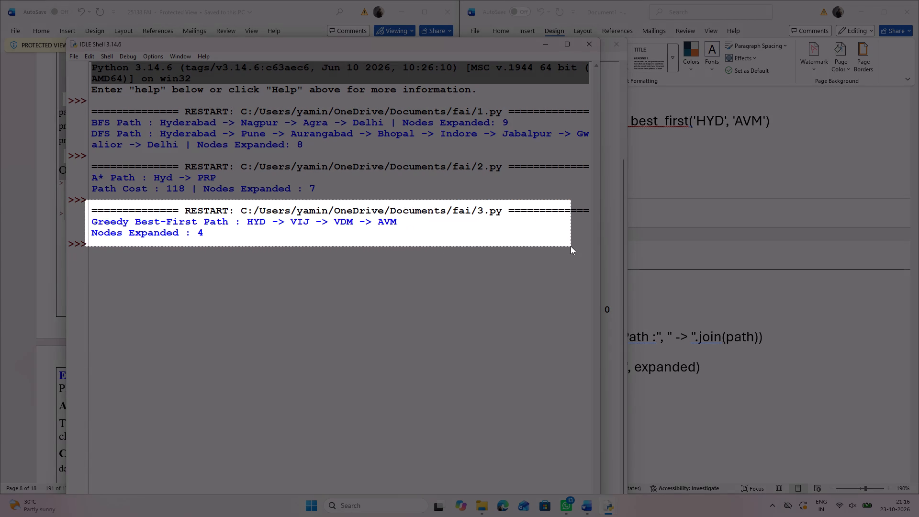
pyautogui.moveTo(571, 246); pyautogui.dragTo(597, 242)
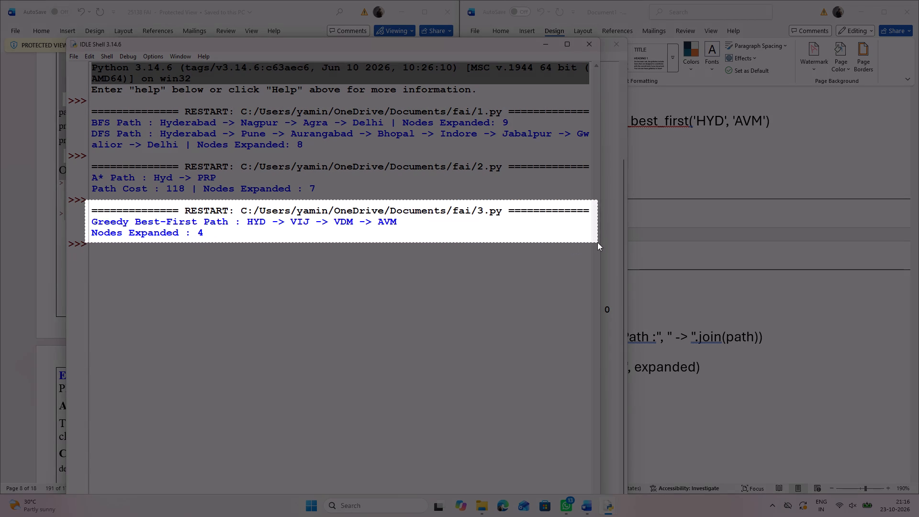
pyautogui.moveTo(597, 242); pyautogui.dragTo(594, 242)
# Switch to Document1 in Word and paste the captured greedy search output on a new line below Experiment 3's Output: line.
pyautogui.click(807, 228)
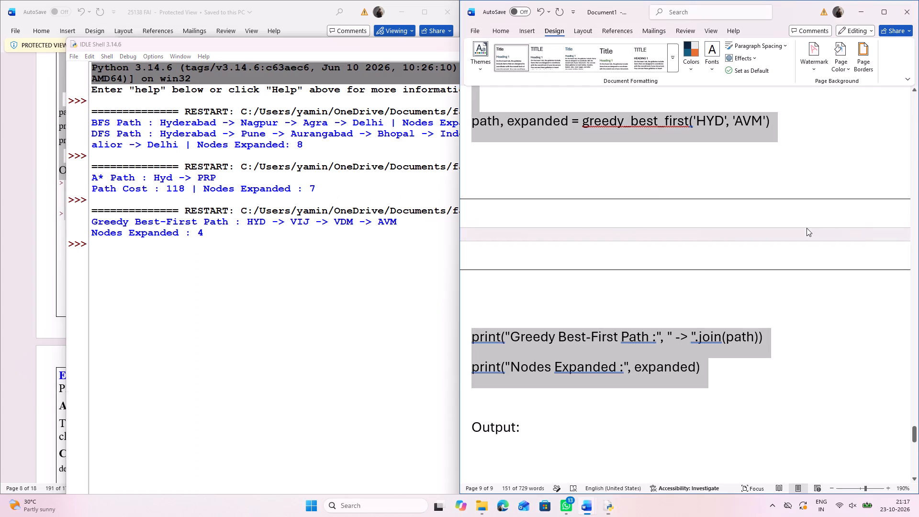
pyautogui.click(530, 430)
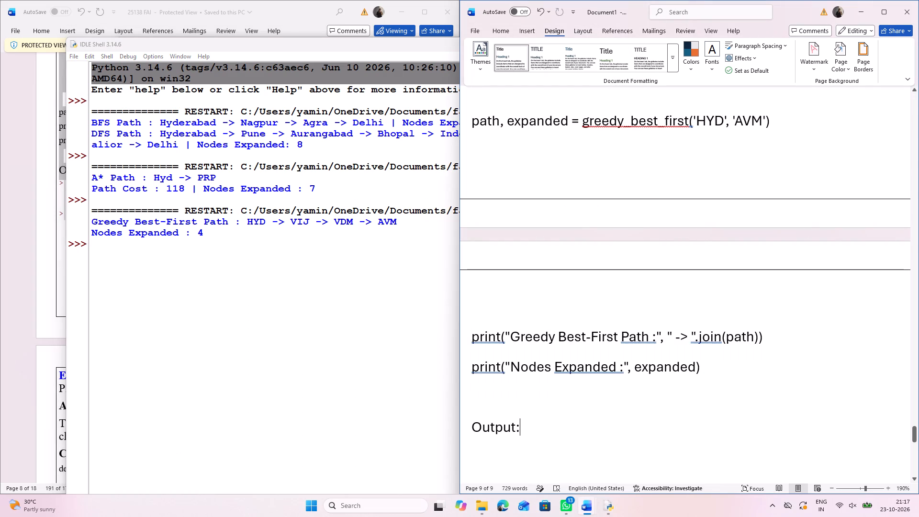
pyautogui.press('Return')
pyautogui.hotkey('ctrl', 'c')
pyautogui.hotkey('ctrl', 'v')
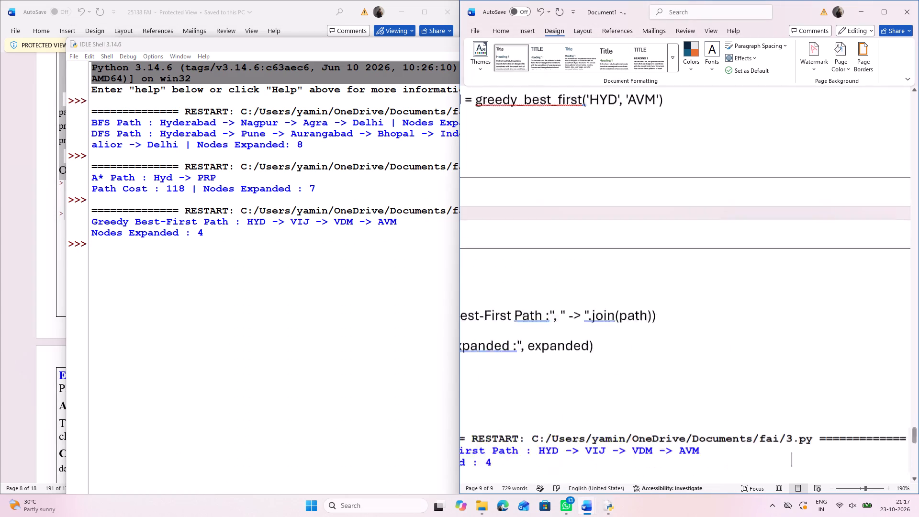
pyautogui.hscroll(4, 530, 430)
pyautogui.scroll(-2, 530, 430)
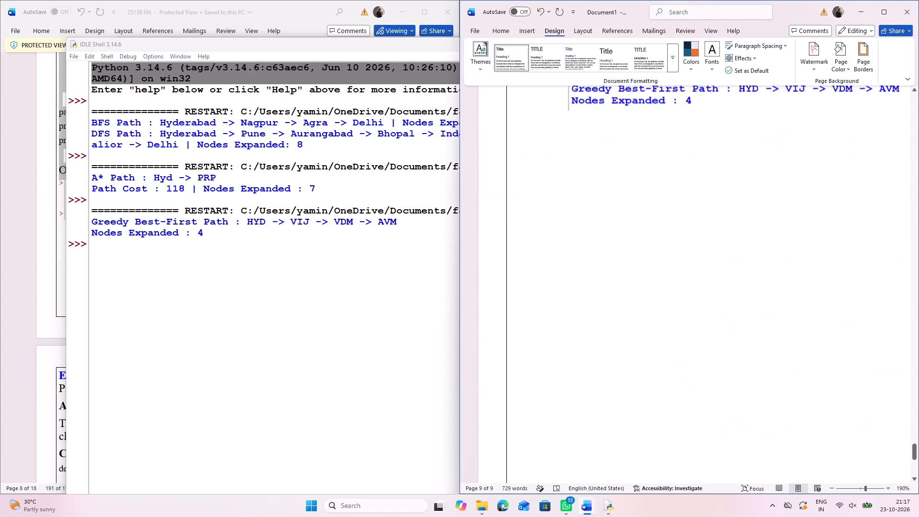
# Copy all of Experiment 4, Minimax for Tic-Tac-Toe, from 25138 FAI, from its heading through the Output: heading, without the output image.
pyautogui.click(36, 304)
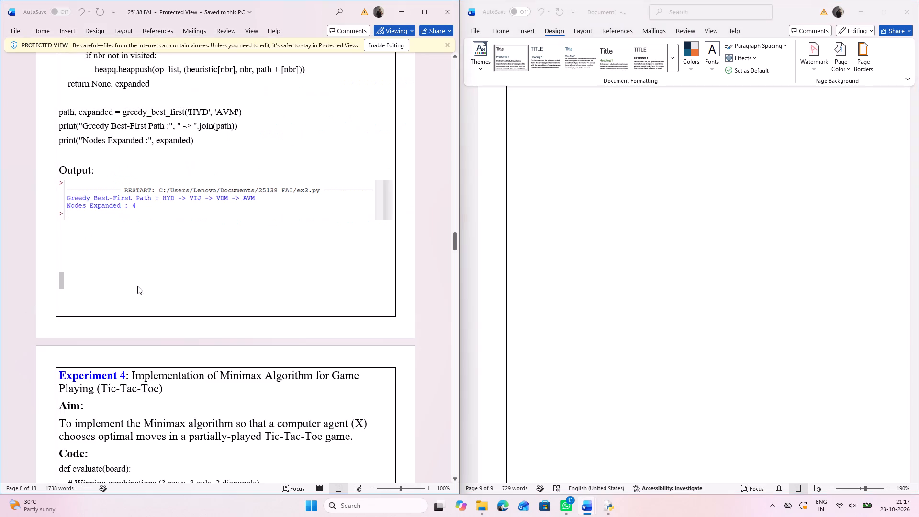
pyautogui.scroll(-2, 197, 331)
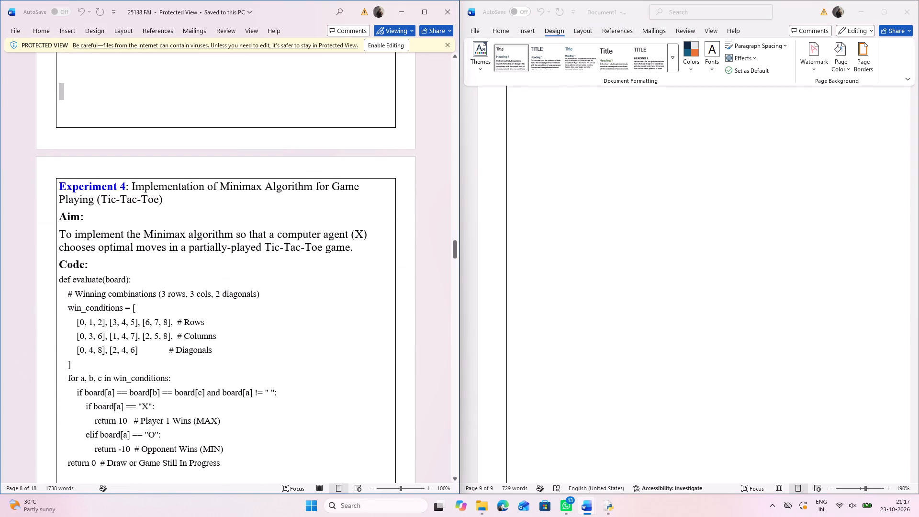
pyautogui.moveTo(59, 182); pyautogui.dragTo(210, 508)
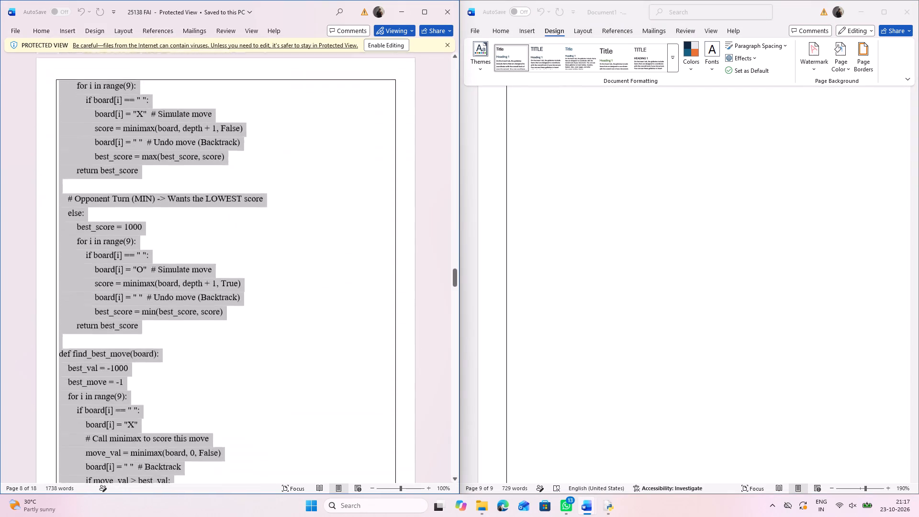
pyautogui.moveTo(210, 508); pyautogui.dragTo(207, 497)
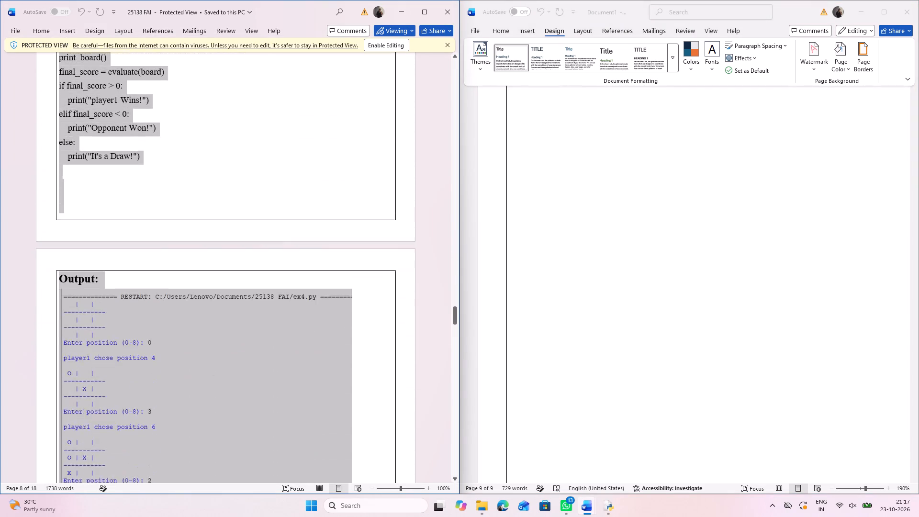
pyautogui.moveTo(207, 497); pyautogui.dragTo(184, 116)
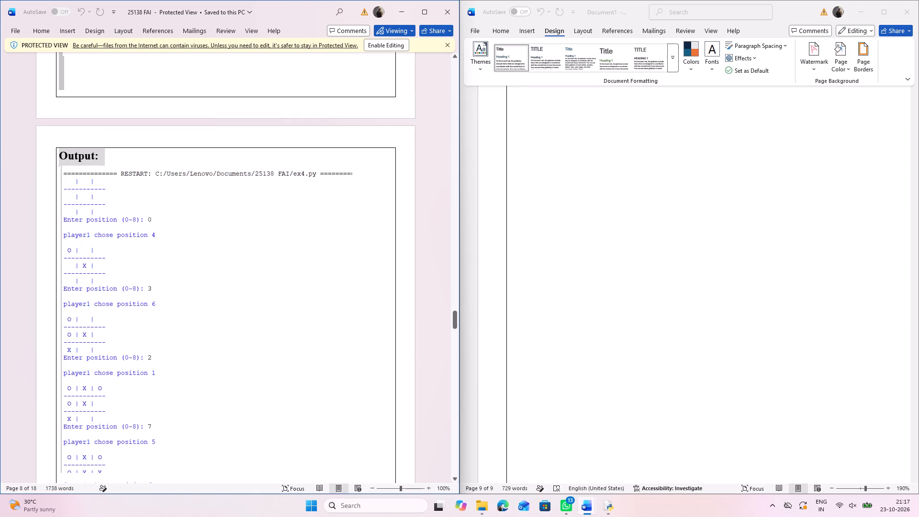
pyautogui.moveTo(184, 116); pyautogui.dragTo(175, 145)
pyautogui.hotkey('ctrl', 'c')
# Paste the copied Experiment 4 content into Document1 on a new line below the 3.py output image.
pyautogui.scroll(2, 434, 107)
pyautogui.scroll(2, 647, 148)
pyautogui.hscroll(-3, 671, 352)
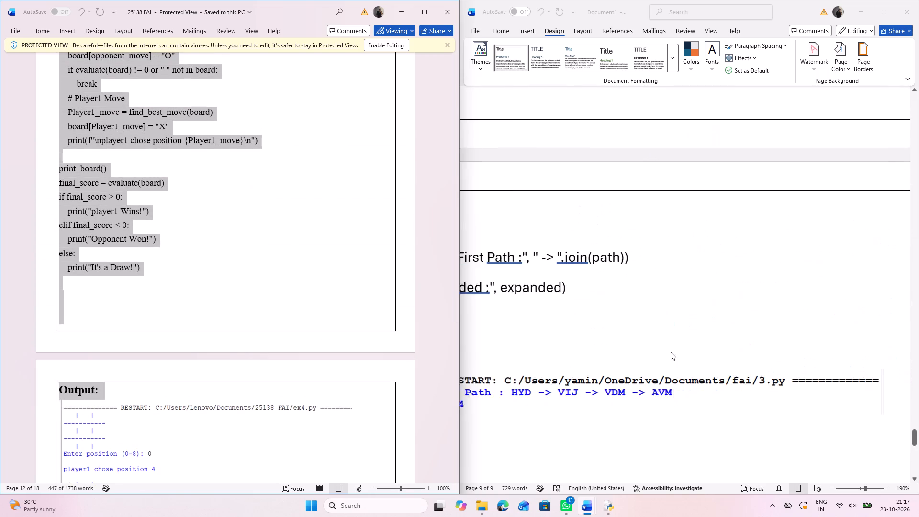
pyautogui.click(830, 391)
pyautogui.press('Return')
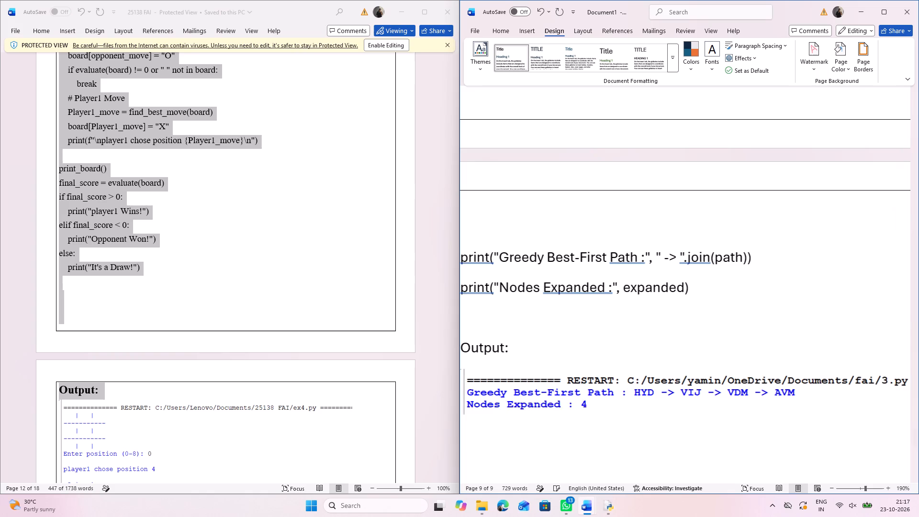
pyautogui.hotkey('ctrl', 'v')
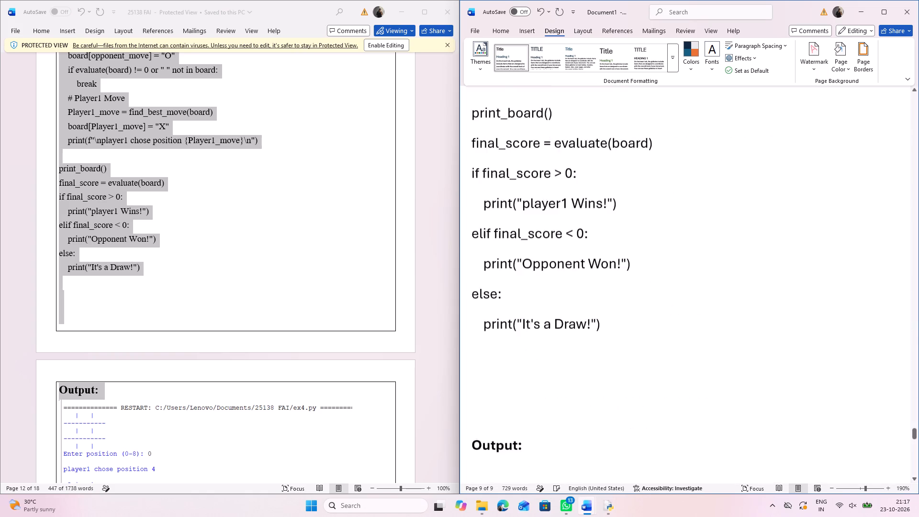
# Delete the blank line above the # Play Game comment in Experiment 4's code in Document1.
pyautogui.scroll(2, 830, 391)
pyautogui.scroll(1, 757, 350)
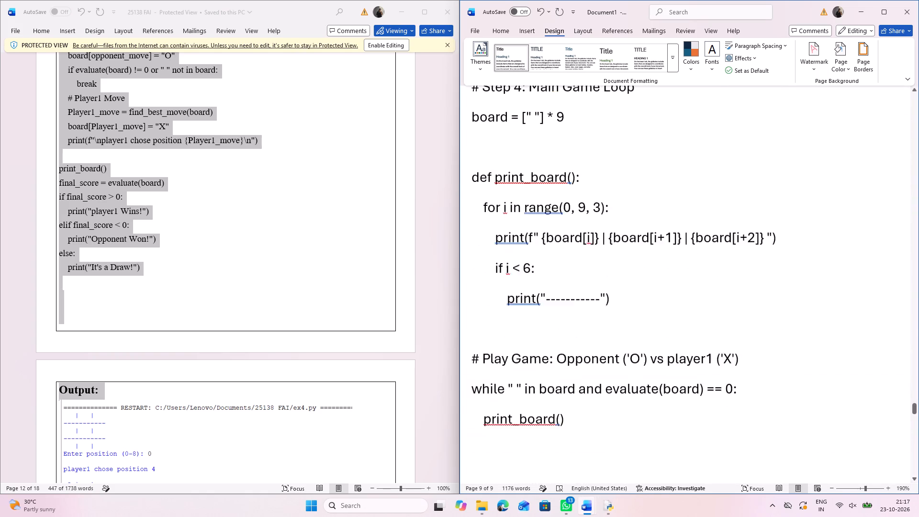
pyautogui.click(538, 355)
pyautogui.press('BackSpace')
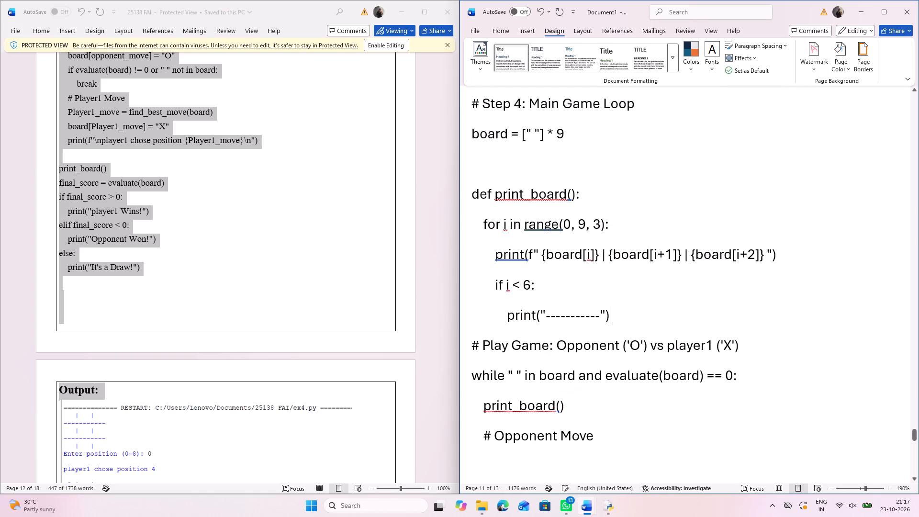
# Delete the blank lines above def print_board, the # Step 4 comment and def find_best_move in Experiment 4's code.
pyautogui.click(506, 167)
pyautogui.press('BackSpace')
pyautogui.scroll(1, 506, 167)
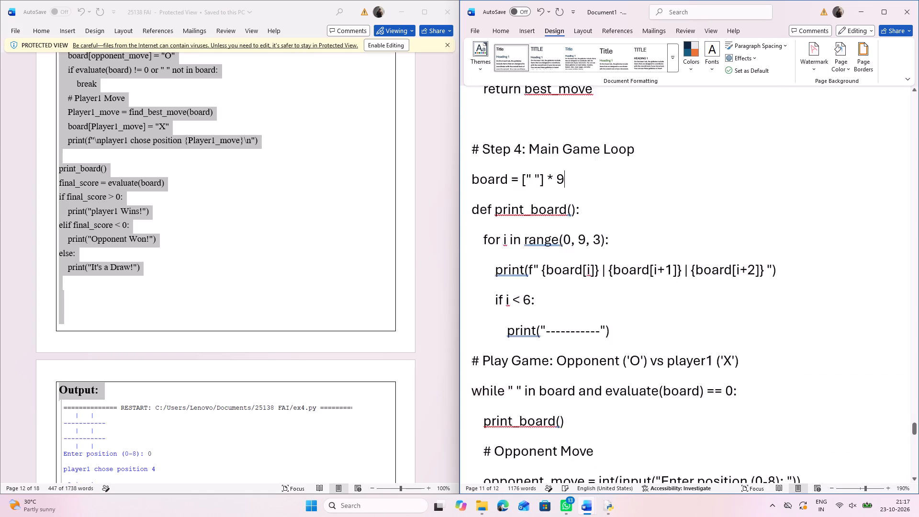
pyautogui.scroll(1, 506, 167)
pyautogui.click(491, 337)
pyautogui.press('BackSpace')
pyautogui.scroll(2, 491, 337)
pyautogui.click(482, 316)
pyautogui.press('BackSpace')
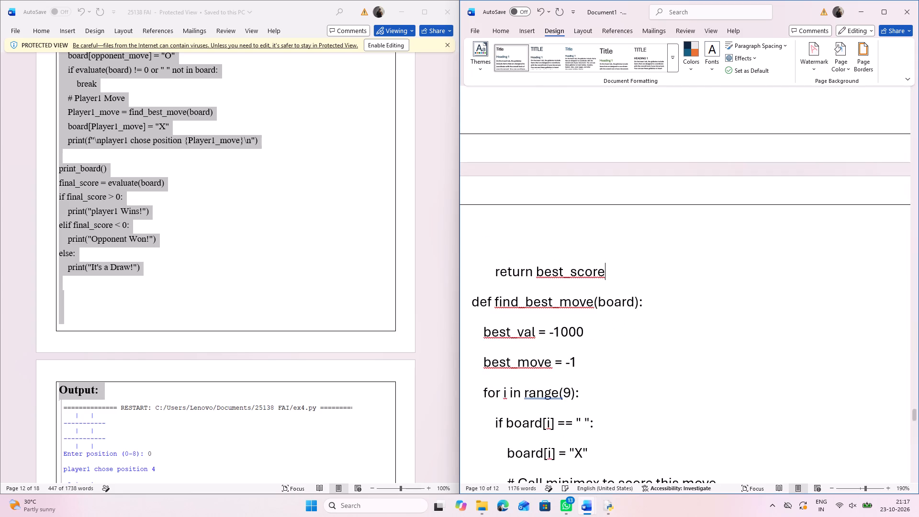
# Delete the blank lines above the # Opponent Turn comment, the # Player1 Turn comment and def minimax in Experiment 4's code.
pyautogui.scroll(2, 482, 316)
pyautogui.scroll(1, 602, 290)
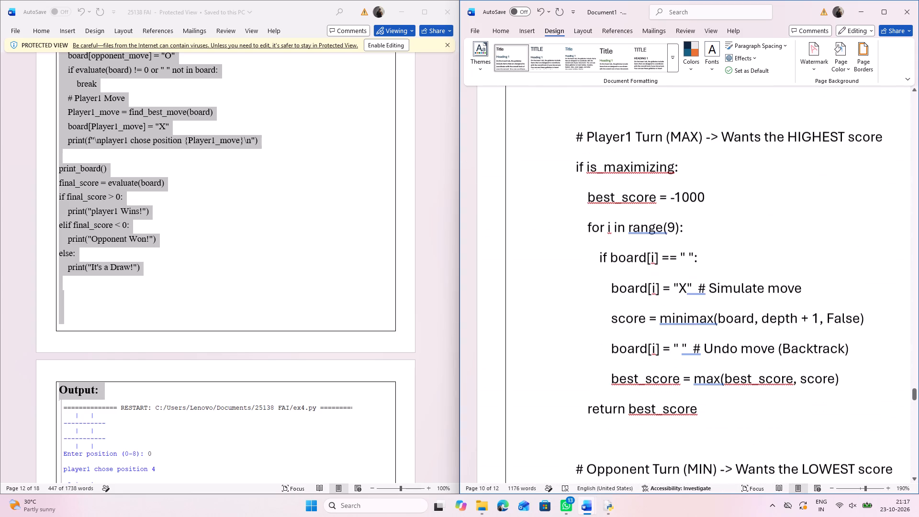
pyautogui.click(602, 465)
pyautogui.press('BackSpace')
pyautogui.scroll(2, 602, 465)
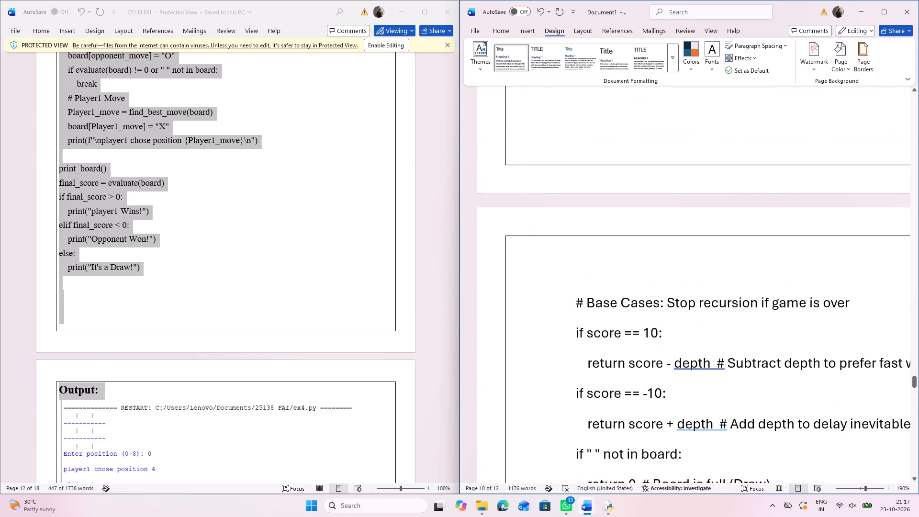
pyautogui.scroll(-1, 605, 493)
pyautogui.scroll(-1, 620, 412)
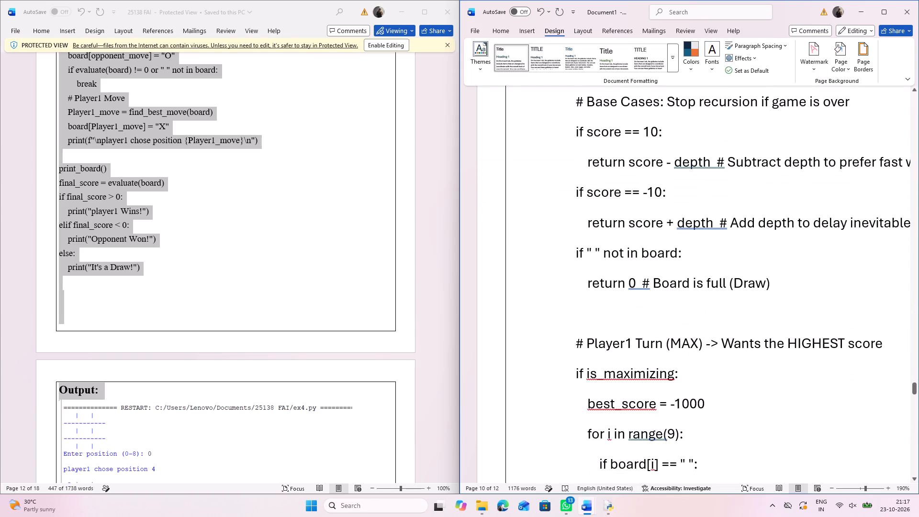
pyautogui.click(597, 320)
pyautogui.press('BackSpace')
pyautogui.scroll(3, 597, 320)
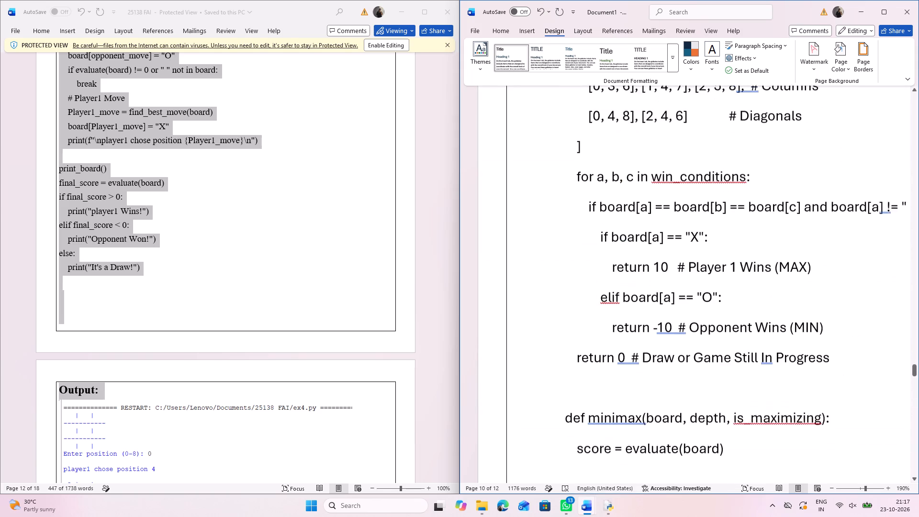
pyautogui.scroll(1, 604, 297)
pyautogui.click(587, 465)
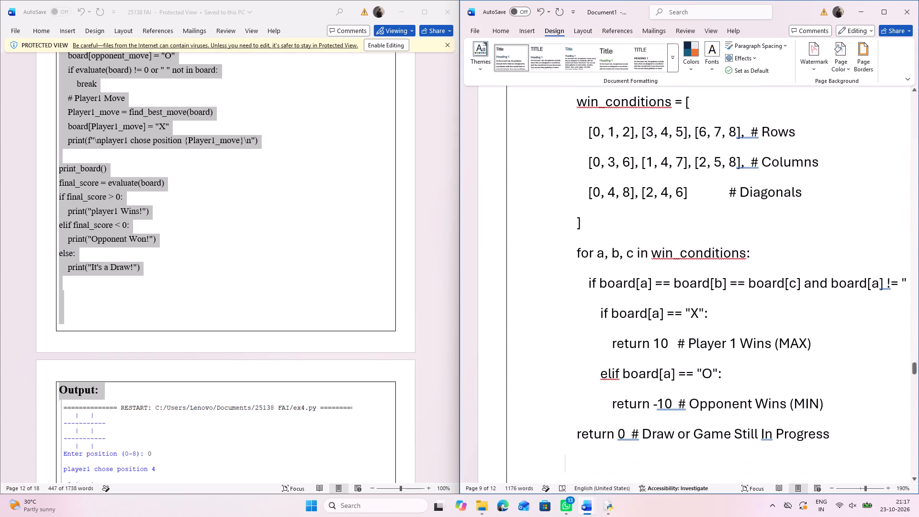
pyautogui.press('BackSpace')
# Insert a blank line between the 3.py output image and the Experiment 4 heading.
pyautogui.scroll(2, 587, 465)
pyautogui.scroll(-2, 587, 465)
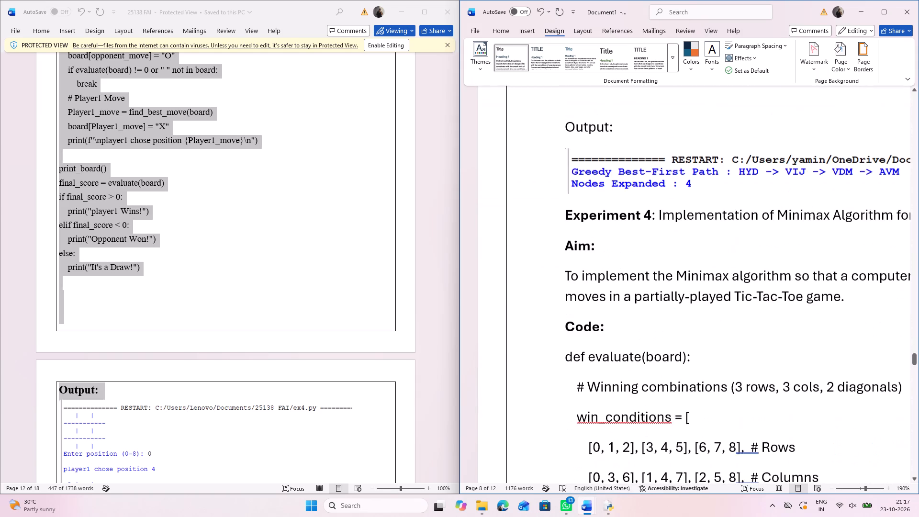
pyautogui.hscroll(-6, 674, 310)
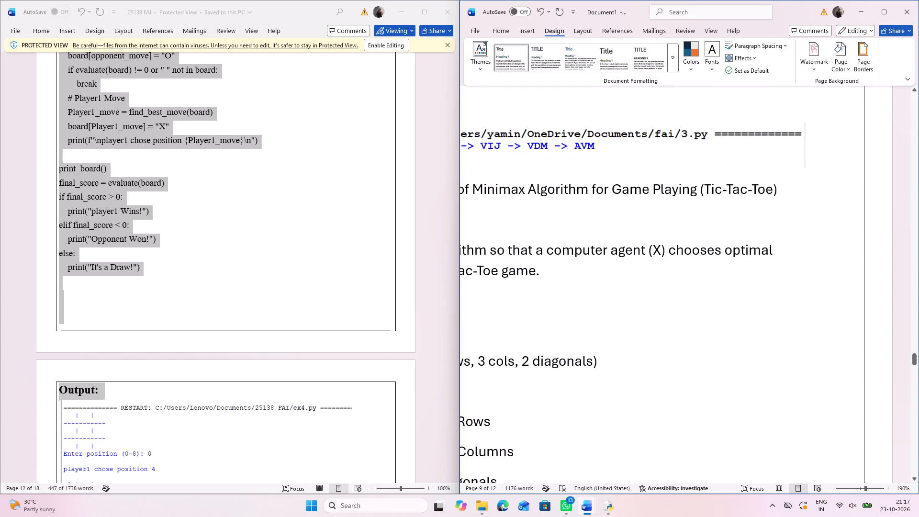
pyautogui.click(845, 157)
pyautogui.press('Return')
# Insert a blank line between the 2.py output image and the Experiment 3 heading.
pyautogui.scroll(1, 845, 157)
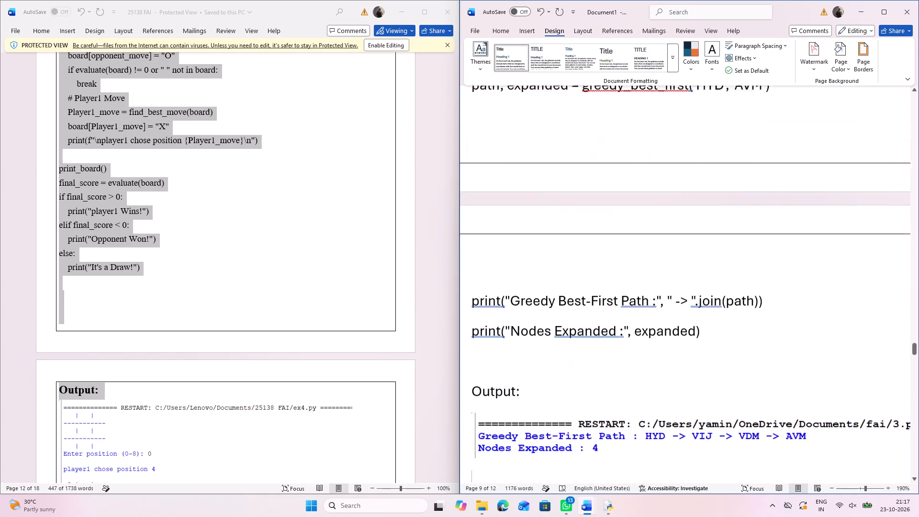
pyautogui.scroll(4, 845, 157)
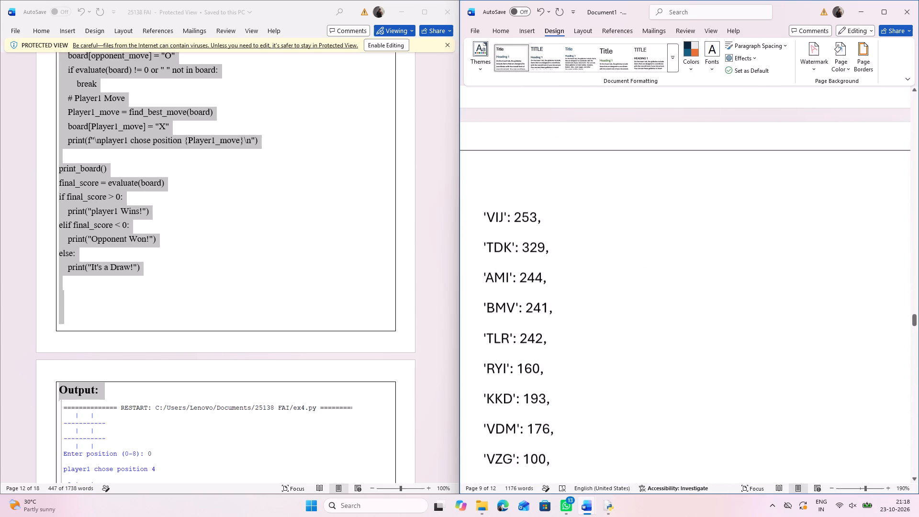
pyautogui.hscroll(1, 845, 157)
pyautogui.scroll(4, 845, 157)
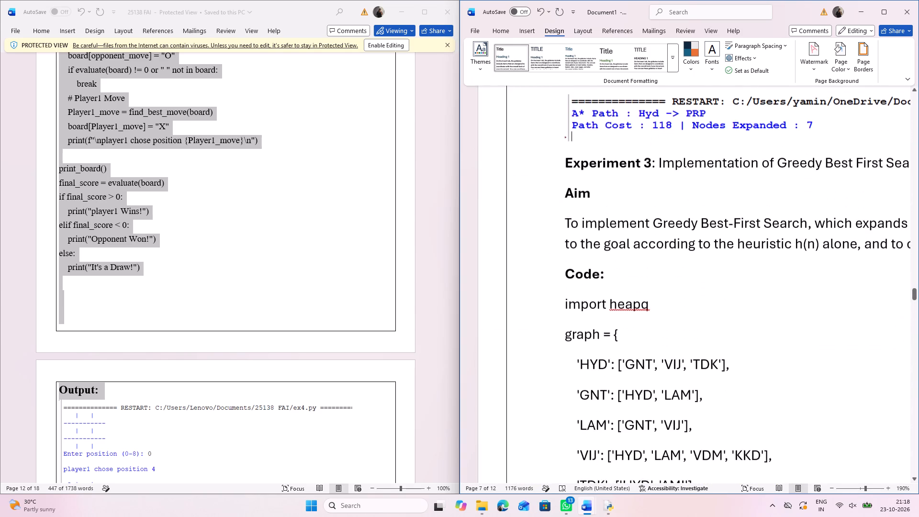
pyautogui.scroll(1, 845, 157)
pyautogui.hscroll(-1, 918, 135)
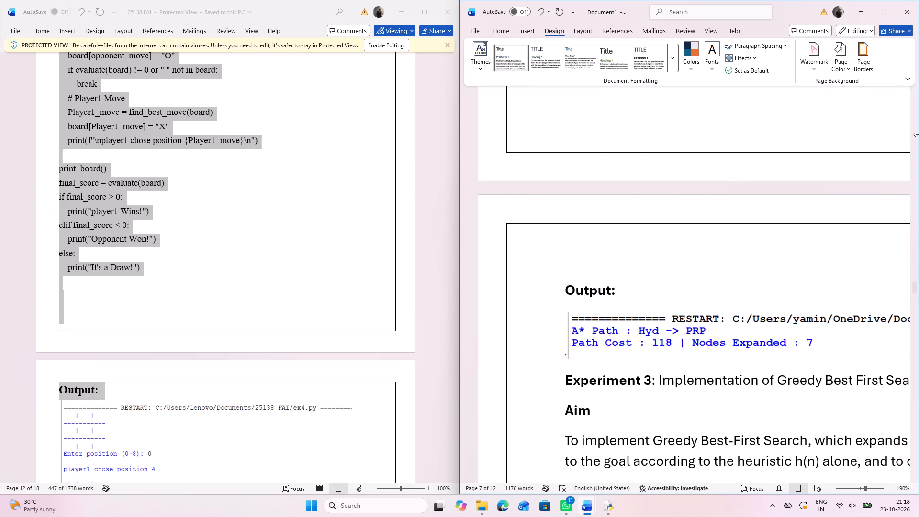
pyautogui.hscroll(-1, 918, 135)
pyautogui.hscroll(-3, 756, 301)
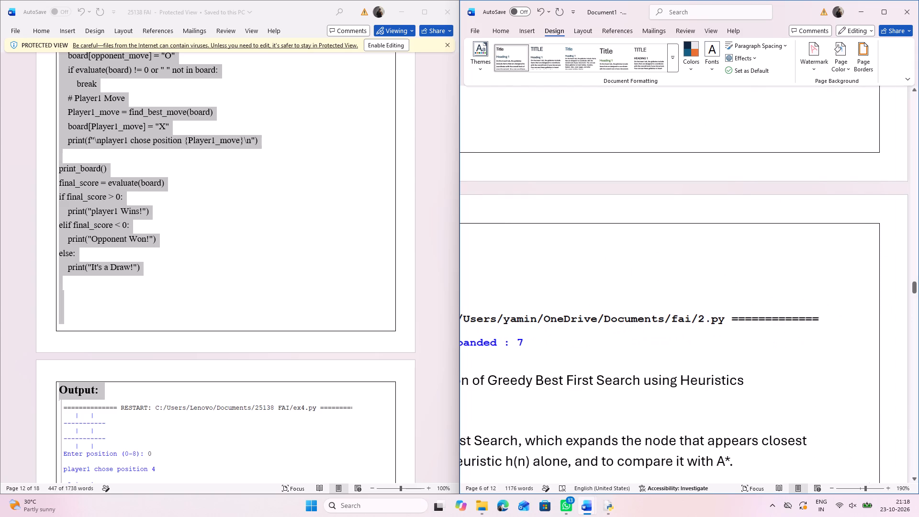
pyautogui.click(819, 349)
pyautogui.press('Return')
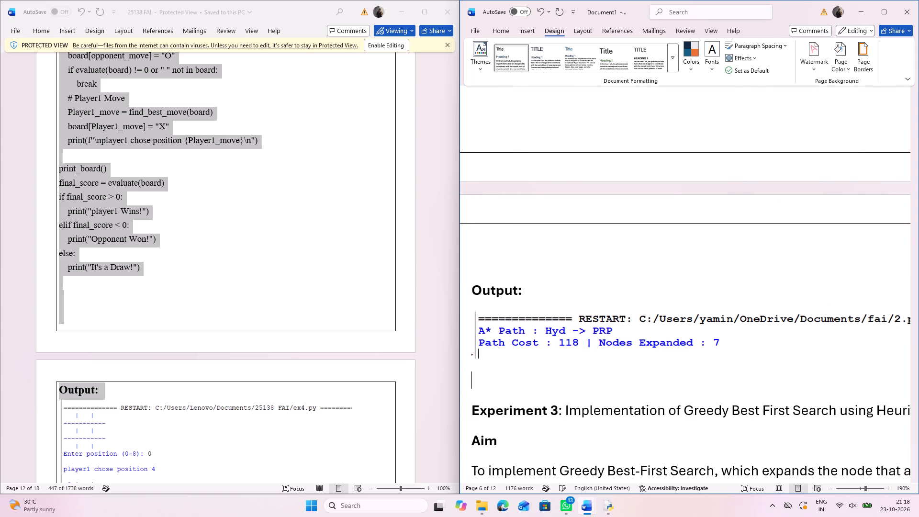
# Copy Experiment 4's full code in Document1, from def evaluate(board): through print("It's a Draw!").
pyautogui.scroll(-8, 819, 349)
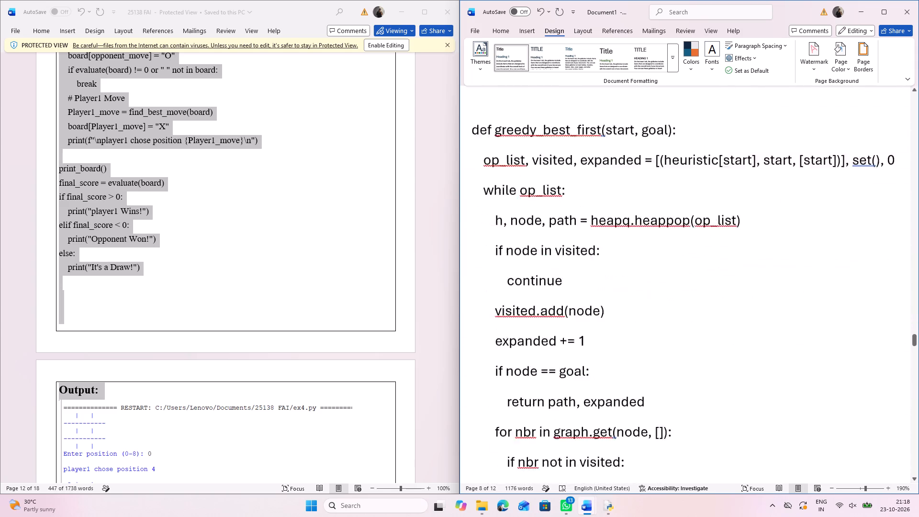
pyautogui.scroll(-4, 819, 349)
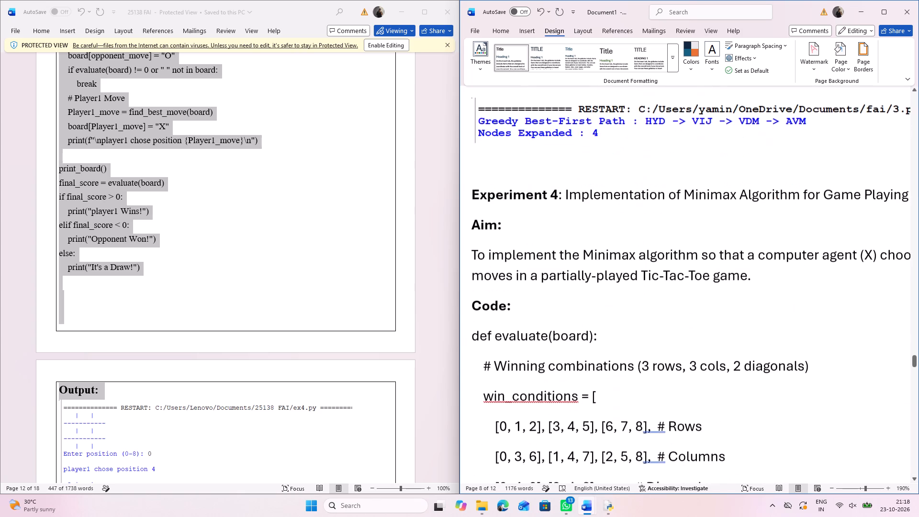
pyautogui.scroll(-3, 819, 349)
pyautogui.scroll(3, 819, 349)
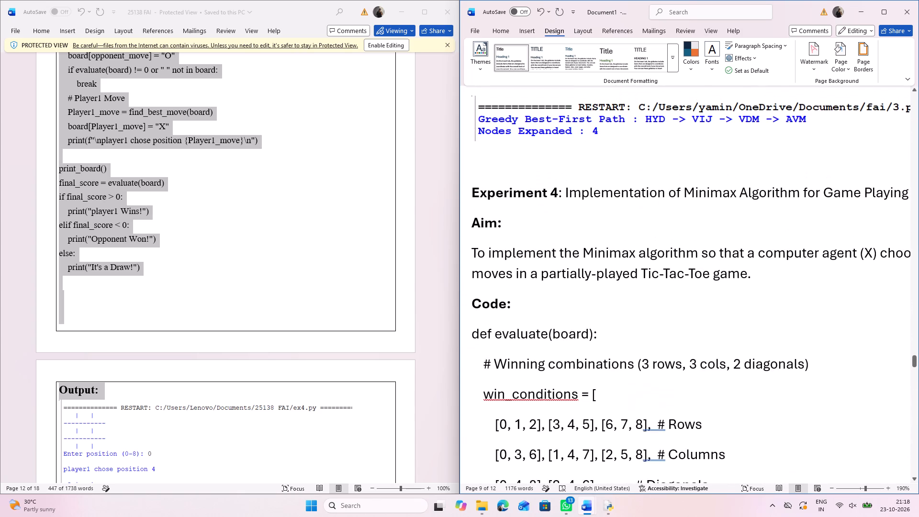
pyautogui.moveTo(459, 328); pyautogui.dragTo(467, 330)
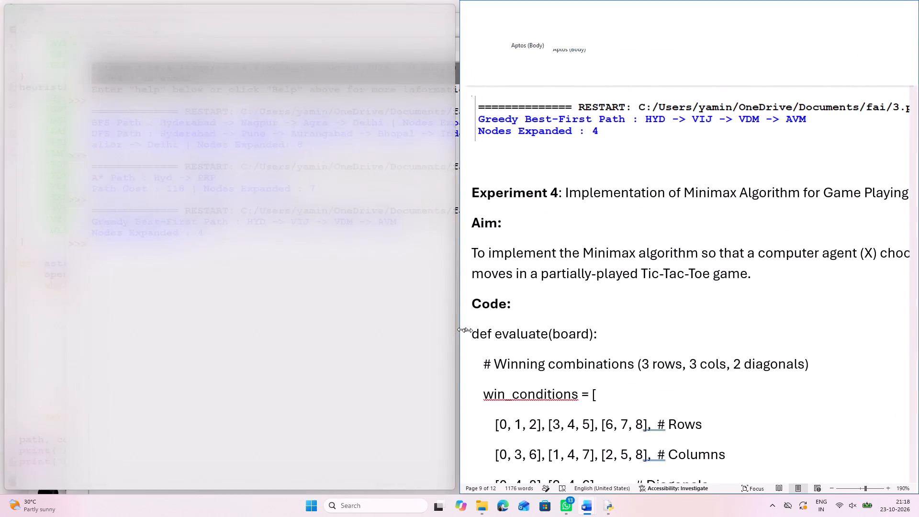
pyautogui.moveTo(467, 330); pyautogui.dragTo(462, 333)
pyautogui.moveTo(475, 333); pyautogui.dragTo(583, 440)
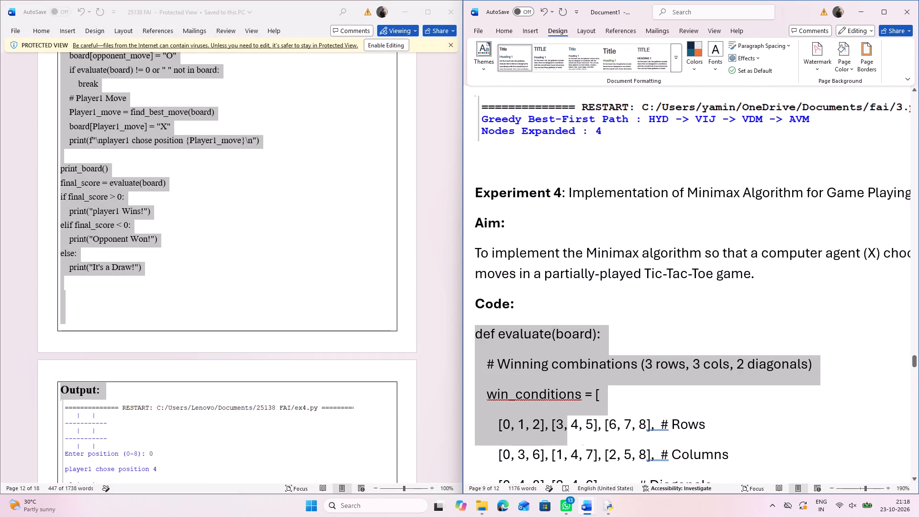
pyautogui.moveTo(583, 440); pyautogui.dragTo(896, 516)
pyautogui.scroll(1, 690, 516)
pyautogui.scroll(1, 835, 516)
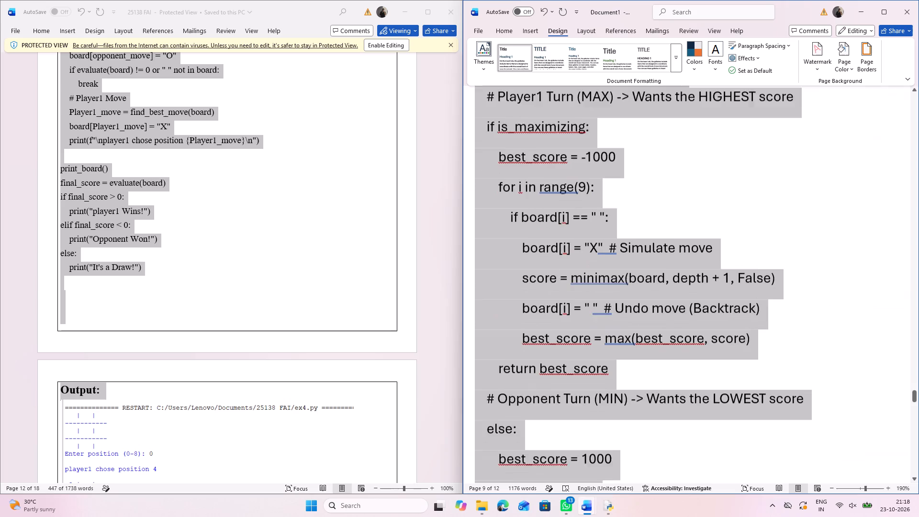
pyautogui.moveTo(896, 516); pyautogui.dragTo(902, 516)
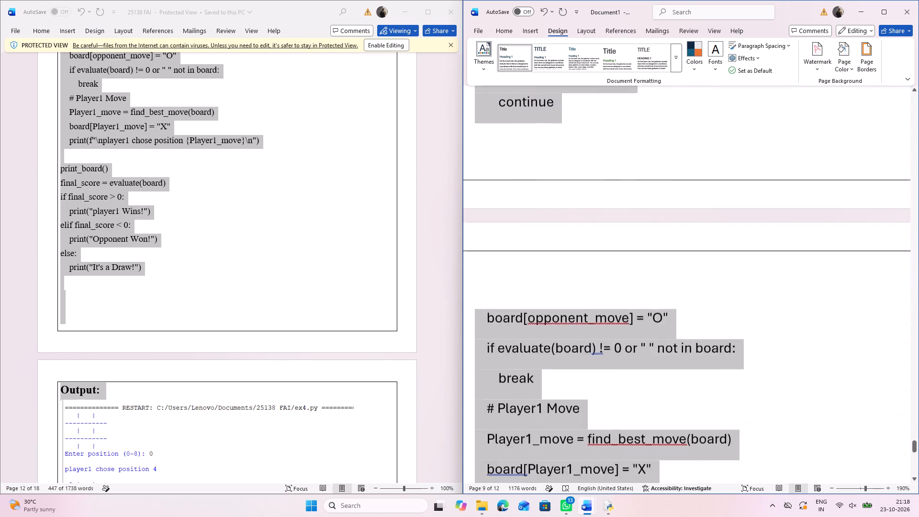
pyautogui.moveTo(902, 516); pyautogui.dragTo(762, 344)
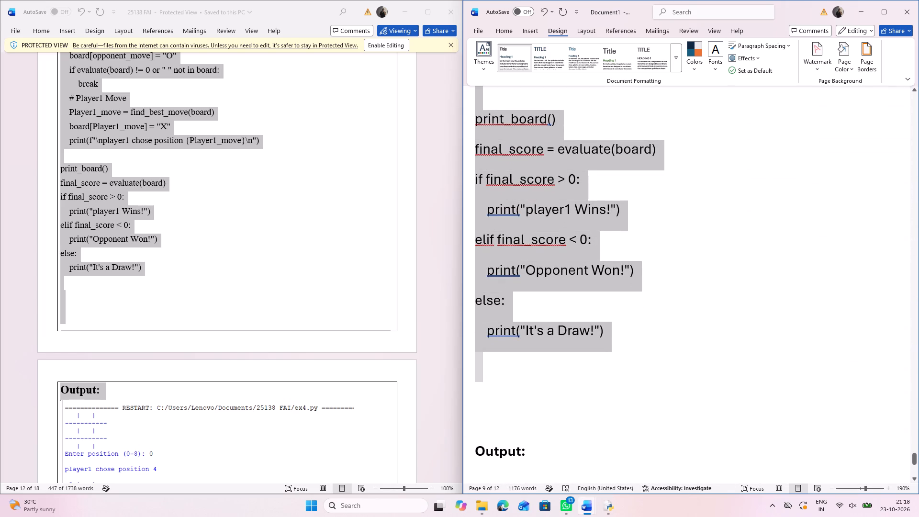
pyautogui.moveTo(762, 344); pyautogui.dragTo(756, 347)
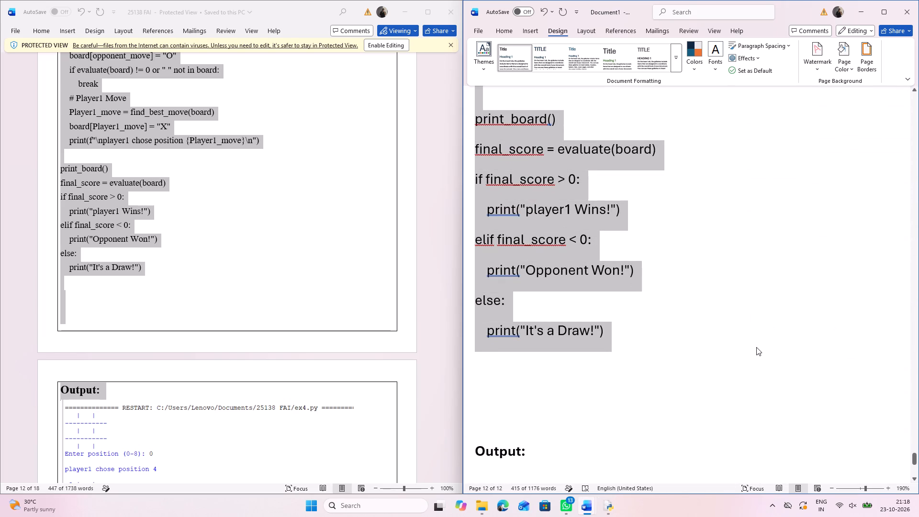
pyautogui.hotkey('ctrl', 'c')
# Switch to the 3.py window in IDLE, create a new file and paste the copied Minimax code into it.
pyautogui.click(613, 509)
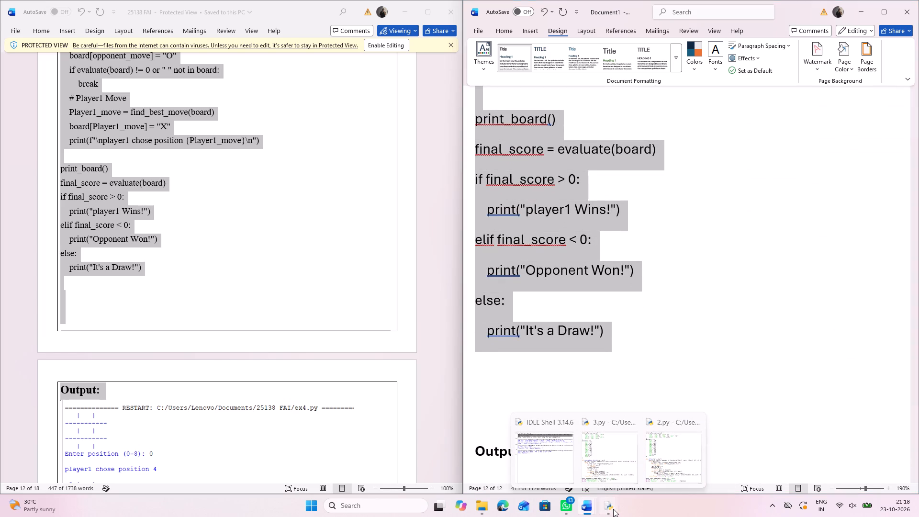
pyautogui.click(605, 453)
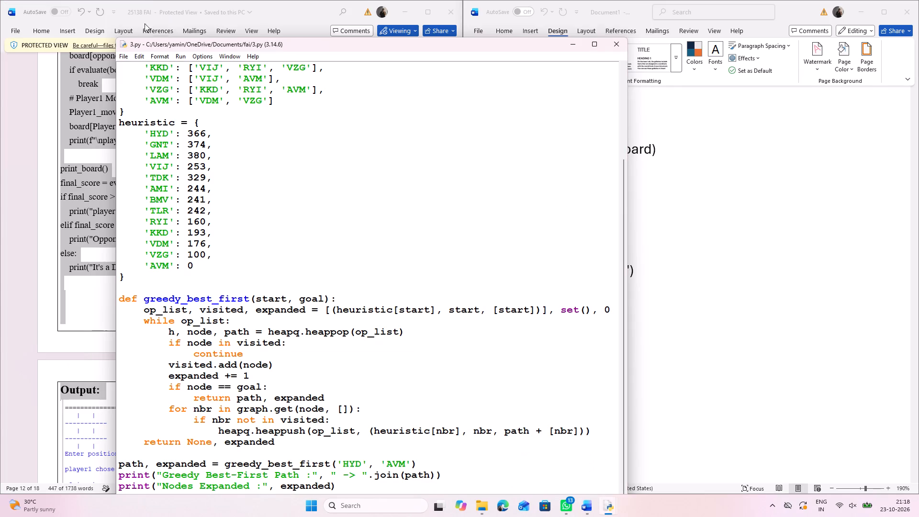
pyautogui.click(122, 56)
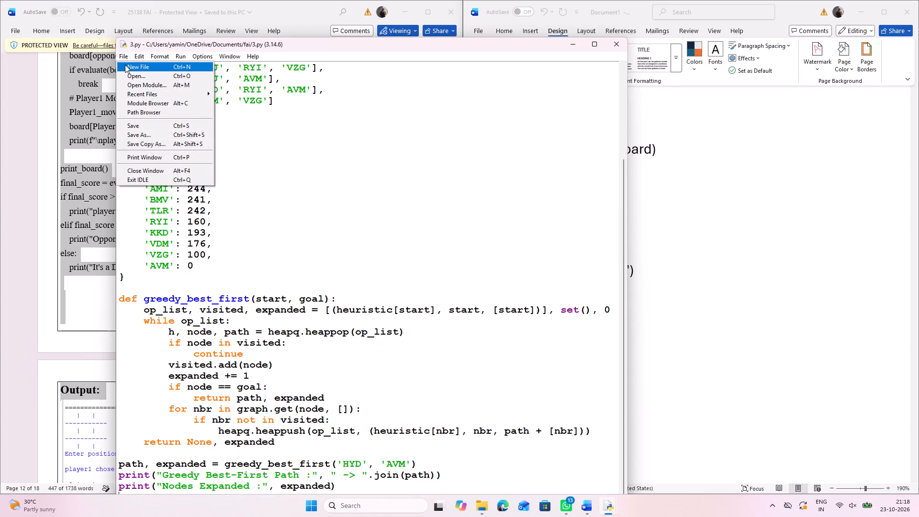
pyautogui.click(125, 66)
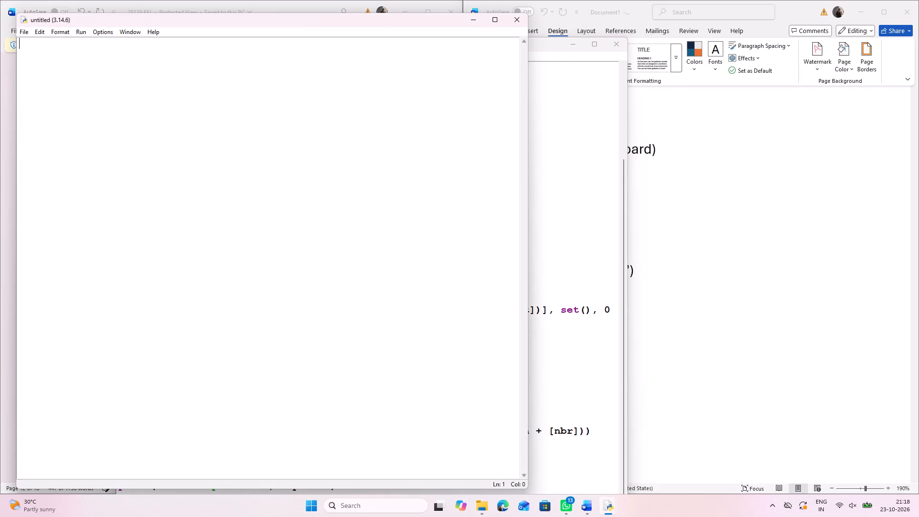
pyautogui.hotkey('ctrl', 'v')
# Run the new Minimax module, saving it as 4 in the fai folder.
pyautogui.moveTo(83, 34); pyautogui.dragTo(86, 42)
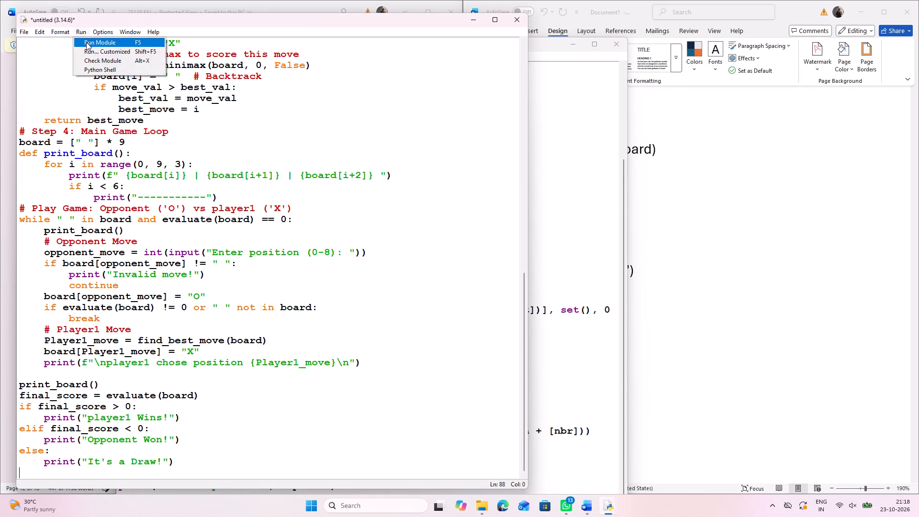
pyautogui.moveTo(86, 42); pyautogui.dragTo(87, 43)
pyautogui.click(87, 43)
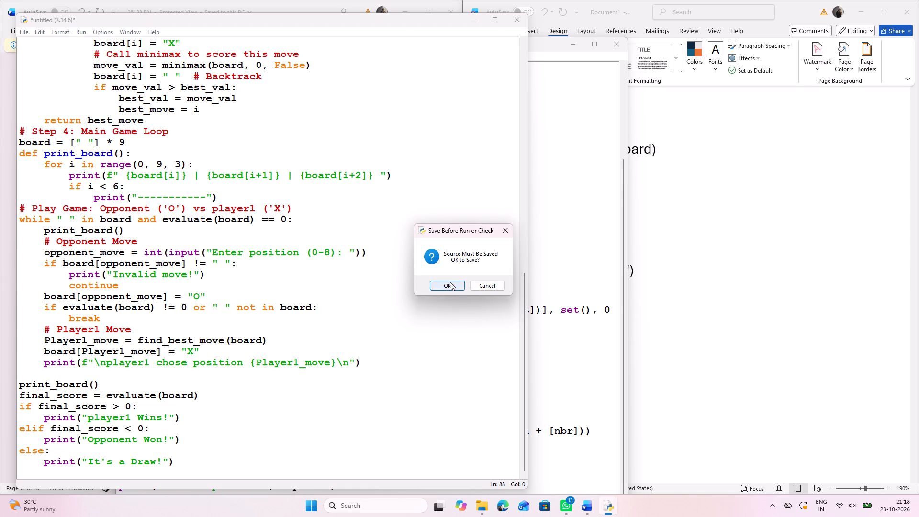
pyautogui.click(450, 282)
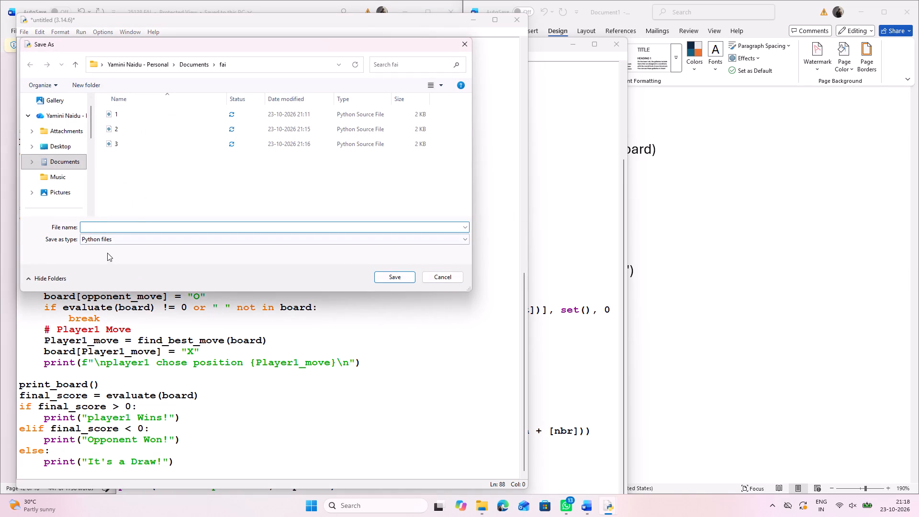
pyautogui.press('4')
pyautogui.press('Return')
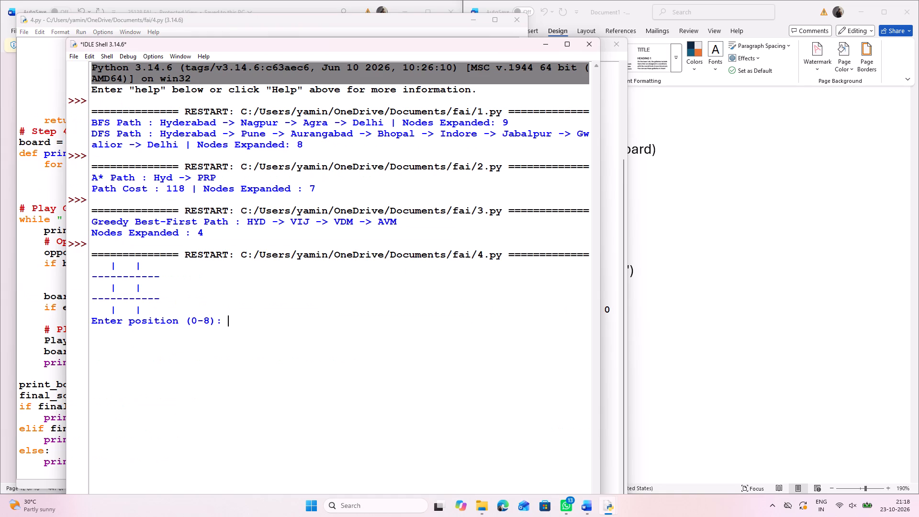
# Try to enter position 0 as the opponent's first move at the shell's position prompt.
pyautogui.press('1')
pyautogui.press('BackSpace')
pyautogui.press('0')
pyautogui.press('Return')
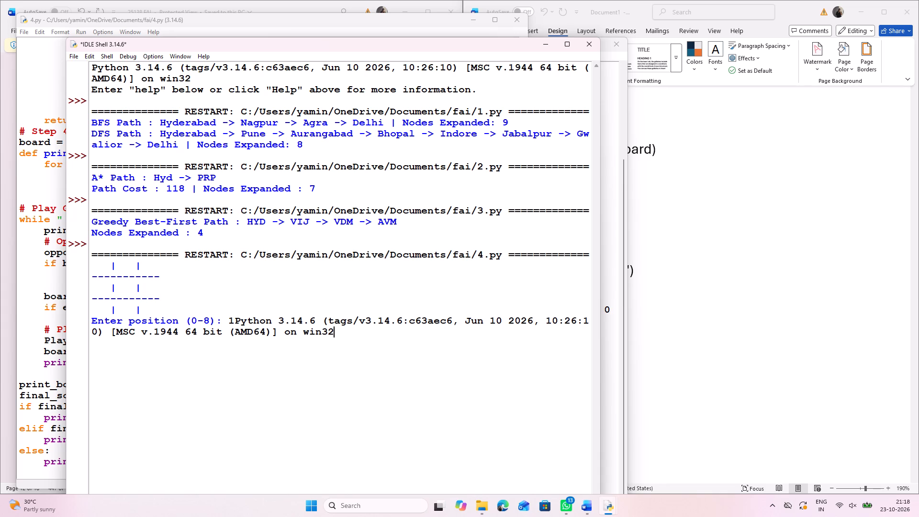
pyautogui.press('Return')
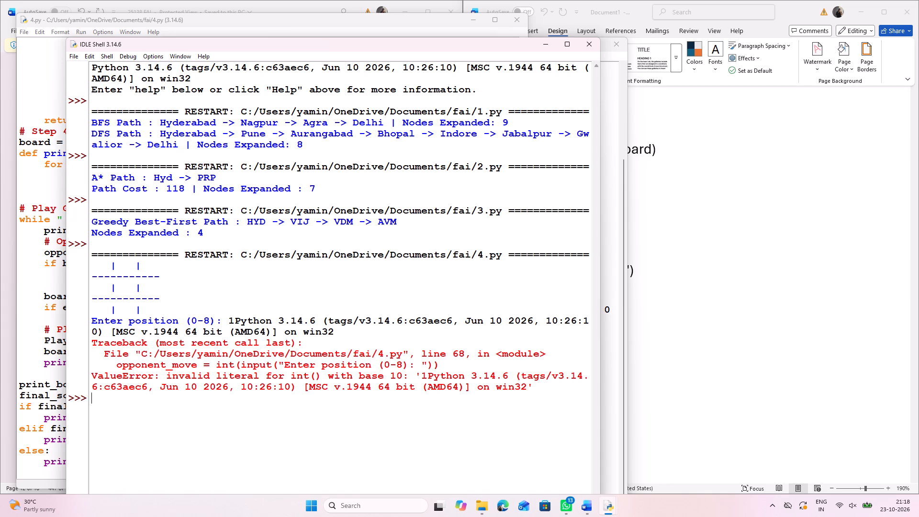
# Return to the 4.py code window and run the tic-tac-toe module again.
pyautogui.click(62, 292)
pyautogui.click(45, 297)
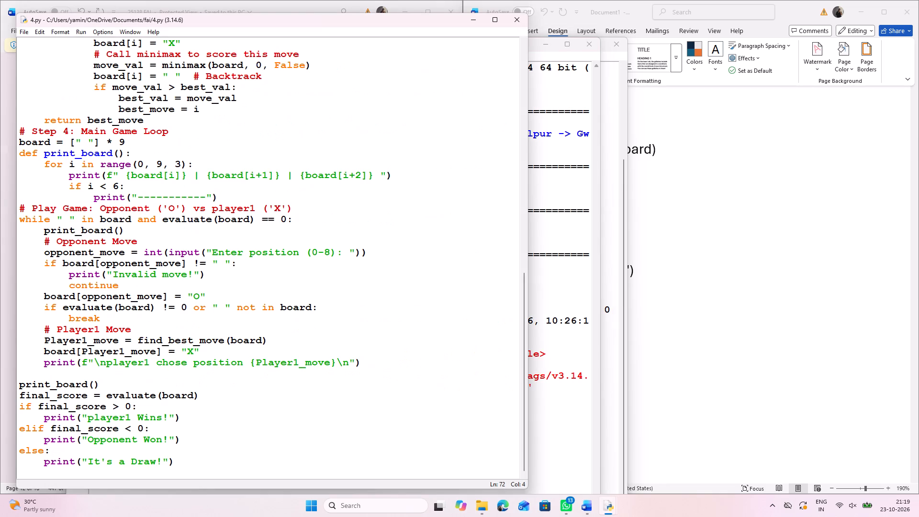
pyautogui.moveTo(79, 33); pyautogui.dragTo(85, 41)
pyautogui.click(85, 41)
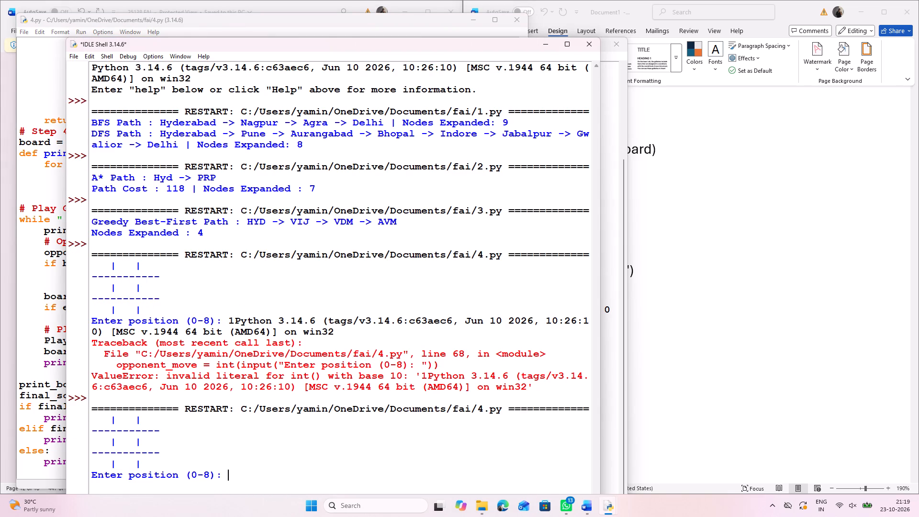
# Play the tic-tac-toe game in the shell, entering 0, 1, 3 and 5 as the opponent's positions.
pyautogui.press('0')
pyautogui.press('Return')
pyautogui.scroll(-1, 283, 414)
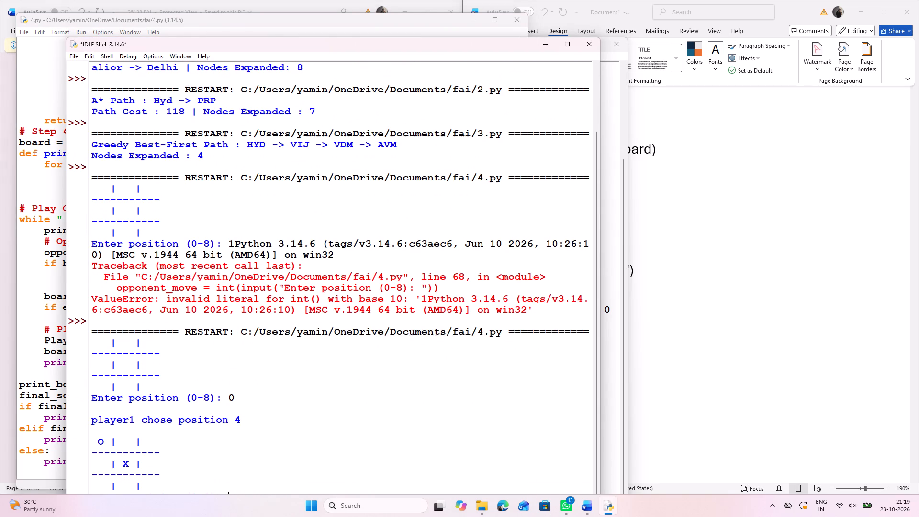
pyautogui.scroll(-5, 283, 414)
pyautogui.scroll(-3, 220, 454)
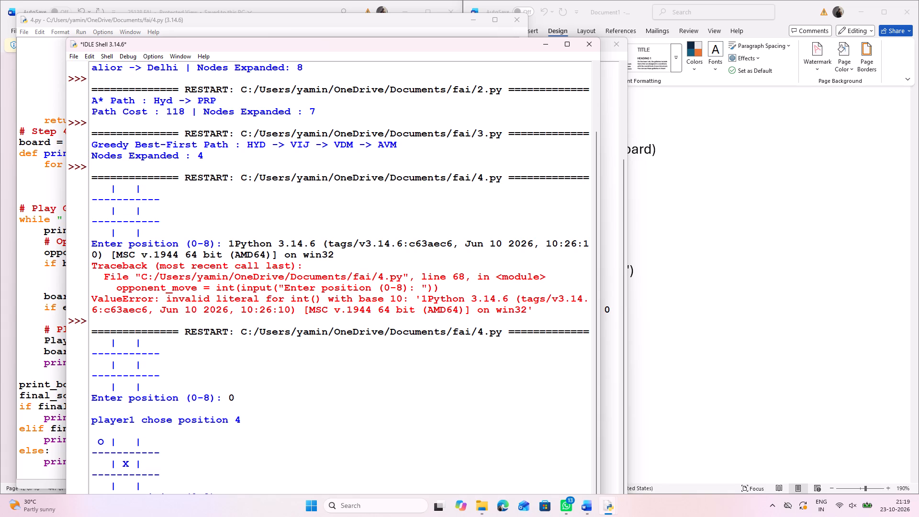
pyautogui.press('1')
pyautogui.press('Return')
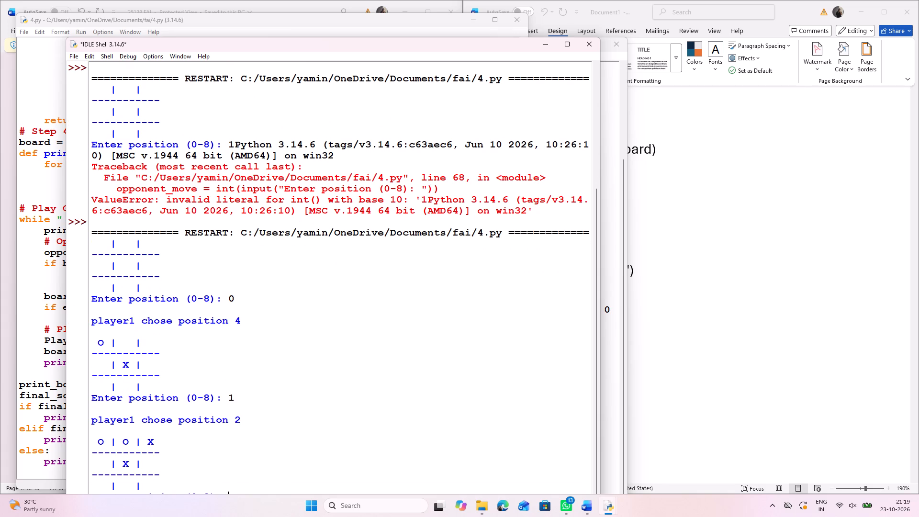
pyautogui.press('3')
pyautogui.press('Return')
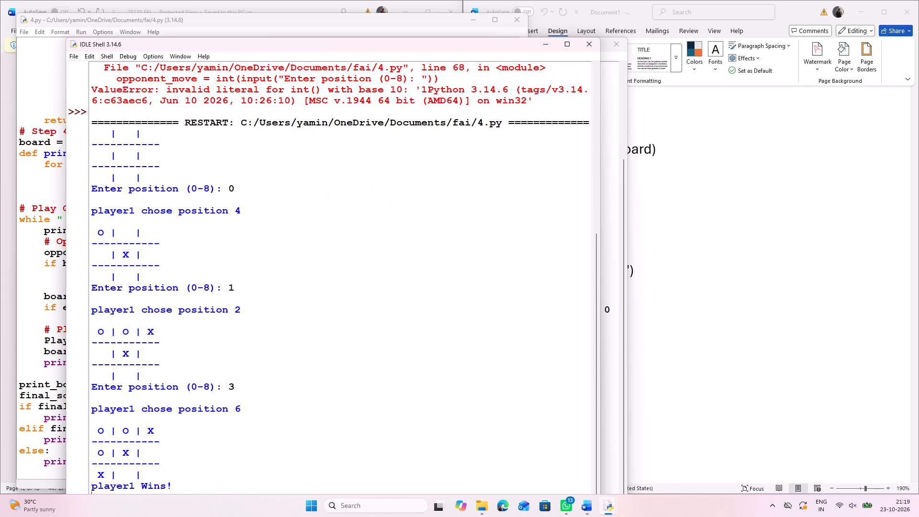
pyautogui.press('5')
pyautogui.press('Return')
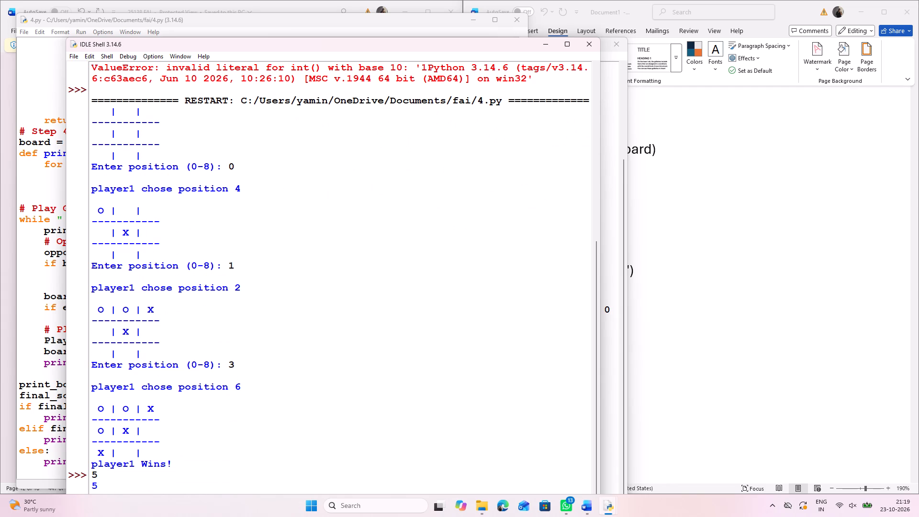
# Capture a rectangular screenshot of the shell's latest 4.py run, from its RESTART line down to the last output line.
pyautogui.scroll(-2, 245, 465)
pyautogui.press('shift+super+s')
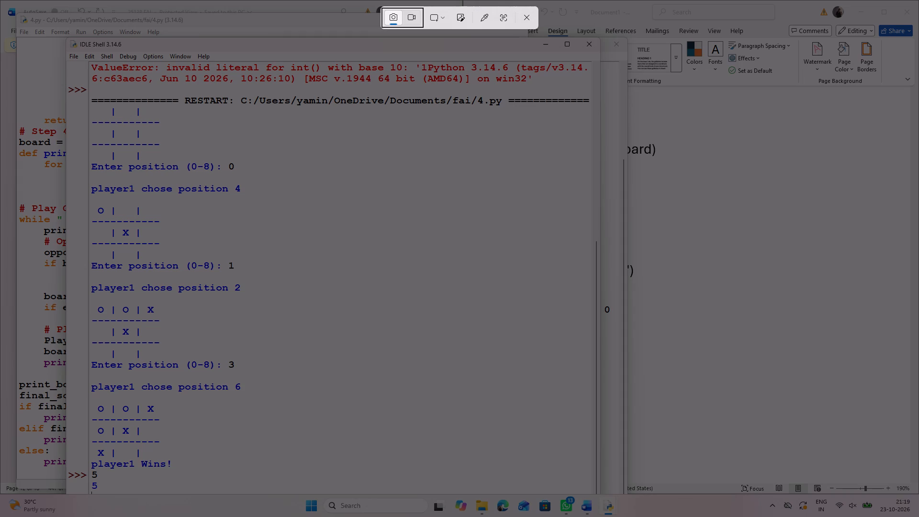
pyautogui.moveTo(87, 91); pyautogui.dragTo(456, 385)
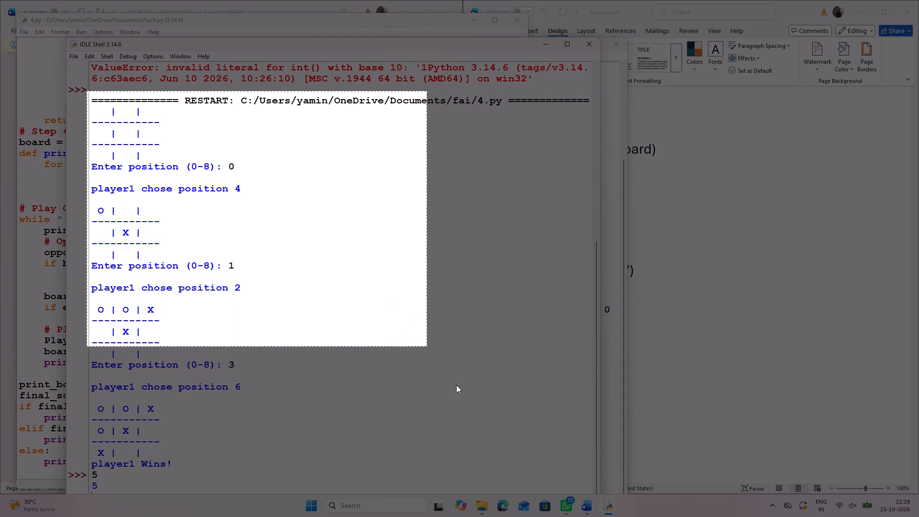
pyautogui.moveTo(456, 385); pyautogui.dragTo(594, 492)
pyautogui.hscroll(1, 515, 414)
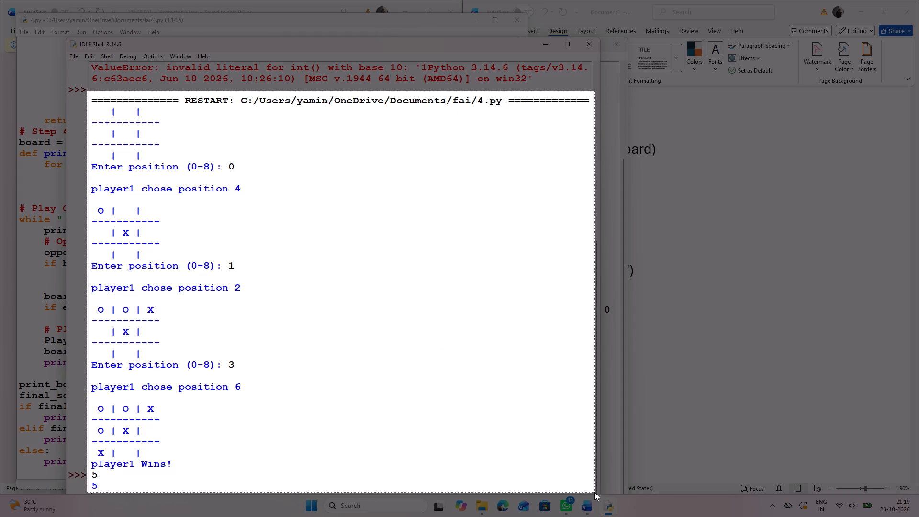
pyautogui.moveTo(594, 492); pyautogui.dragTo(593, 492)
# In Word's Document1, delete the blank lines between print("It's a Draw!") and Experiment 4's Output heading.
pyautogui.click(707, 186)
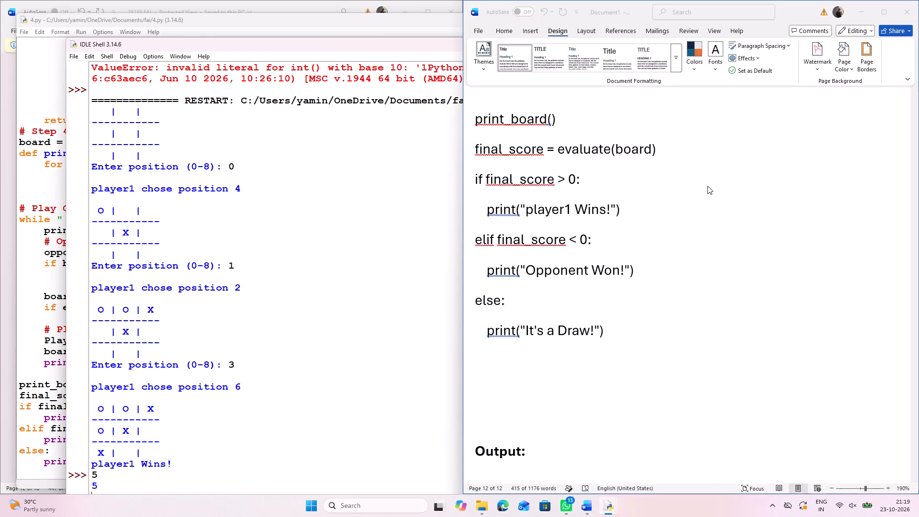
pyautogui.scroll(-2, 619, 273)
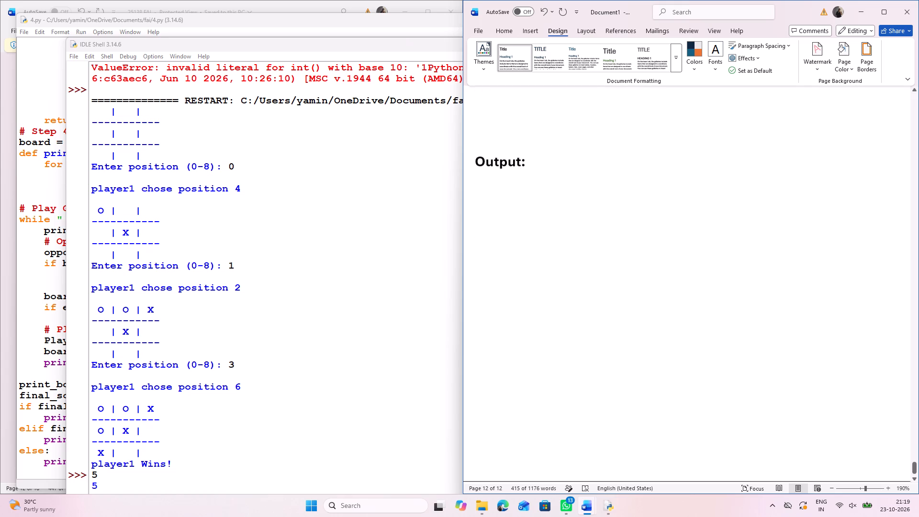
pyautogui.click(506, 131)
pyautogui.click(506, 131)
pyautogui.press('BackSpace')
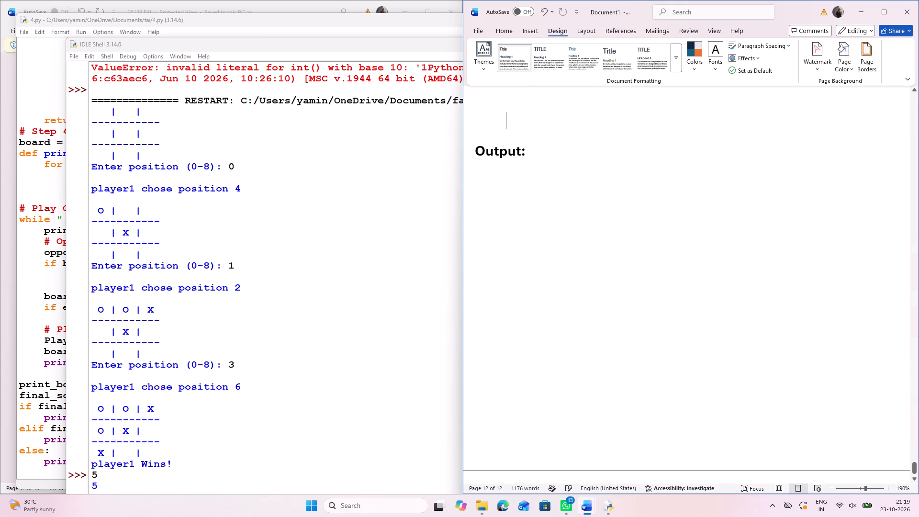
pyautogui.press('BackSpace')
pyautogui.press('BackSpace')
pyautogui.press('BackSpace')
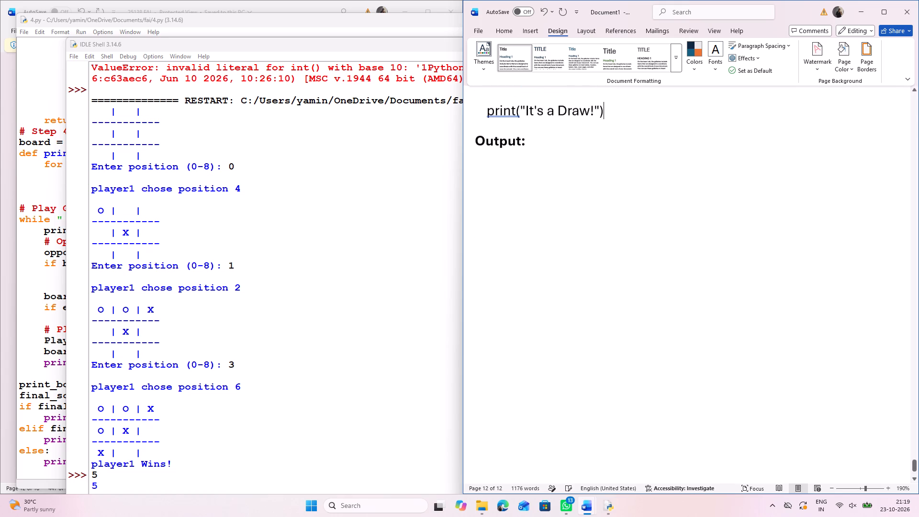
# Paste the captured game output on a new line beneath Experiment 4's Output heading.
pyautogui.click(535, 145)
pyautogui.press('Return')
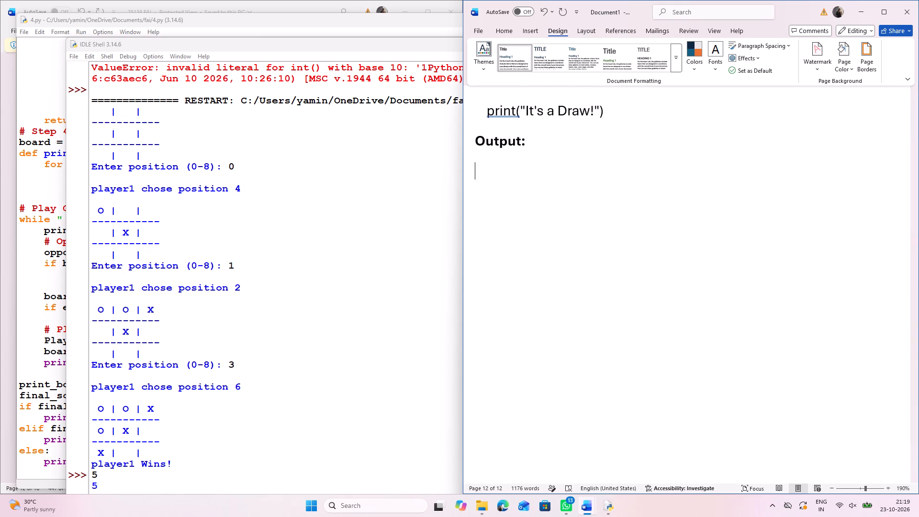
pyautogui.hotkey('ctrl', 'v')
# Shrink the pasted output screenshot proportionally to about five sixths of its width.
pyautogui.scroll(2, 535, 145)
pyautogui.hscroll(4, 535, 145)
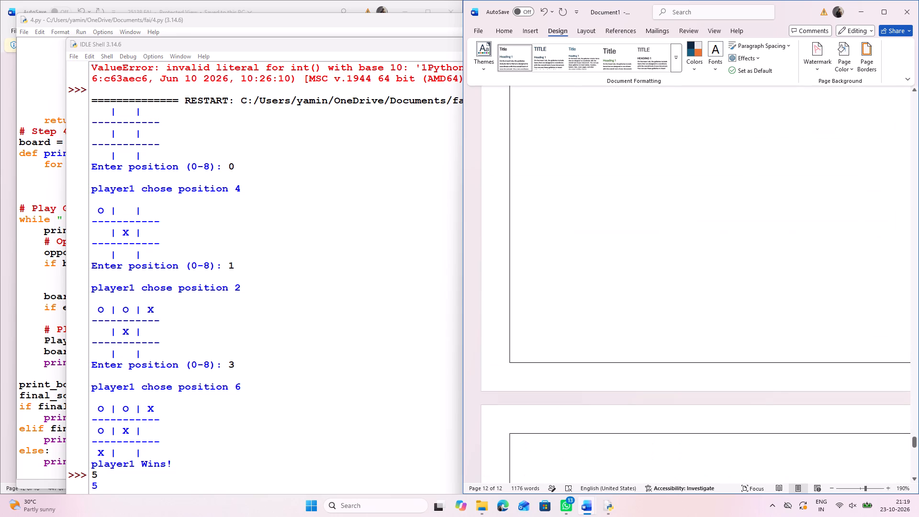
pyautogui.hscroll(1, 535, 145)
pyautogui.scroll(2, 535, 145)
pyautogui.scroll(-6, 535, 145)
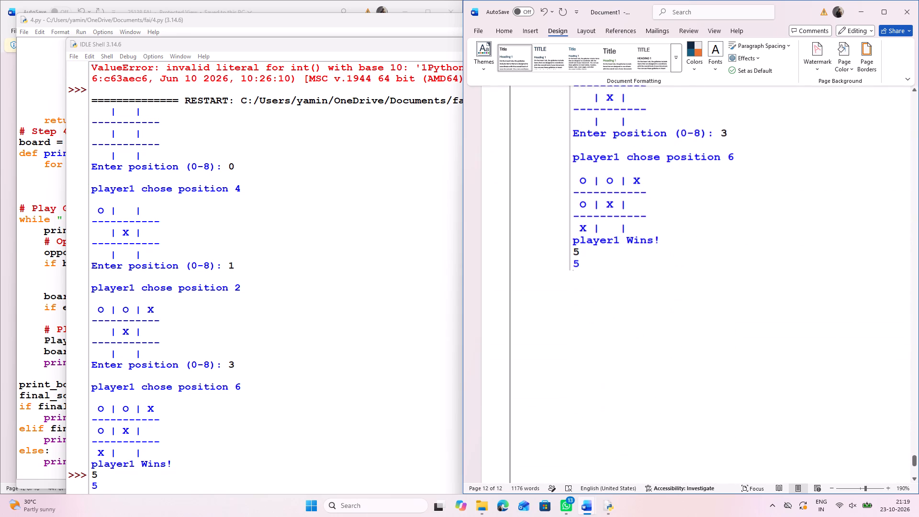
pyautogui.click(698, 156)
pyautogui.hscroll(-4, 698, 156)
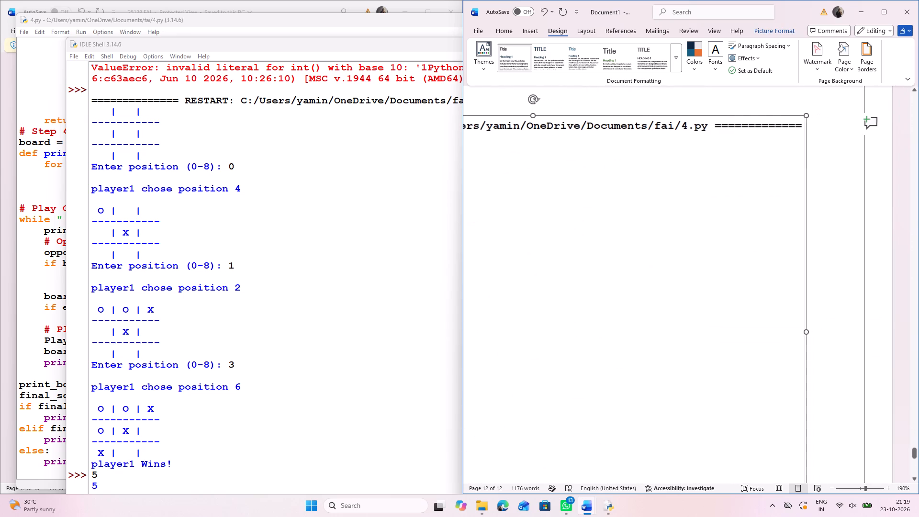
pyautogui.scroll(-2, 808, 437)
pyautogui.moveTo(805, 169); pyautogui.dragTo(718, 58)
pyautogui.hscroll(2, 595, 292)
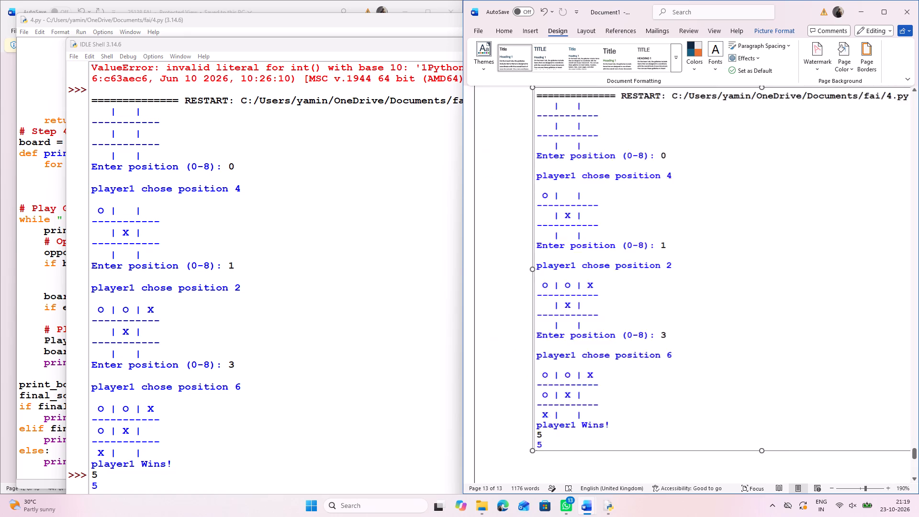
# Copy the resized output screenshot on the page after the Output heading.
pyautogui.hscroll(1, 595, 292)
pyautogui.scroll(2, 595, 292)
pyautogui.scroll(1, 594, 202)
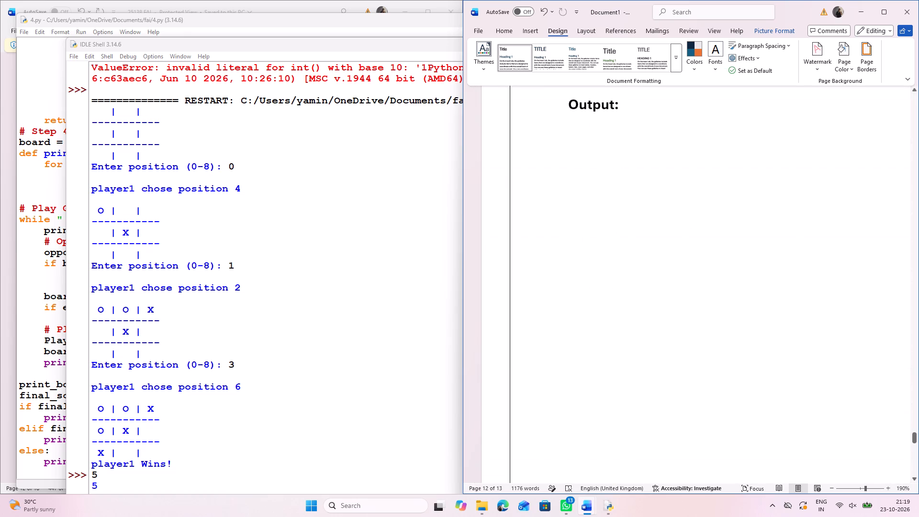
pyautogui.scroll(-2, 598, 296)
pyautogui.click(564, 294)
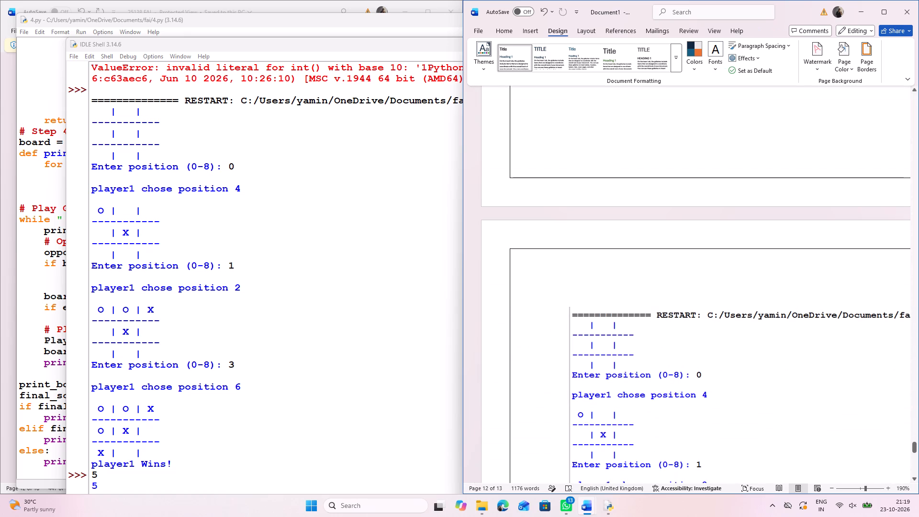
pyautogui.click(563, 295)
pyautogui.click(563, 305)
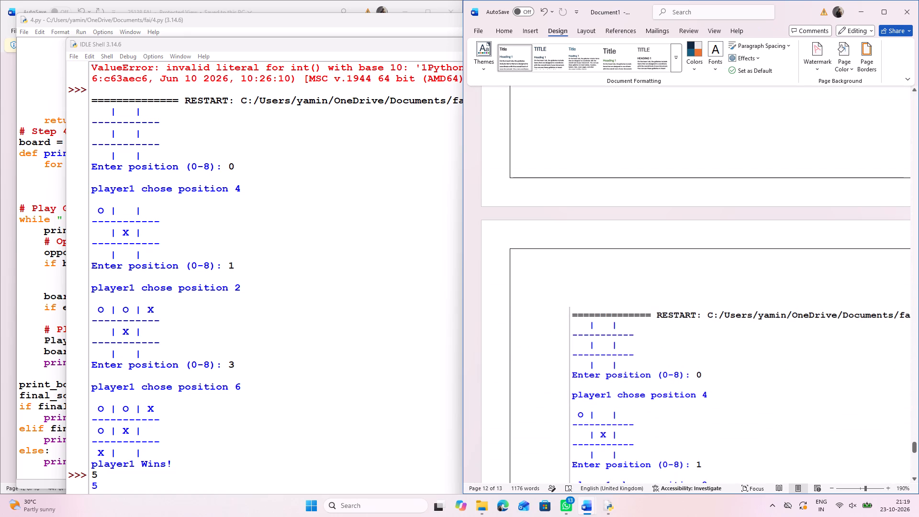
pyautogui.click(569, 319)
pyautogui.click(626, 334)
pyautogui.rightClick(626, 334)
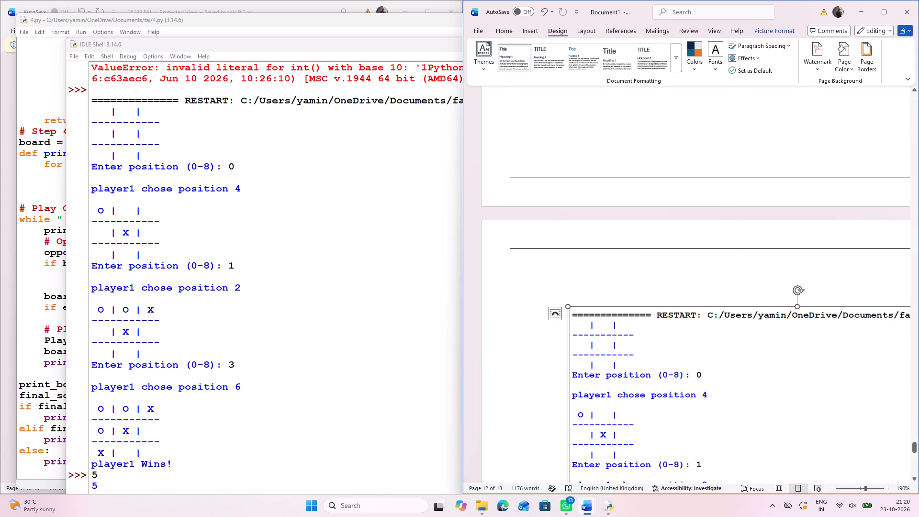
pyautogui.click(650, 96)
# Add a new line directly beneath the Output heading and paste the copied screenshot there.
pyautogui.scroll(1, 650, 96)
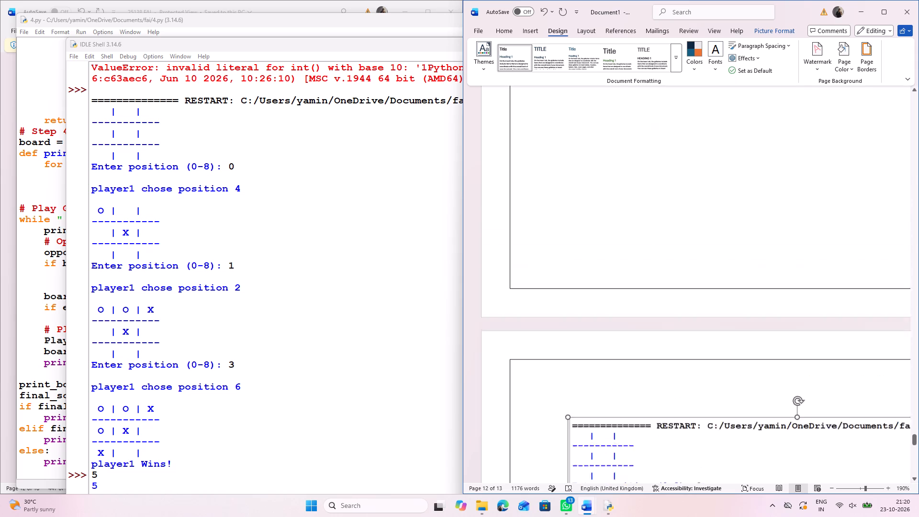
pyautogui.scroll(1, 650, 96)
pyautogui.click(632, 113)
pyautogui.press('Return')
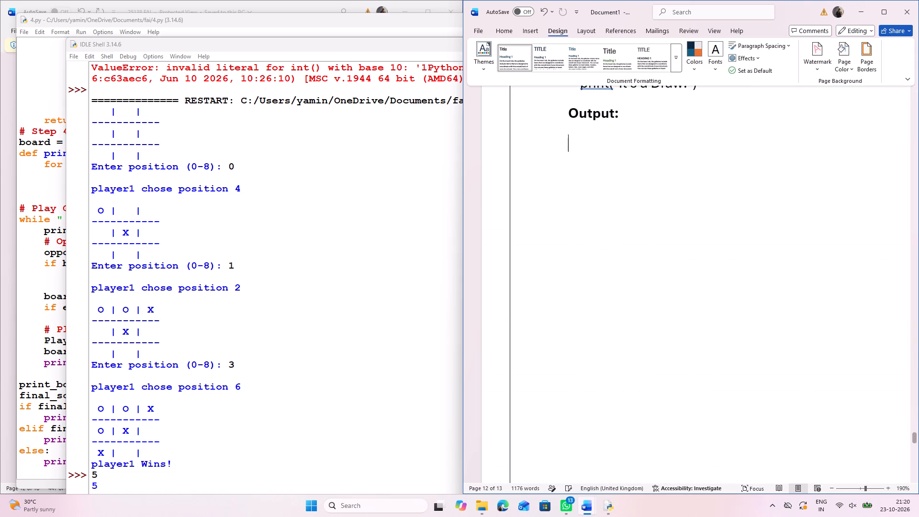
pyautogui.hotkey('ctrl', 'v')
# Shrink the upper of the two output screenshots proportionally to about three quarters of its width.
pyautogui.scroll(1, 632, 113)
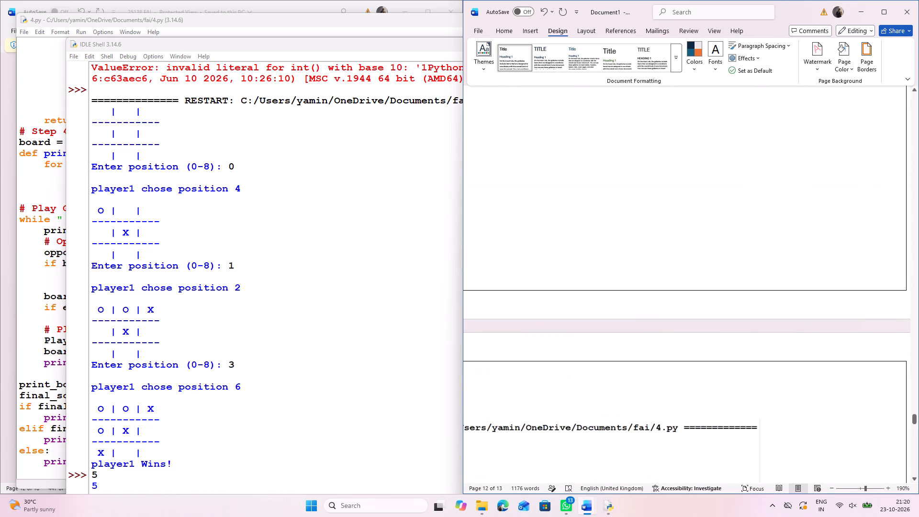
pyautogui.hscroll(3, 632, 113)
pyautogui.scroll(2, 632, 113)
pyautogui.scroll(-3, 632, 113)
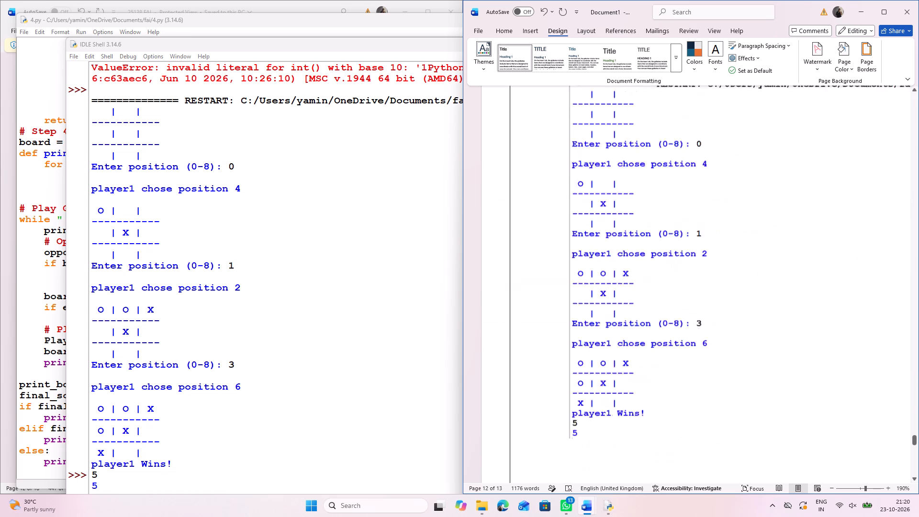
pyautogui.scroll(-1, 632, 113)
pyautogui.scroll(1, 632, 113)
pyautogui.hscroll(-2, 632, 113)
pyautogui.hscroll(1, 632, 113)
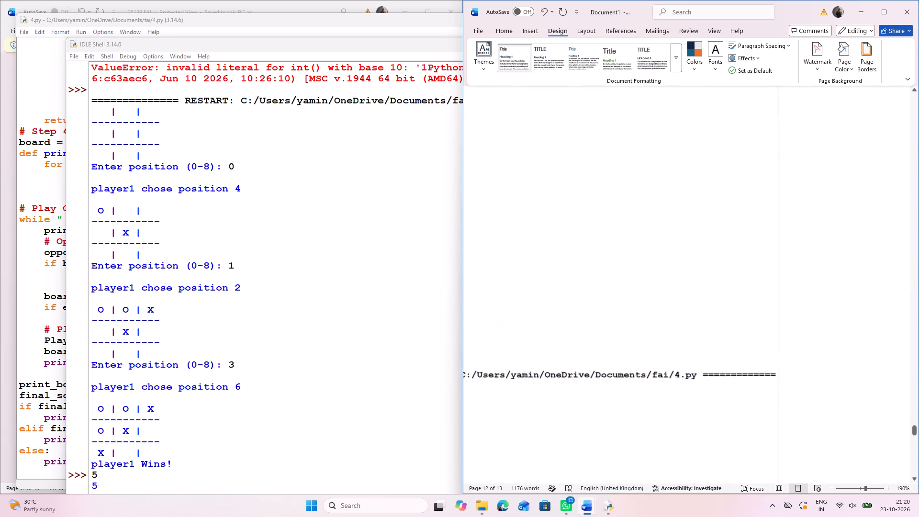
pyautogui.hscroll(1, 632, 113)
pyautogui.click(670, 209)
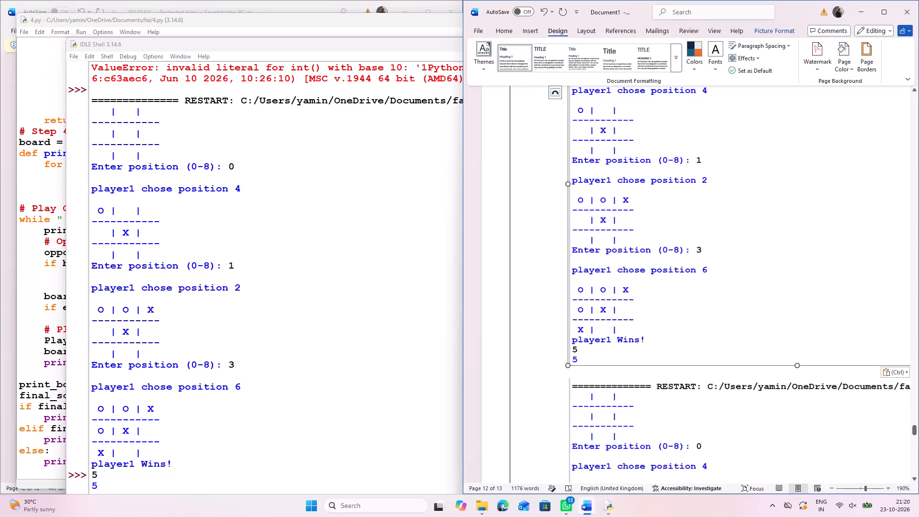
pyautogui.hscroll(-1, 771, 302)
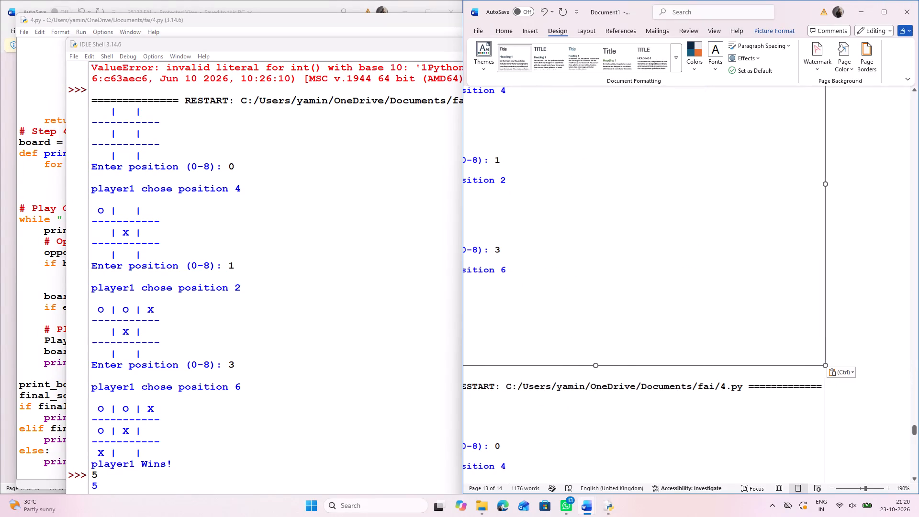
pyautogui.moveTo(824, 363); pyautogui.dragTo(704, 232)
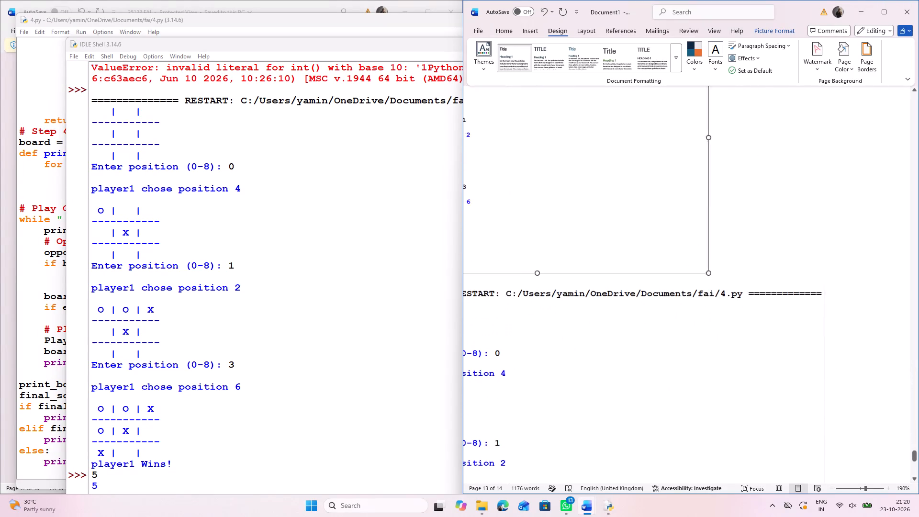
# Shrink the upper output screenshot slightly more, proportionally, to about 93 percent of its width.
pyautogui.moveTo(704, 232); pyautogui.dragTo(685, 217)
pyautogui.hscroll(1, 630, 236)
pyautogui.scroll(1, 630, 236)
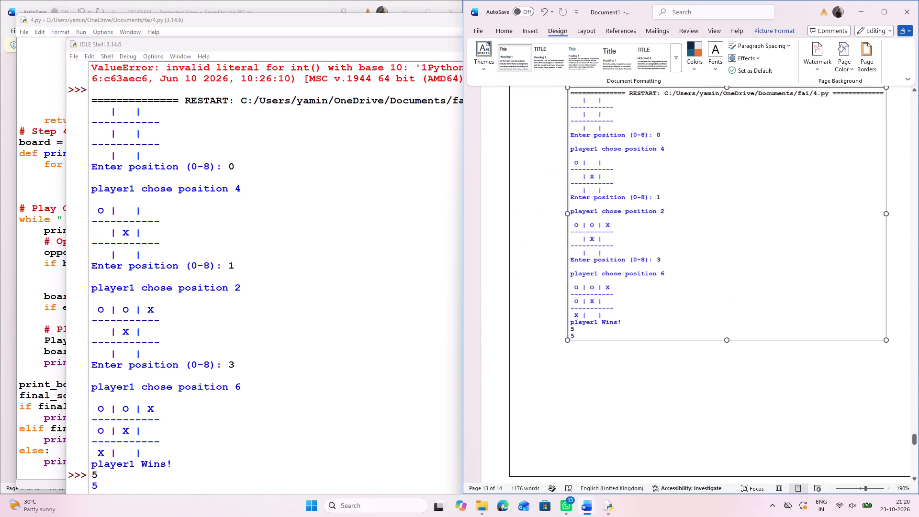
# Cut the larger duplicate output screenshot on the page after the resized one.
pyautogui.scroll(1, 630, 236)
pyautogui.scroll(-4, 630, 236)
pyautogui.click(685, 237)
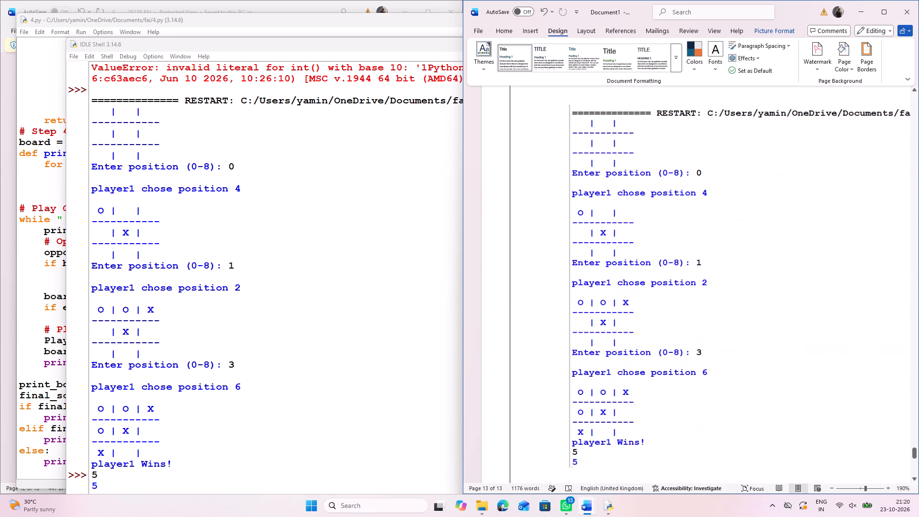
pyautogui.rightClick(685, 237)
pyautogui.click(710, 246)
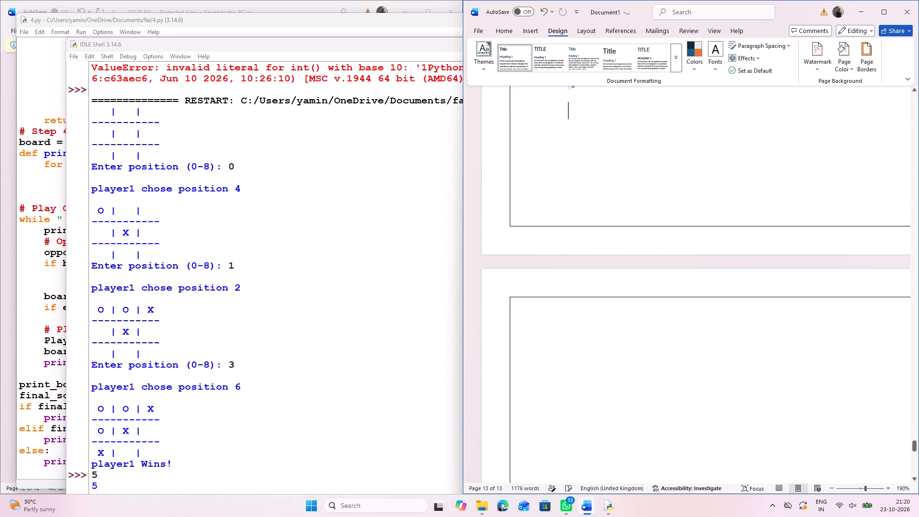
pyautogui.scroll(1, 646, 214)
# In the existing lab manual, copy Experiment 5 from its title through the final print line of the code.
pyautogui.click(43, 226)
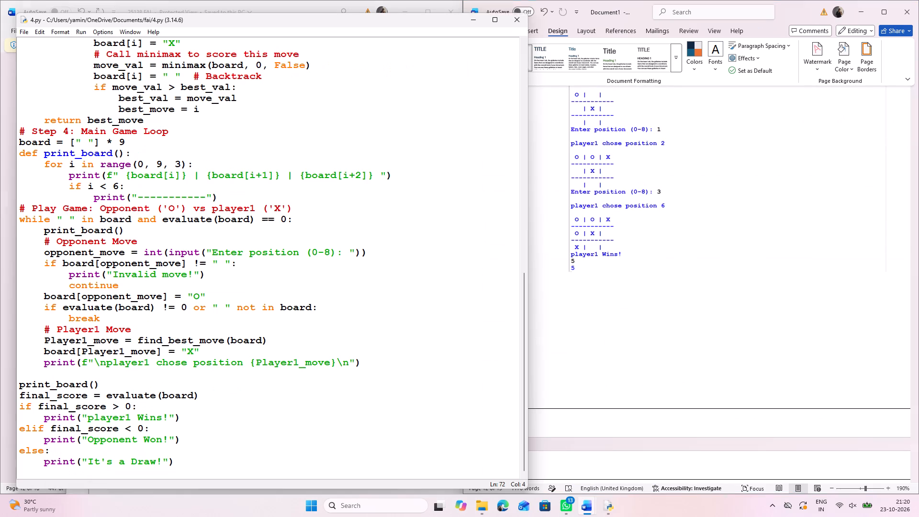
pyautogui.click(0, 202)
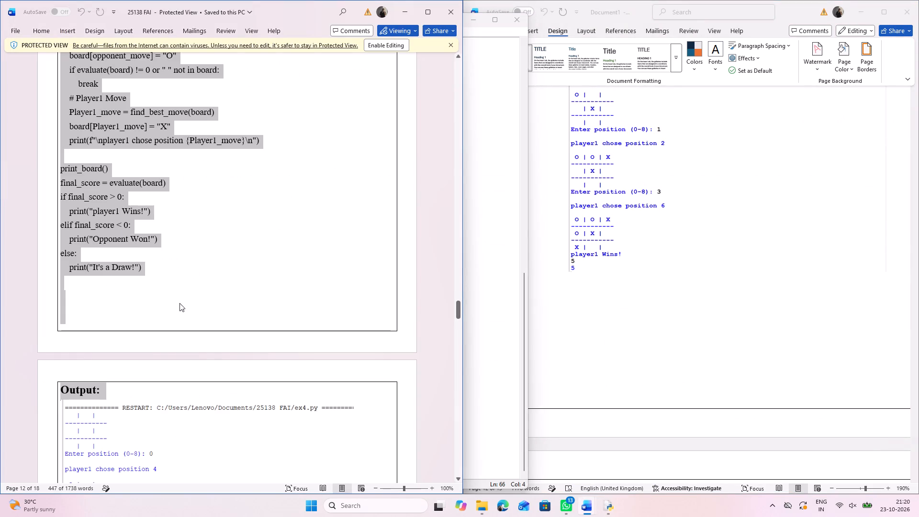
pyautogui.scroll(-5, 179, 303)
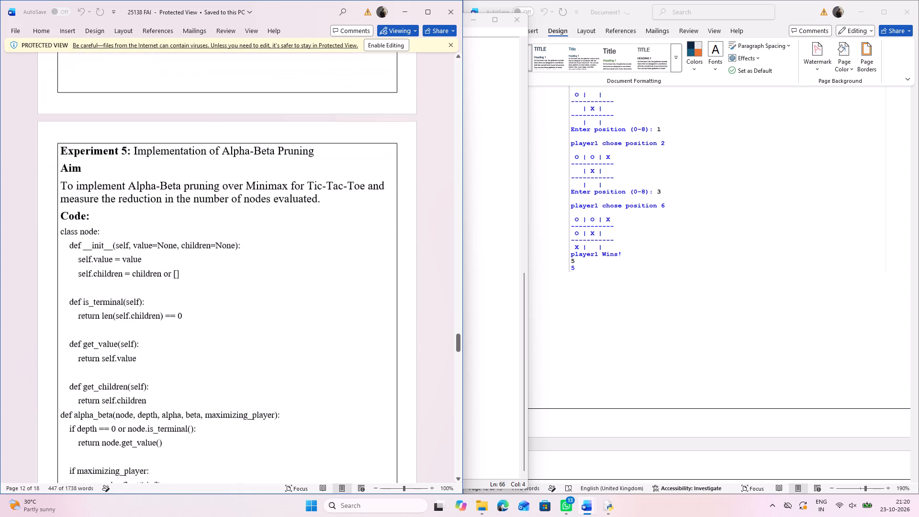
pyautogui.scroll(1, 179, 303)
pyautogui.scroll(-1, 179, 303)
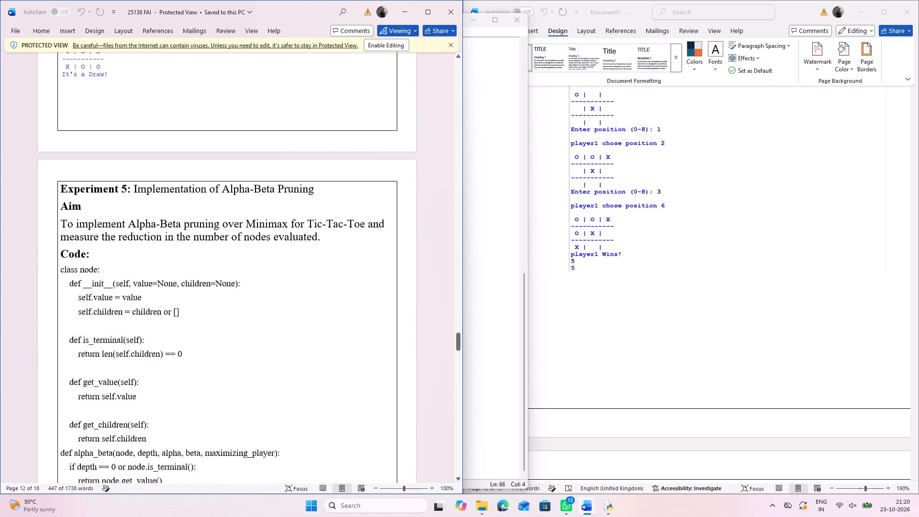
pyautogui.scroll(-1, 179, 303)
pyautogui.moveTo(61, 174); pyautogui.dragTo(67, 180)
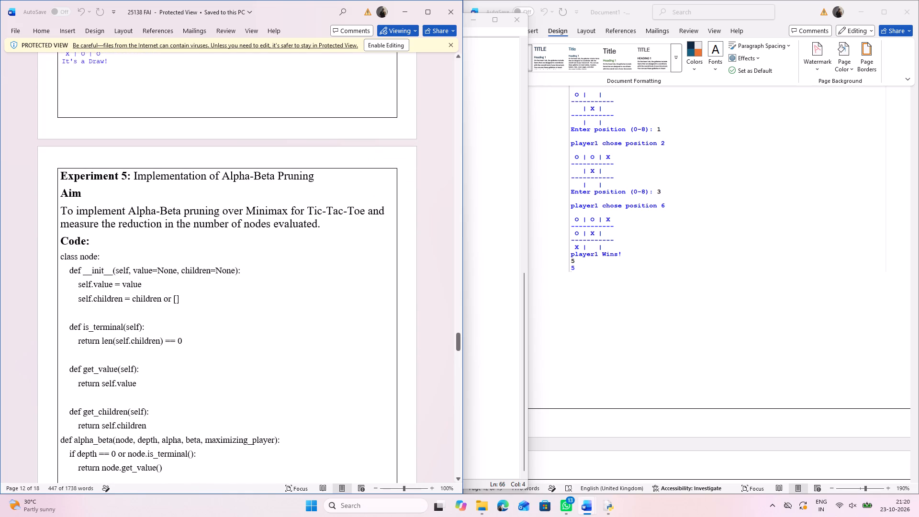
pyautogui.moveTo(67, 180); pyautogui.dragTo(216, 409)
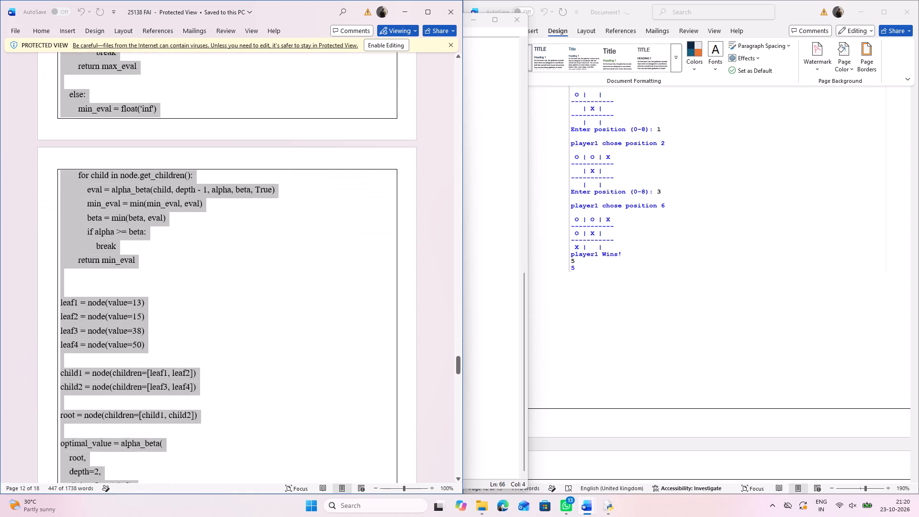
pyautogui.moveTo(216, 409); pyautogui.dragTo(217, 394)
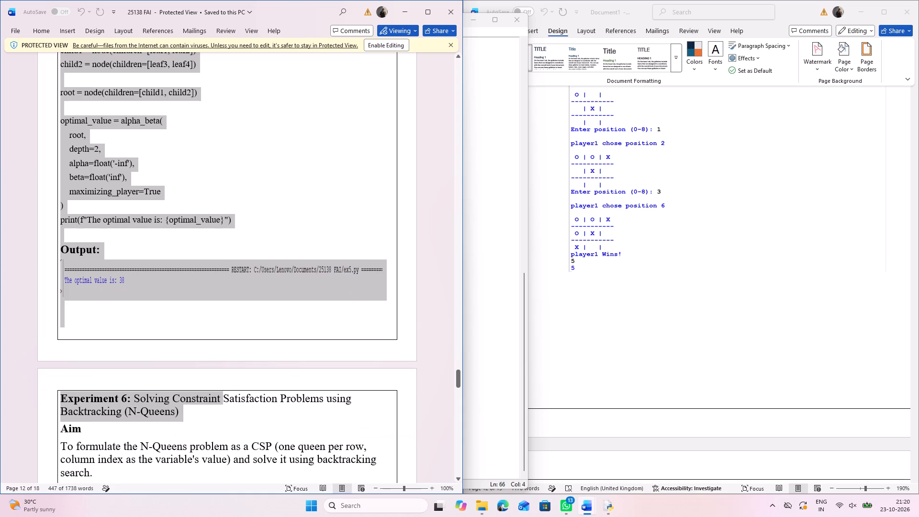
pyautogui.moveTo(217, 394); pyautogui.dragTo(232, 233)
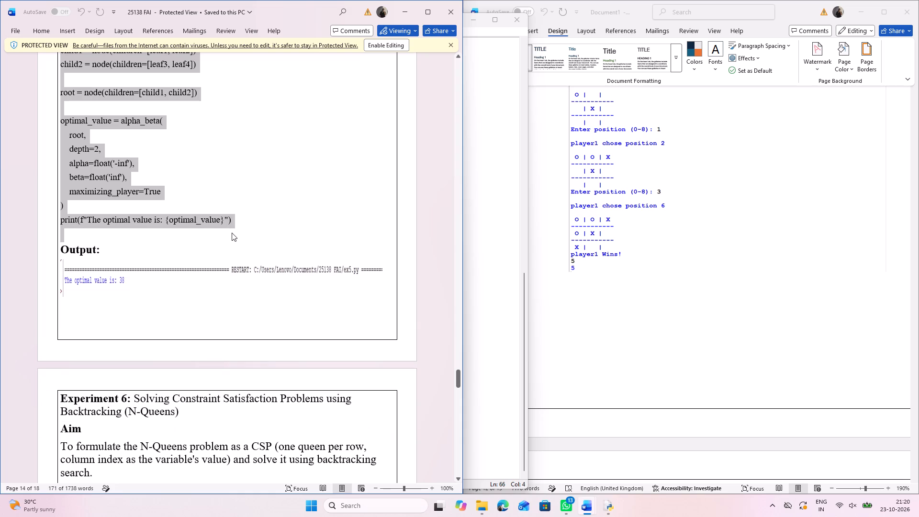
pyautogui.hotkey('ctrl', 'c')
# Paste the copied Experiment 5 text at the top of the empty last page of the new document.
pyautogui.click(620, 310)
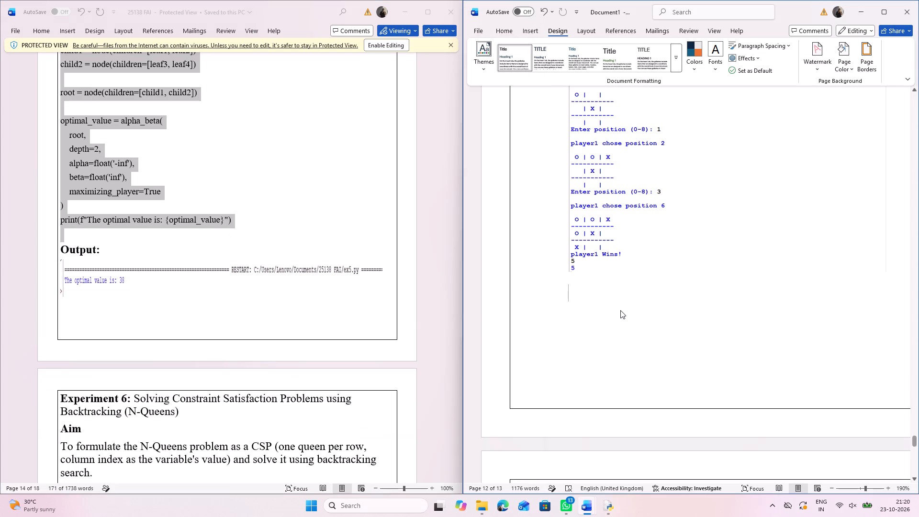
pyautogui.scroll(-1, 619, 432)
pyautogui.click(559, 283)
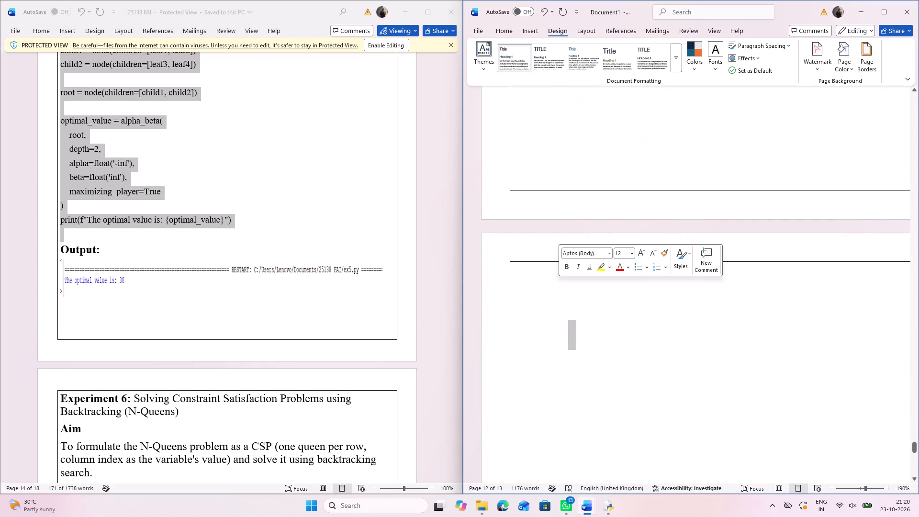
pyautogui.click(544, 291)
pyautogui.click(583, 306)
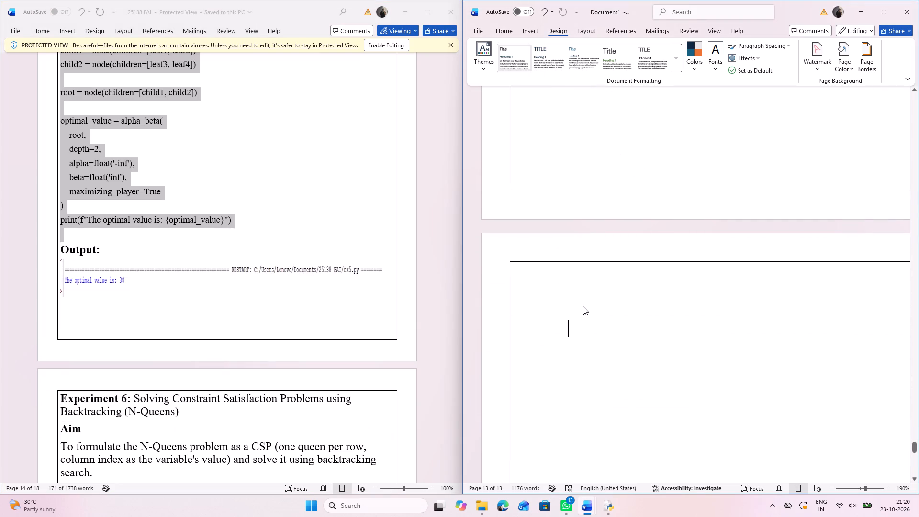
pyautogui.hotkey('ctrl', 'v')
# Remove the blank lines between the node class methods and the one before "if maximizing_player:" in the Experiment 5 code.
pyautogui.scroll(3, 583, 306)
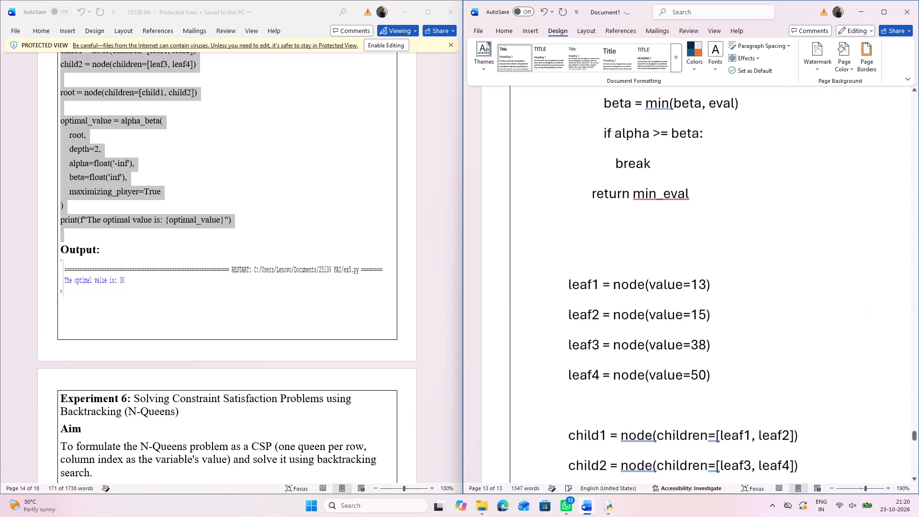
pyautogui.scroll(3, 583, 306)
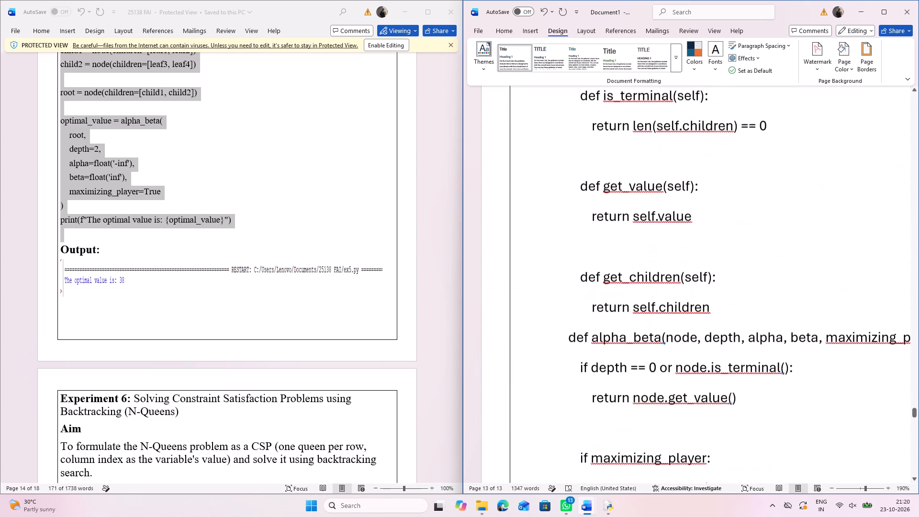
pyautogui.click(608, 274)
pyautogui.press('BackSpace')
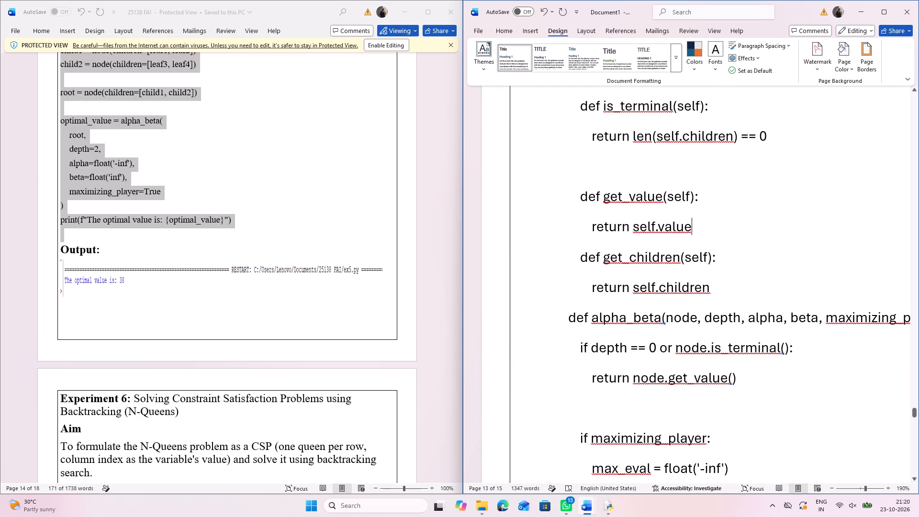
pyautogui.click(606, 174)
pyautogui.press('BackSpace')
pyautogui.scroll(1, 606, 174)
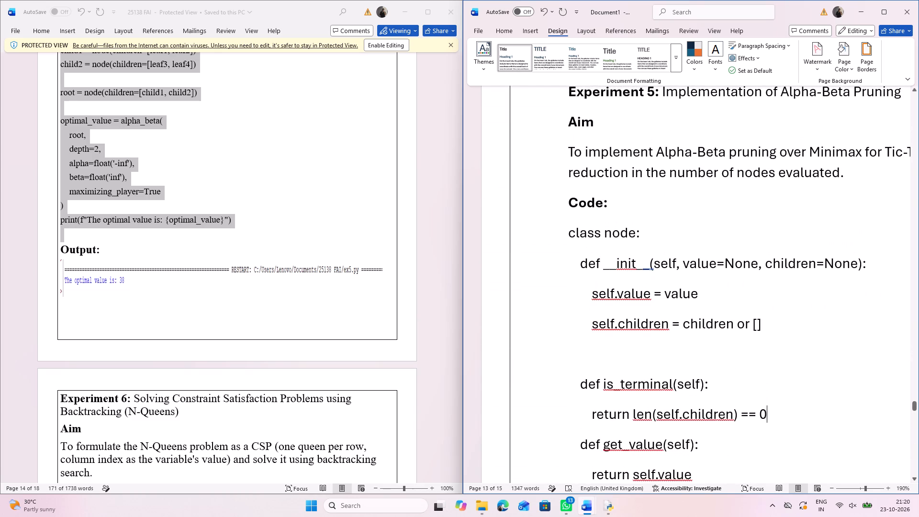
pyautogui.click(604, 354)
pyautogui.press('BackSpace')
pyautogui.scroll(-2, 604, 354)
pyautogui.click(610, 414)
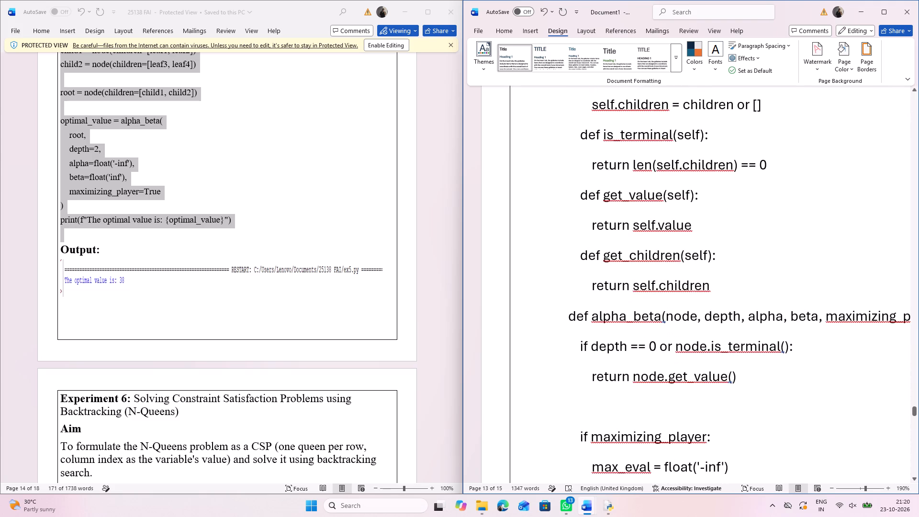
pyautogui.press('BackSpace')
# Remove the blank line and the indentation before "else:" so it starts its own line directly beneath "return max_eval".
pyautogui.scroll(-1, 610, 414)
pyautogui.scroll(-1, 633, 324)
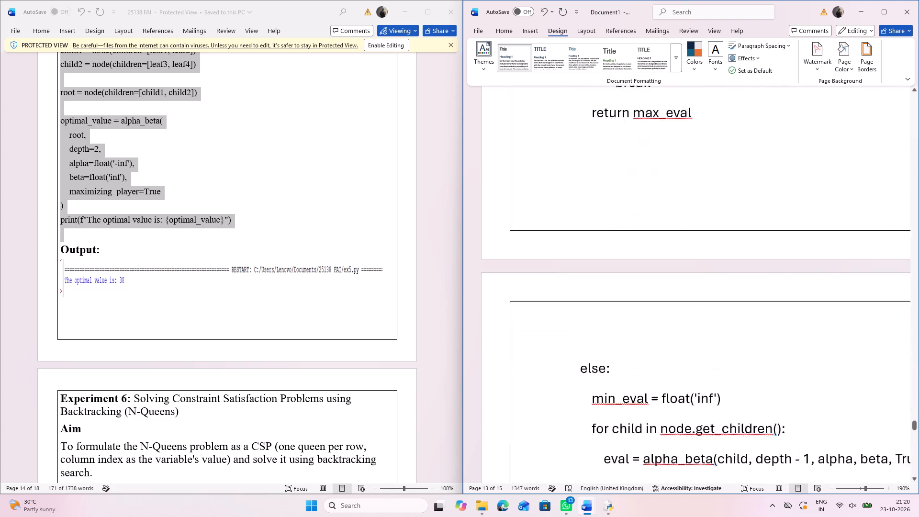
pyautogui.click(581, 325)
pyautogui.press('BackSpace')
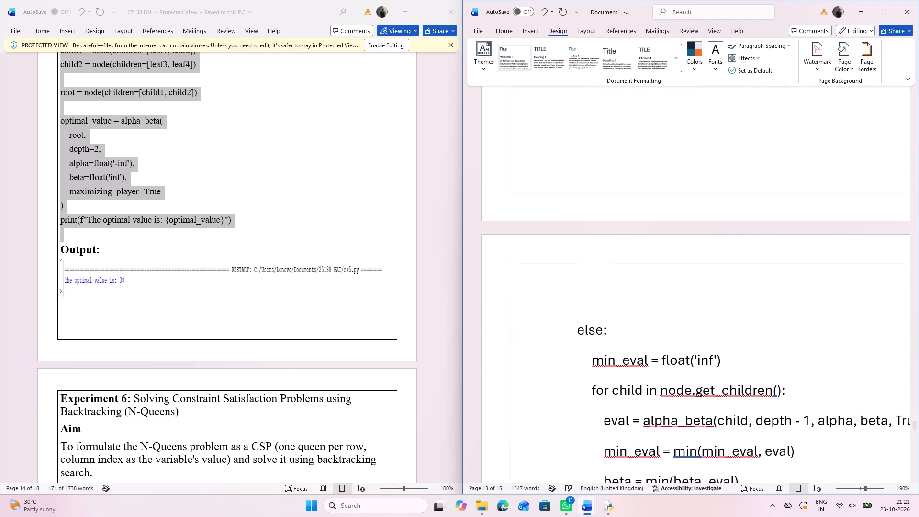
pyautogui.press('BackSpace')
pyautogui.press('BackSpace')
pyautogui.press('BackSpace')
pyautogui.press('BackSpace')
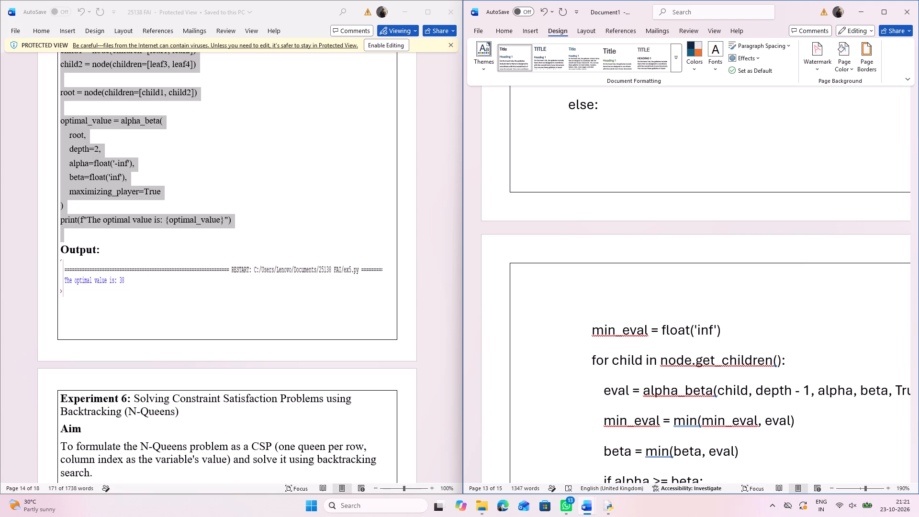
pyautogui.press('BackSpace')
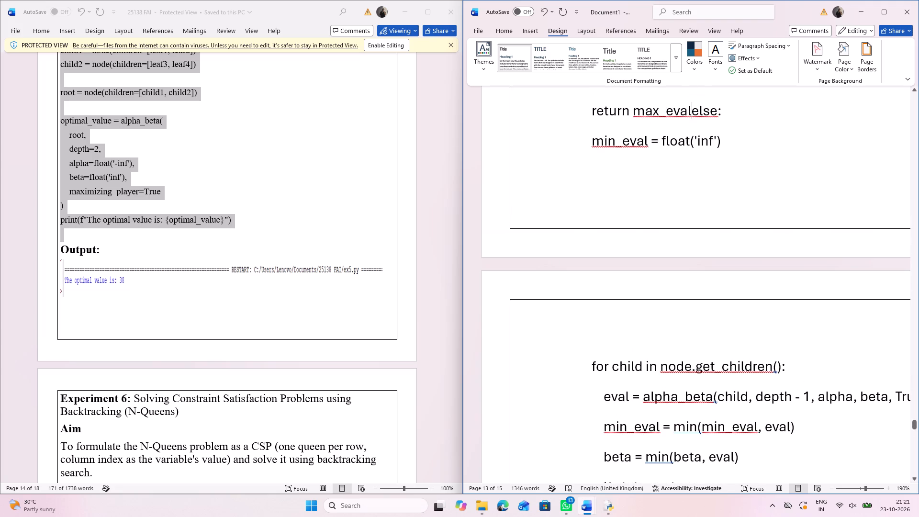
pyautogui.press('Return')
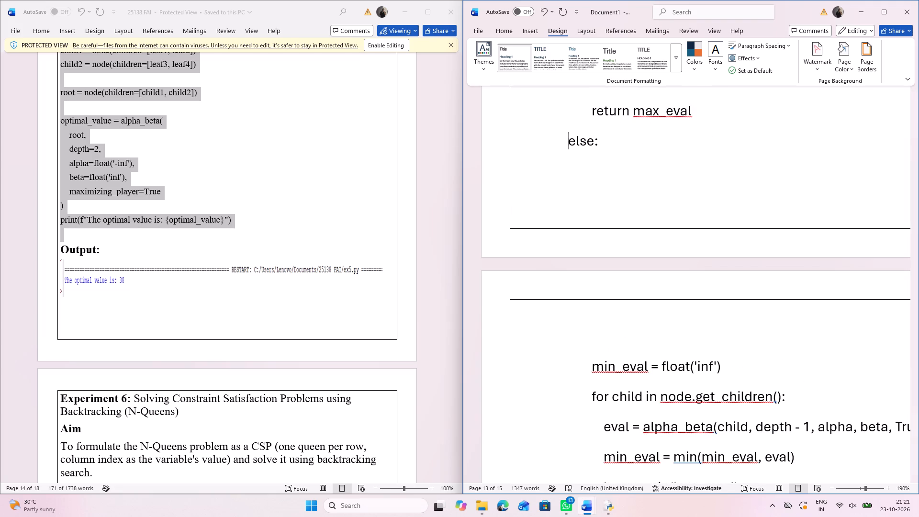
# Remove the indentation of the "min_eval = float('inf')" line, keeping it on a line of its own below "else:".
pyautogui.click(592, 375)
pyautogui.press('BackSpace')
pyautogui.press('BackSpace')
pyautogui.press('BackSpace')
pyautogui.press('BackSpace')
pyautogui.press('BackSpace')
pyautogui.press('BackSpace')
pyautogui.press('BackSpace')
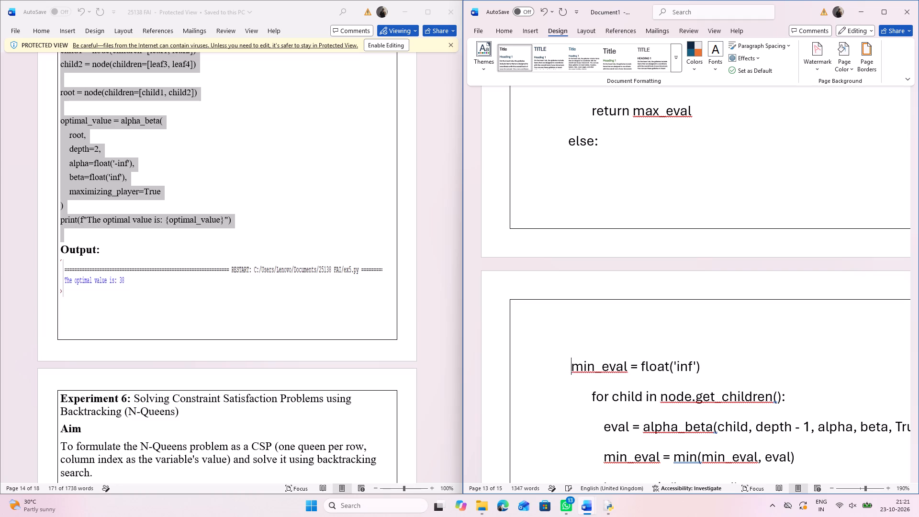
pyautogui.press('BackSpace')
pyautogui.press('BackSpace')
pyautogui.press('Return')
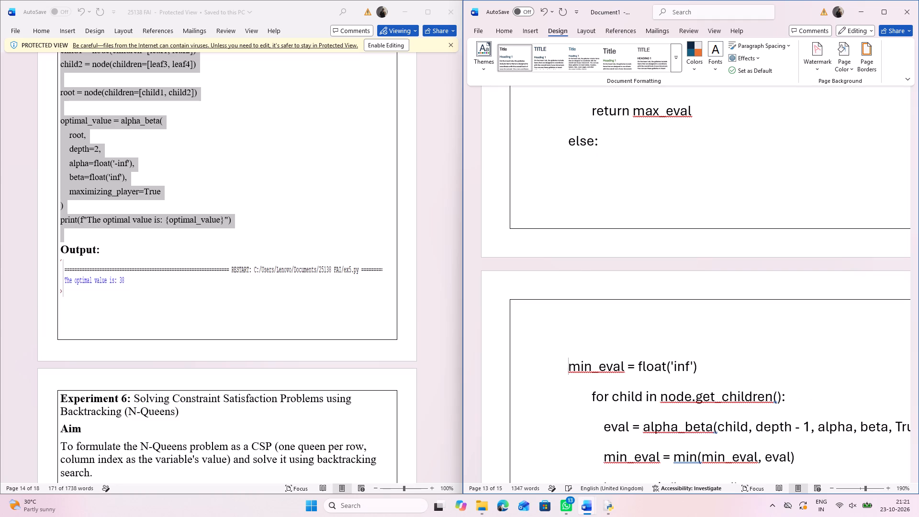
# Remove the blank lines between "return min_eval" and the leaf, child, root and optimal_value code blocks.
pyautogui.scroll(-5, 617, 485)
pyautogui.scroll(-2, 679, 331)
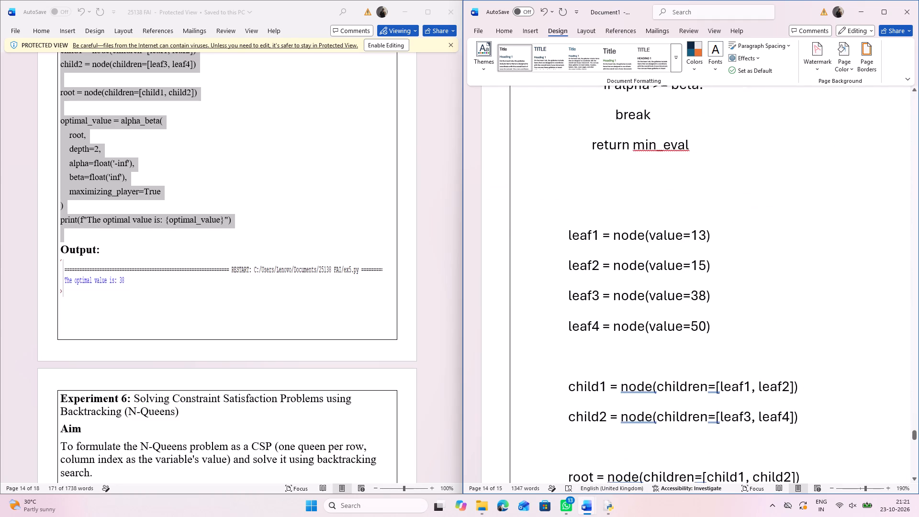
pyautogui.click(592, 212)
pyautogui.press('BackSpace')
pyautogui.press('BackSpace')
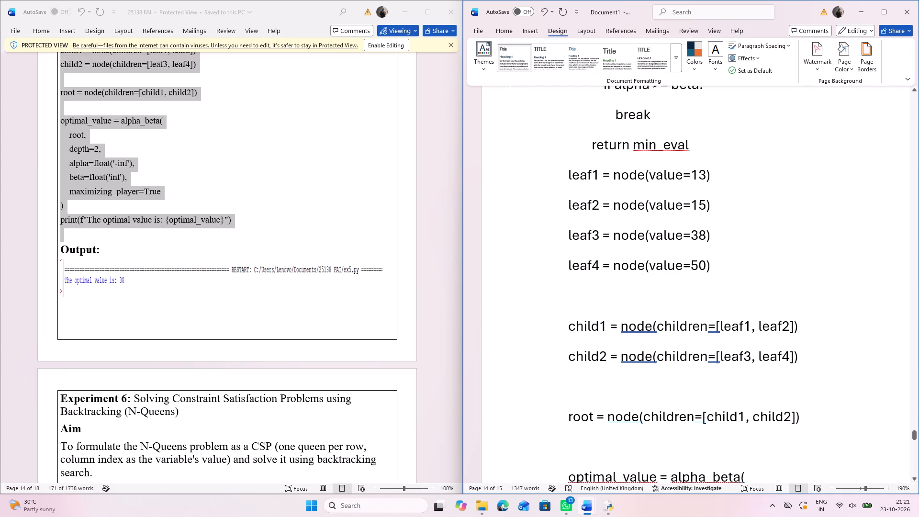
pyautogui.click(582, 315)
pyautogui.press('BackSpace')
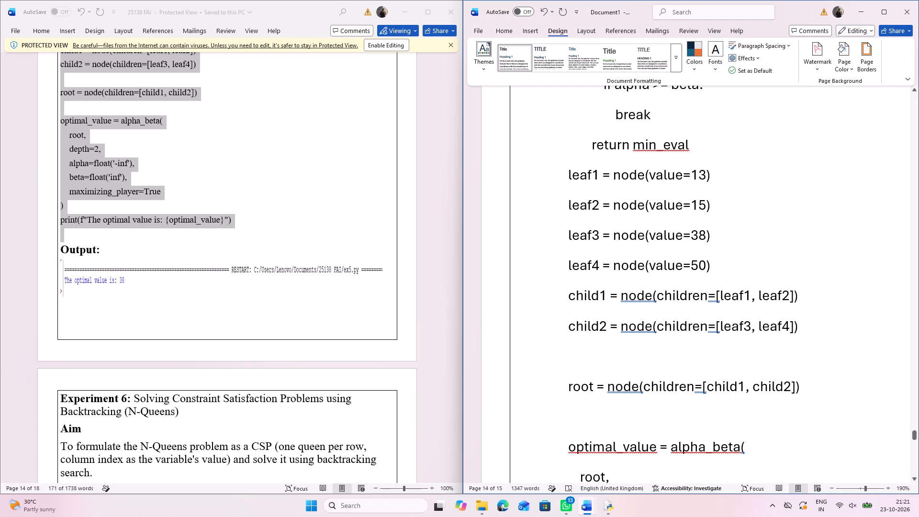
pyautogui.click(594, 356)
pyautogui.press('BackSpace')
pyautogui.click(582, 393)
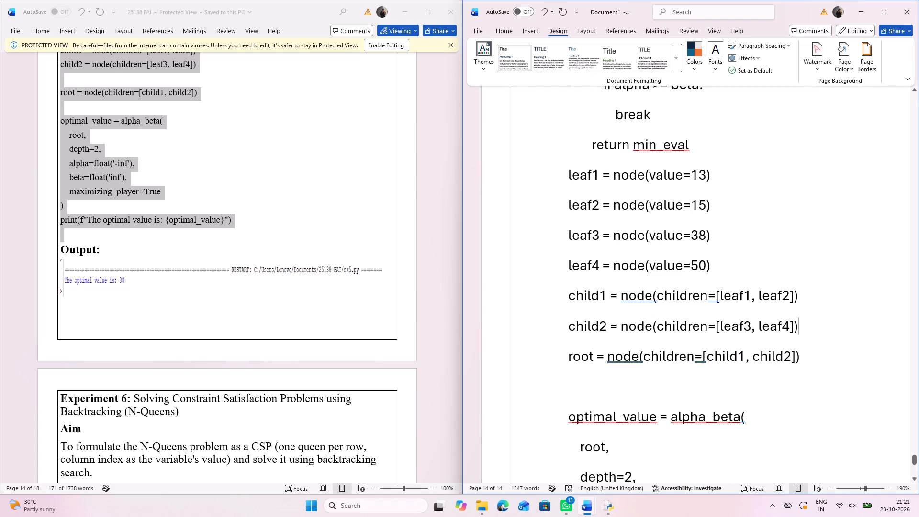
pyautogui.press('BackSpace')
# Copy the "Output:" heading from the original manual's Experiment 5 and paste it below the final print line in the new document.
pyautogui.scroll(-3, 582, 393)
pyautogui.click(552, 247)
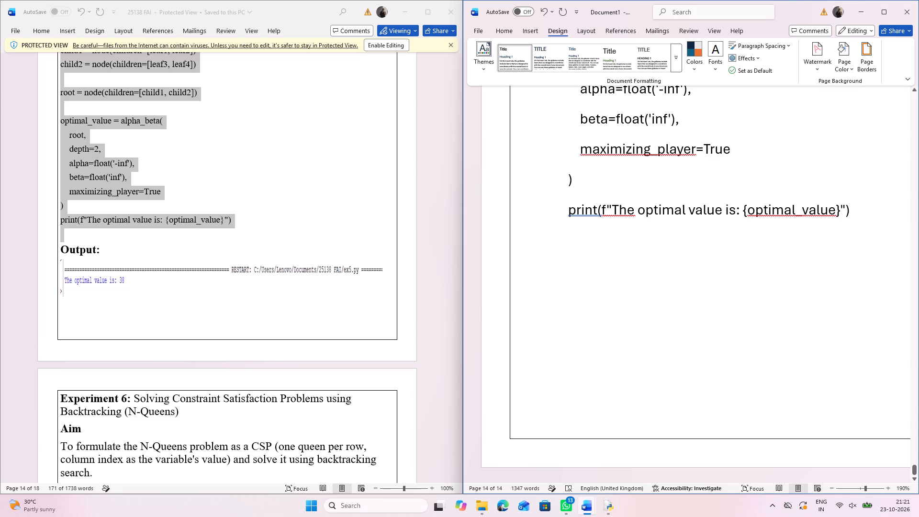
pyautogui.moveTo(62, 251); pyautogui.dragTo(109, 252)
pyautogui.hotkey('ctrl', 'c')
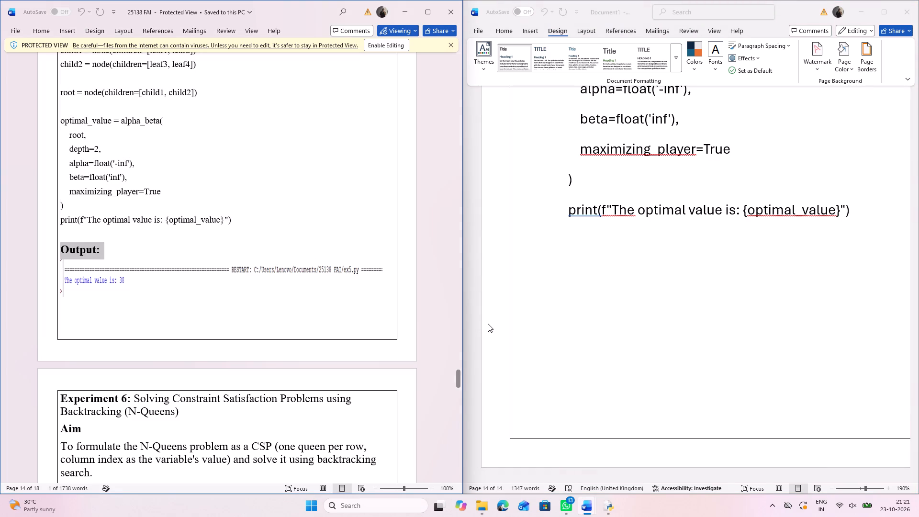
pyautogui.click(560, 236)
pyautogui.click(560, 236)
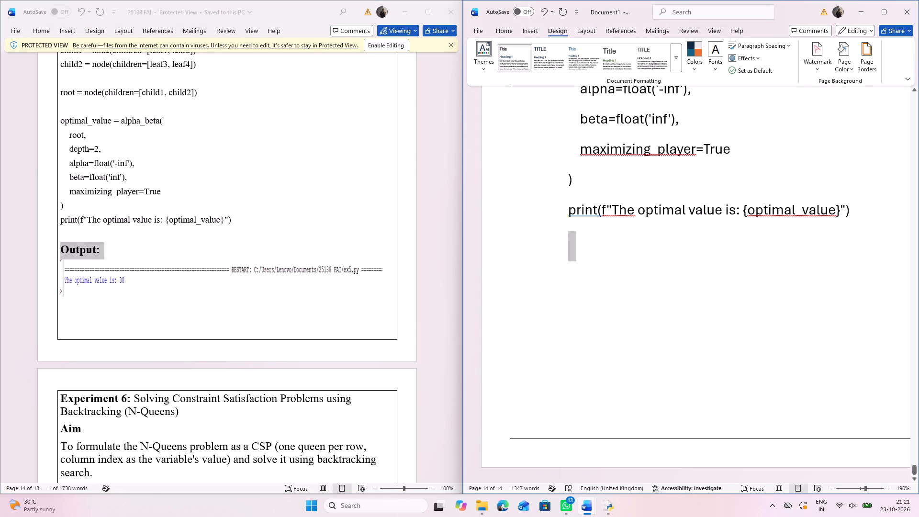
pyautogui.click(575, 237)
pyautogui.hotkey('ctrl', 'v')
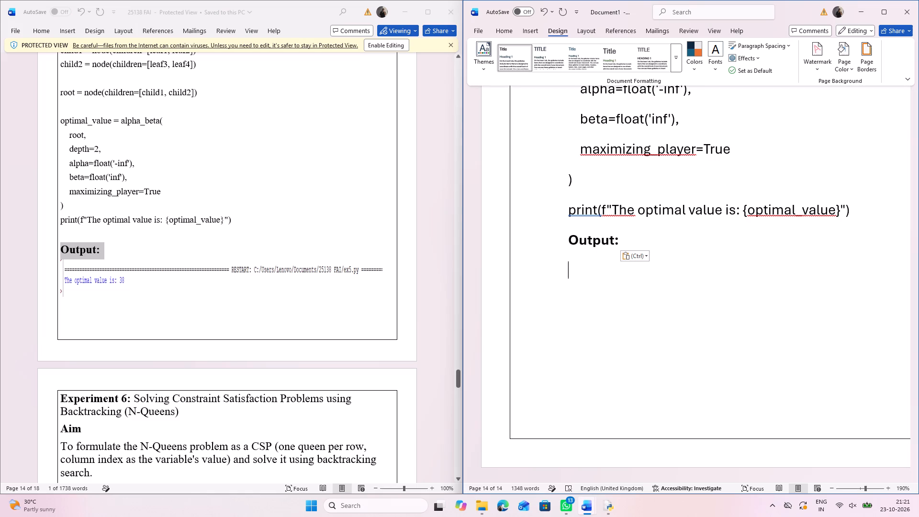
# Copy the whole Experiment 5 code, from "class node:" to the final print line, from the new document into a new IDLE file.
pyautogui.scroll(4, 160, 149)
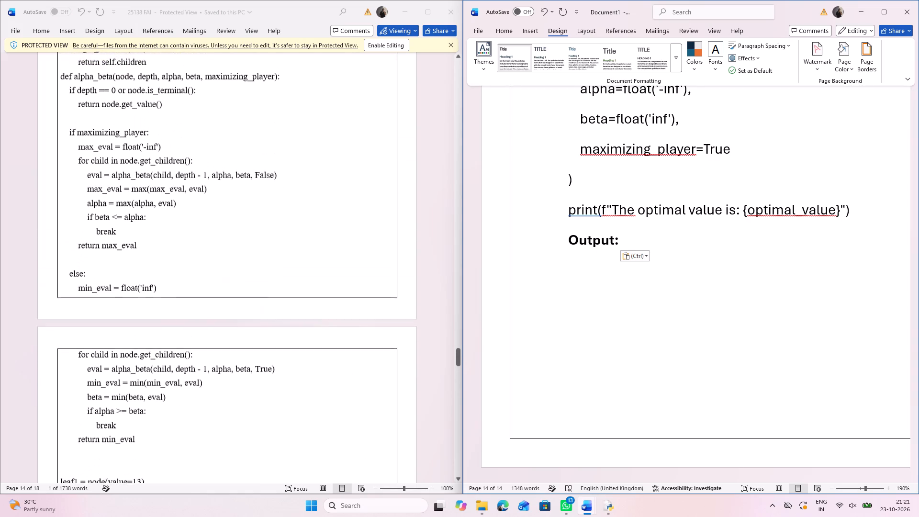
pyautogui.scroll(5, 567, 222)
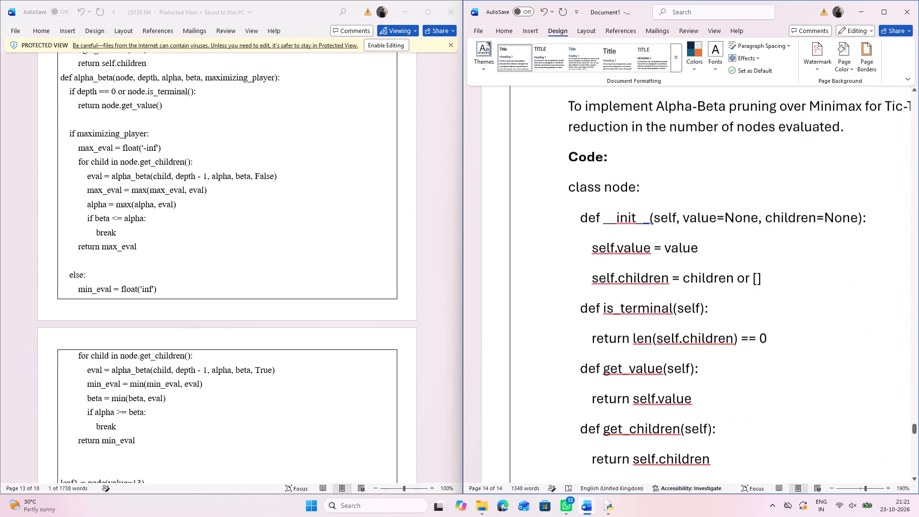
pyautogui.scroll(1, 567, 222)
pyautogui.moveTo(566, 287); pyautogui.dragTo(717, 509)
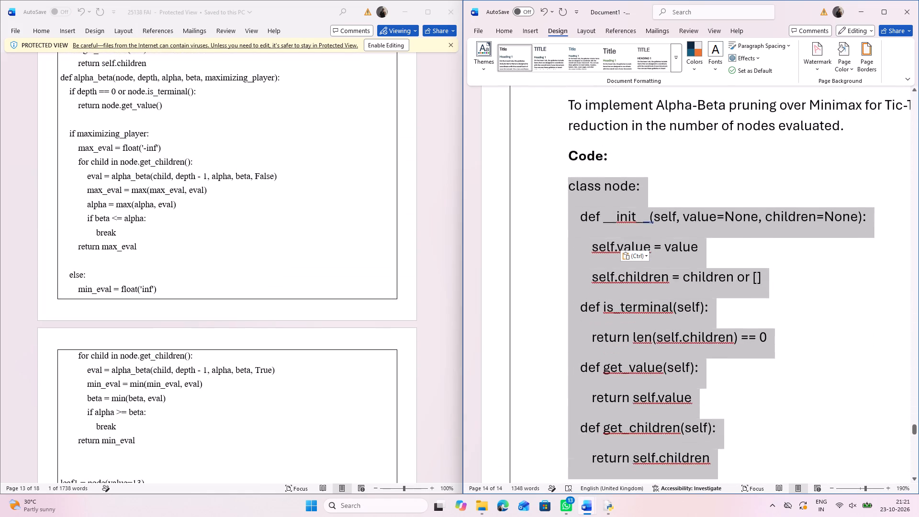
pyautogui.moveTo(717, 509); pyautogui.dragTo(780, 516)
pyautogui.scroll(1, 728, 516)
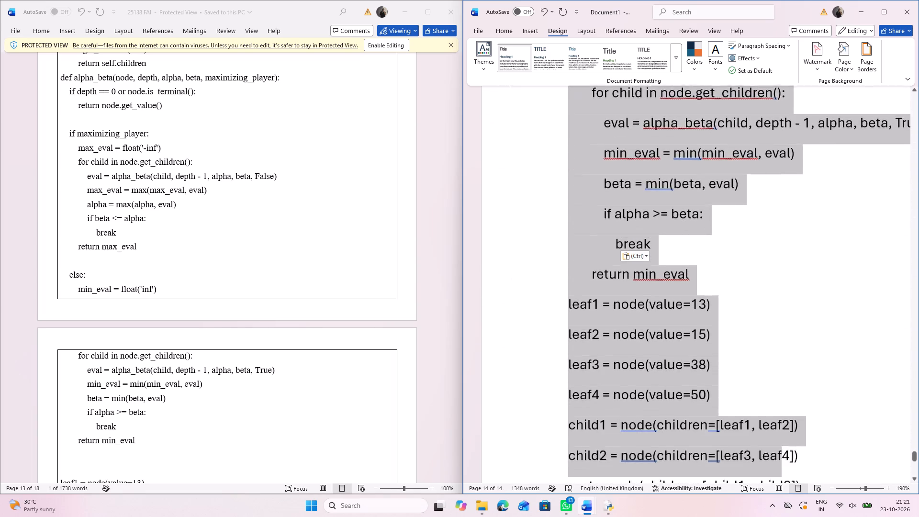
pyautogui.moveTo(780, 516); pyautogui.dragTo(712, 225)
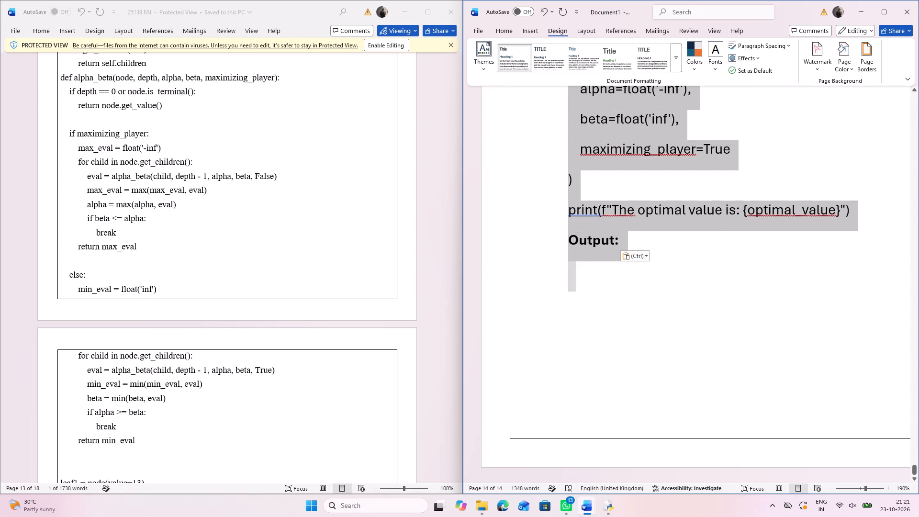
pyautogui.moveTo(712, 225); pyautogui.dragTo(873, 215)
pyautogui.hscroll(1, 837, 199)
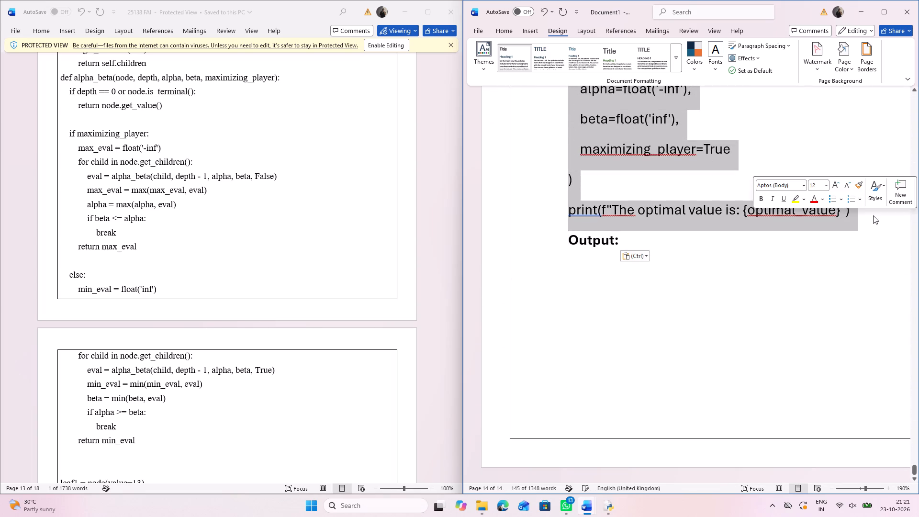
pyautogui.hotkey('ctrl', 'c')
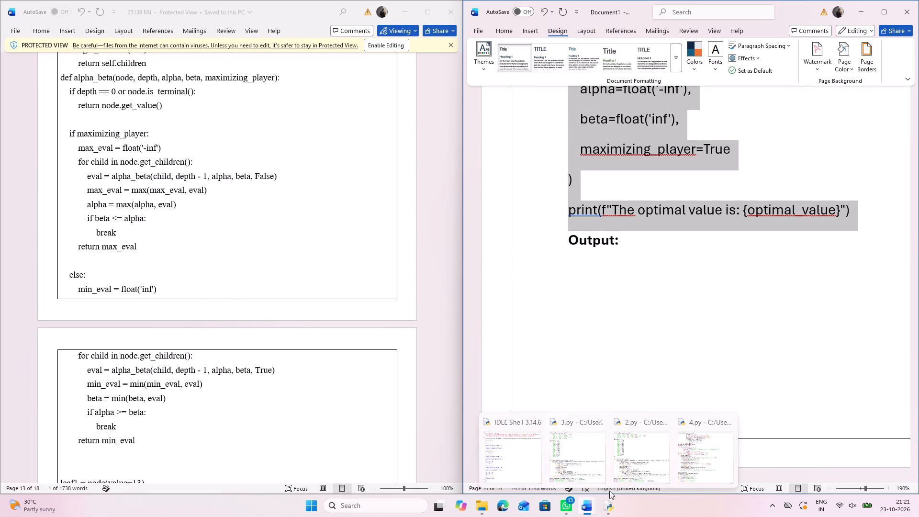
pyautogui.click(633, 445)
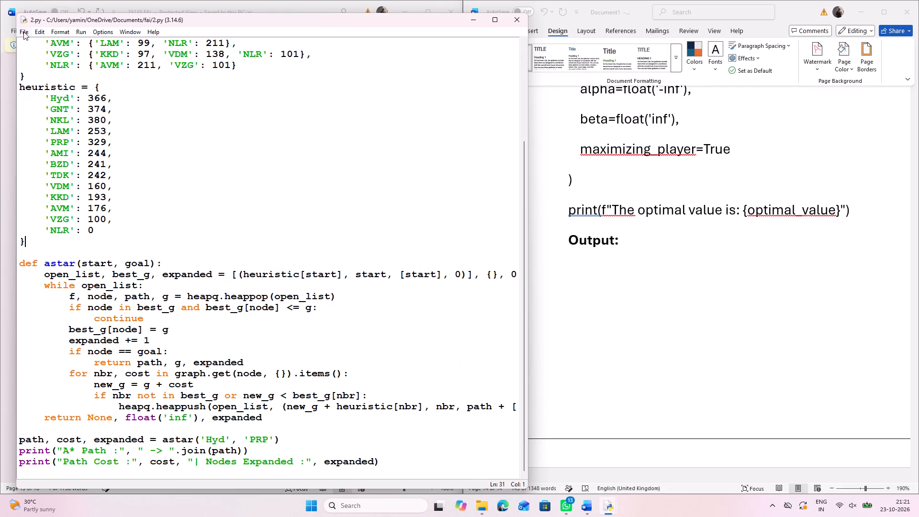
pyautogui.moveTo(23, 32); pyautogui.dragTo(34, 46)
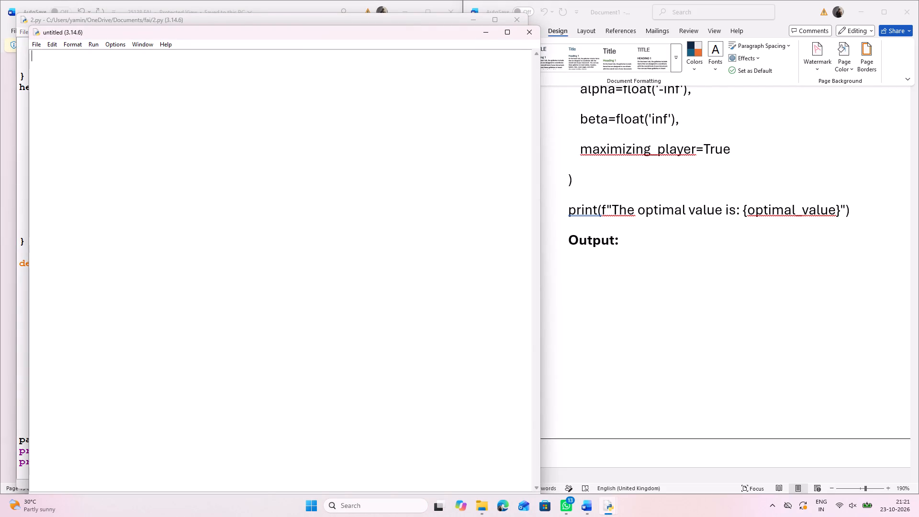
pyautogui.hotkey('ctrl', 'v')
# Run the new script, saving it as 5 in the fai folder.
pyautogui.click(87, 45)
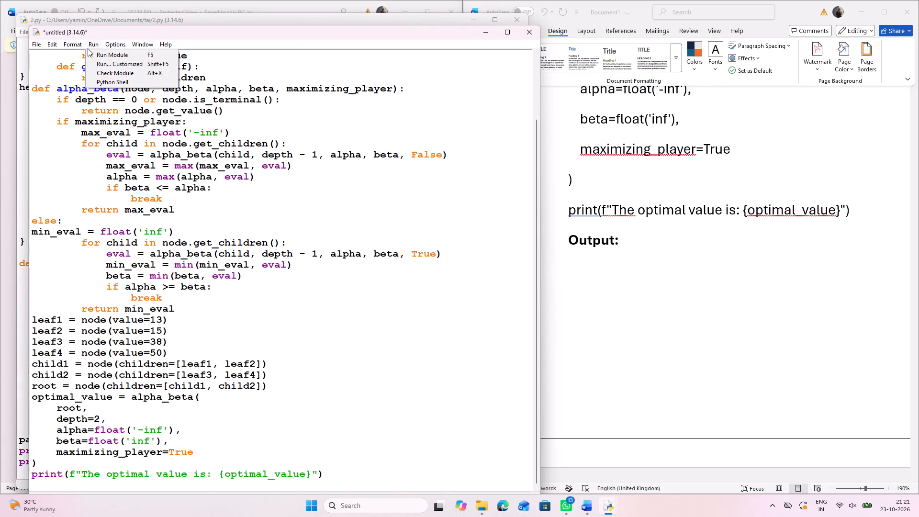
pyautogui.click(89, 51)
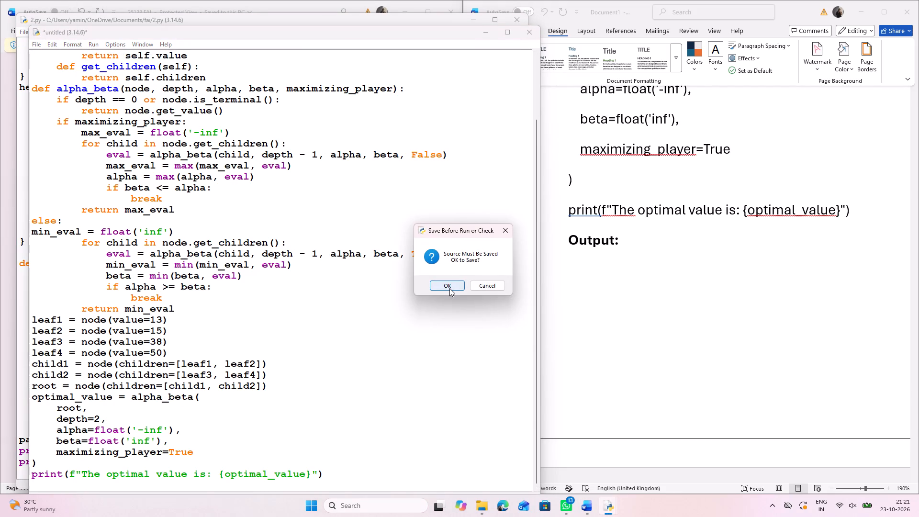
pyautogui.click(449, 288)
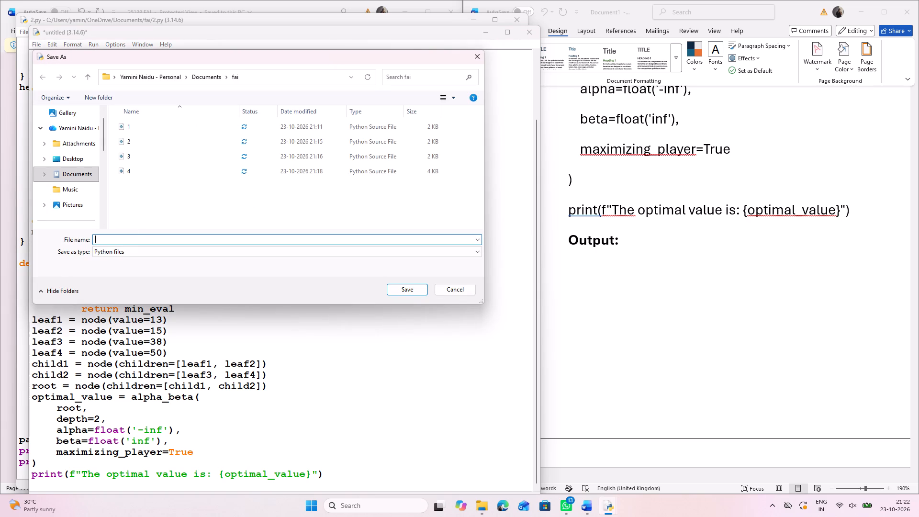
pyautogui.press('5')
pyautogui.press('Return')
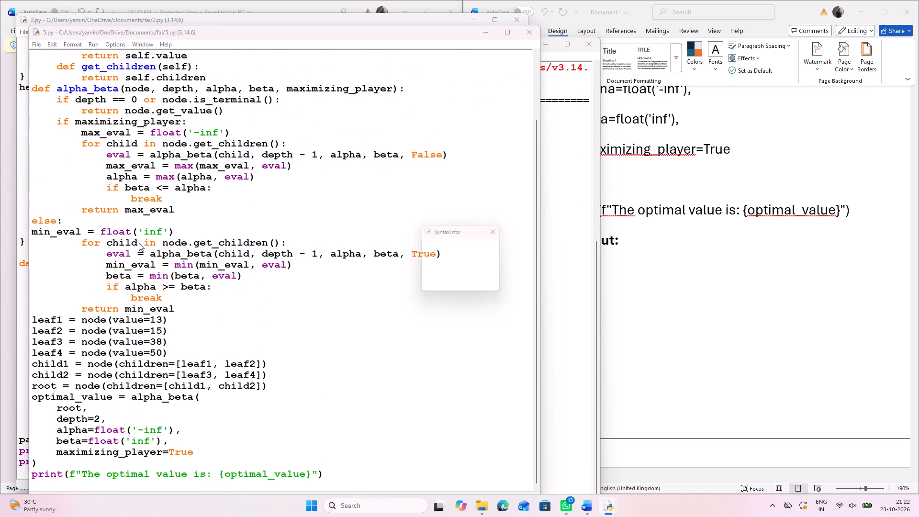
pyautogui.click(484, 280)
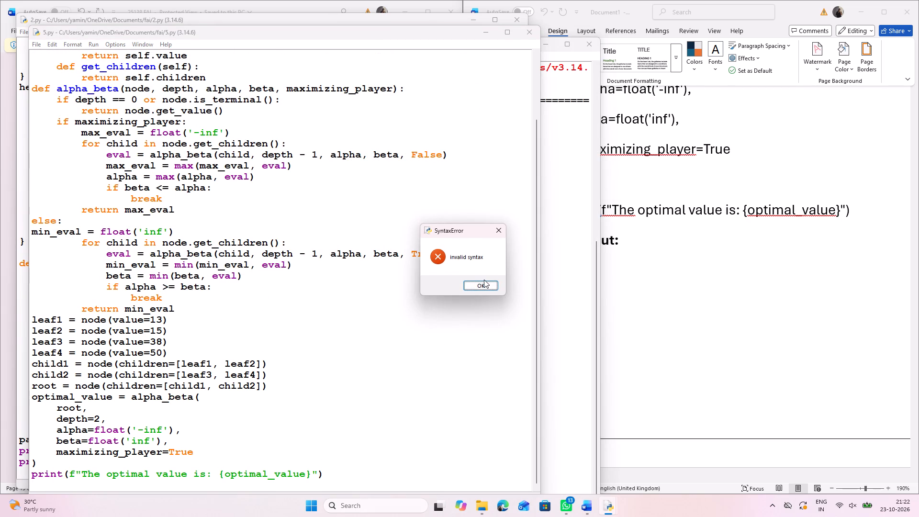
pyautogui.click(482, 284)
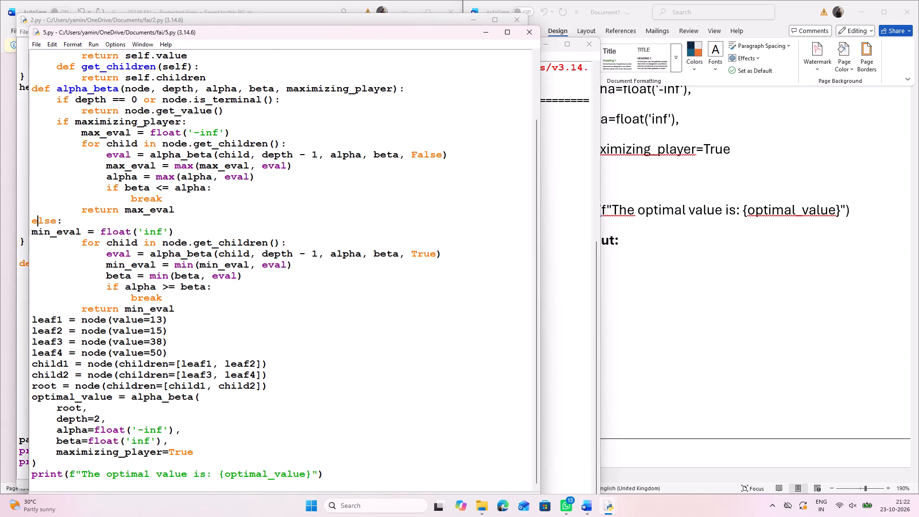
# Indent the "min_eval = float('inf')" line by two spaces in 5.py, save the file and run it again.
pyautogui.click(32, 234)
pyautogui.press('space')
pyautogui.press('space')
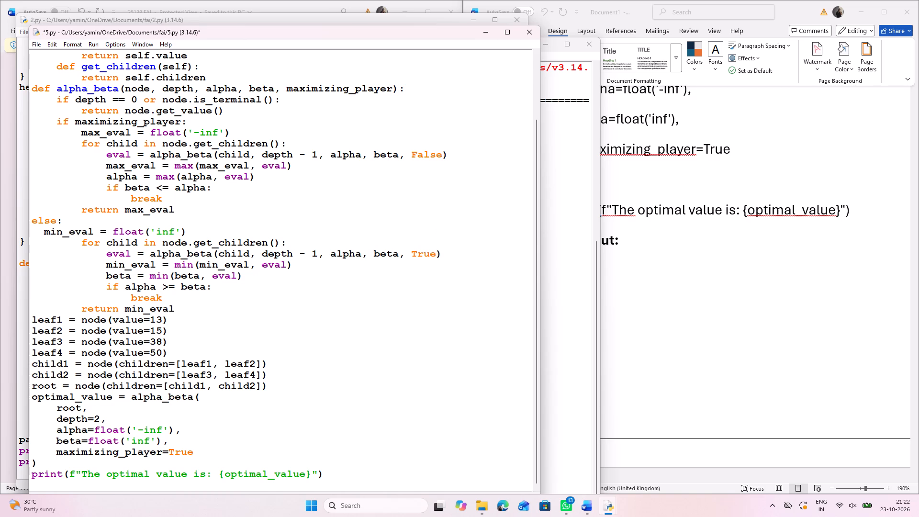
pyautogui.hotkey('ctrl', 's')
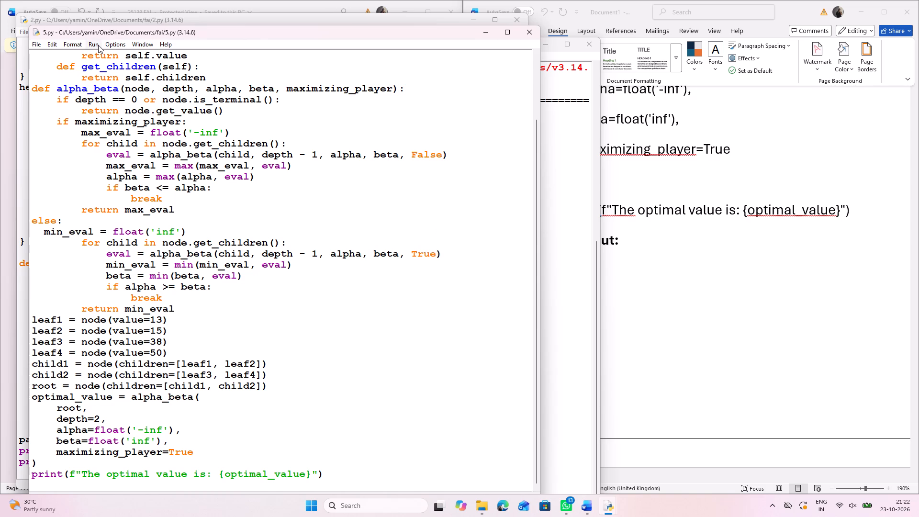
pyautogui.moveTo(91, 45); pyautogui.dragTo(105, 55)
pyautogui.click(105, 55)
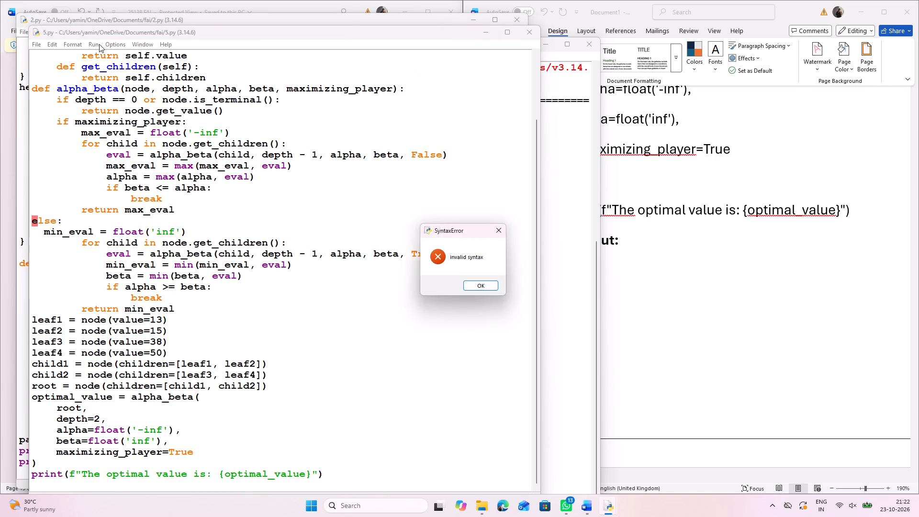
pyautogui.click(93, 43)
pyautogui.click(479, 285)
# Delete all the code in 5.py.
pyautogui.click(290, 176)
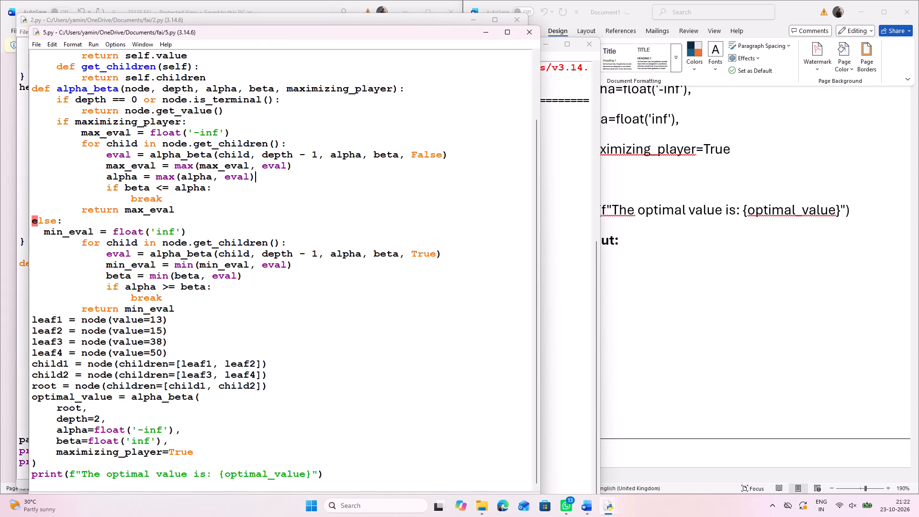
pyautogui.hotkey('ctrl', 'a')
pyautogui.press('BackSpace')
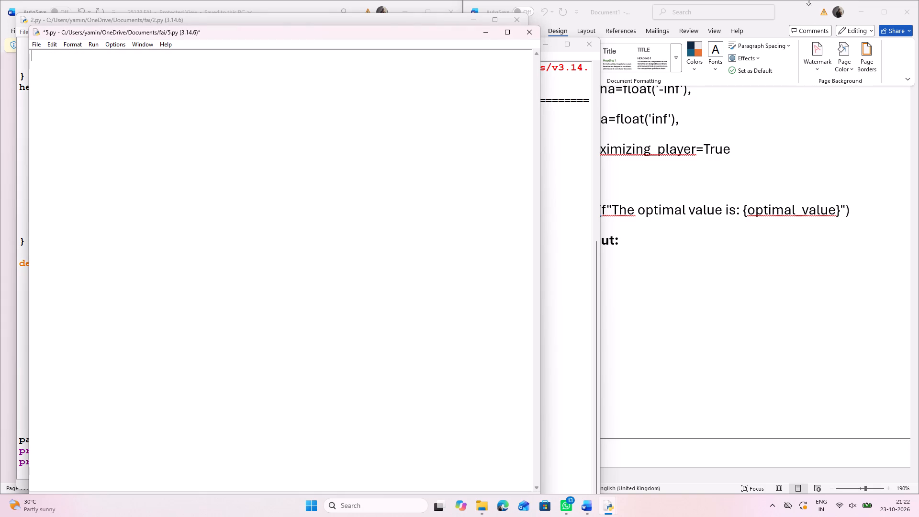
# Copy the full Experiment 5 code, without its output, from the original manual and paste it into the empty 5.py.
pyautogui.click(775, 150)
pyautogui.scroll(3, 775, 150)
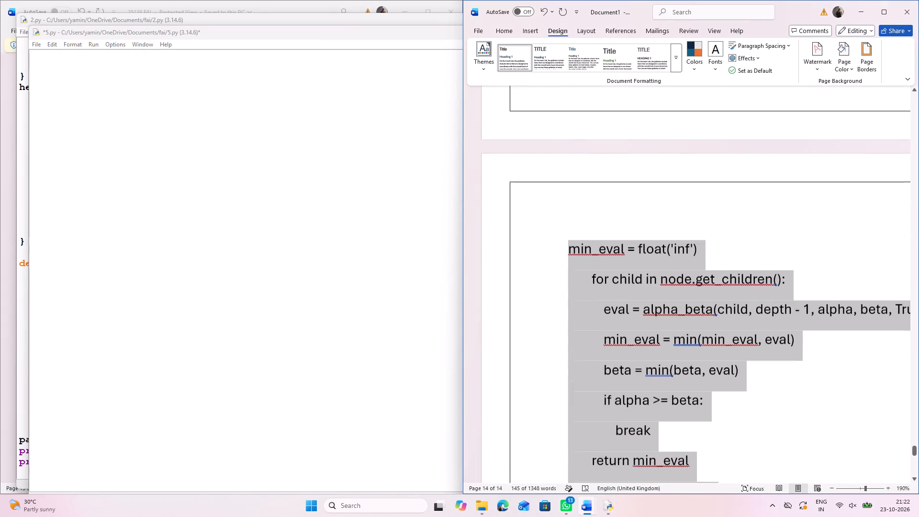
pyautogui.click(0, 188)
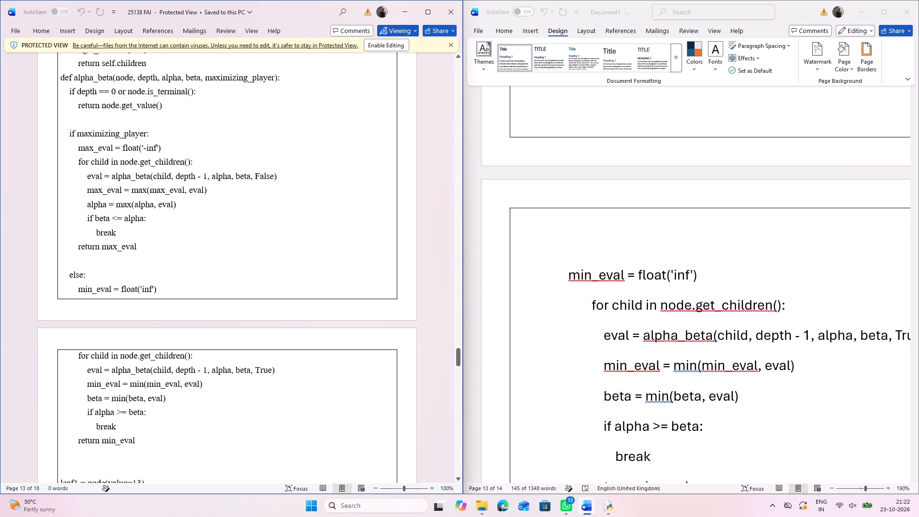
pyautogui.scroll(3, 221, 221)
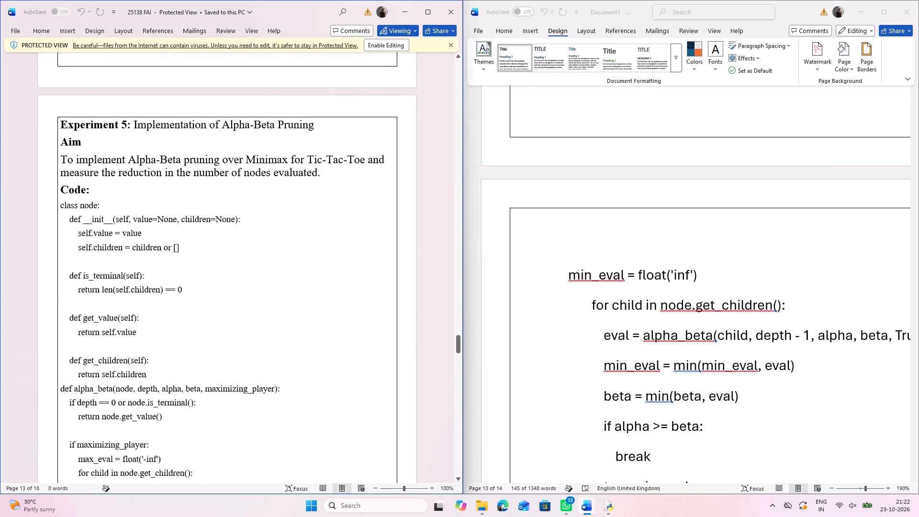
pyautogui.moveTo(61, 206); pyautogui.dragTo(268, 469)
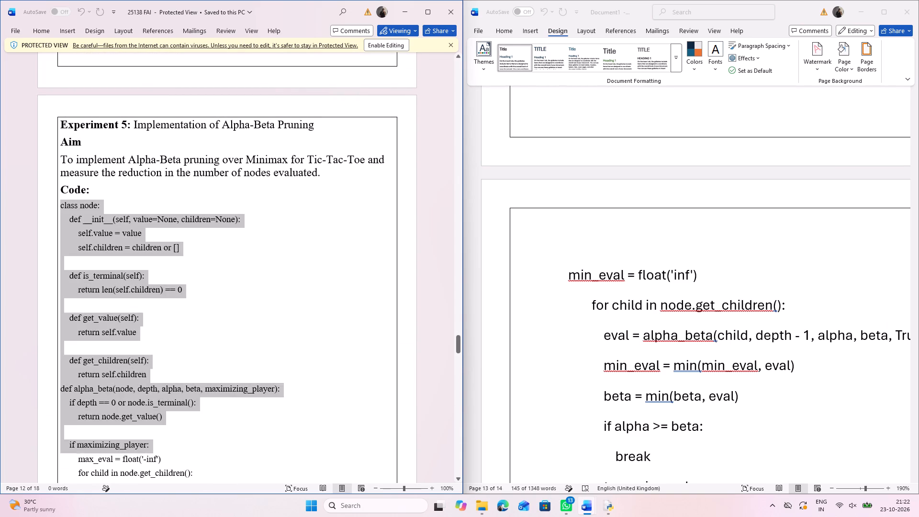
pyautogui.moveTo(268, 469); pyautogui.dragTo(250, 382)
pyautogui.scroll(1, 281, 484)
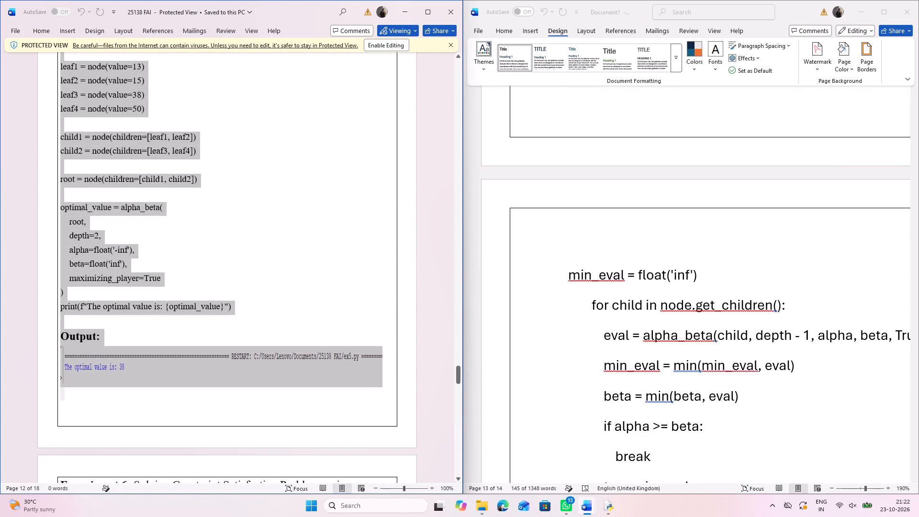
pyautogui.moveTo(250, 382); pyautogui.dragTo(262, 314)
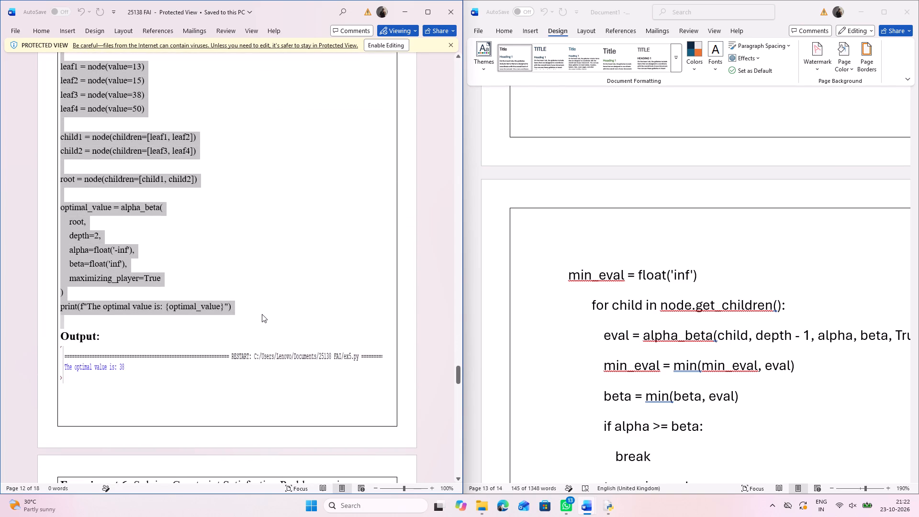
pyautogui.hotkey('ctrl', 'c')
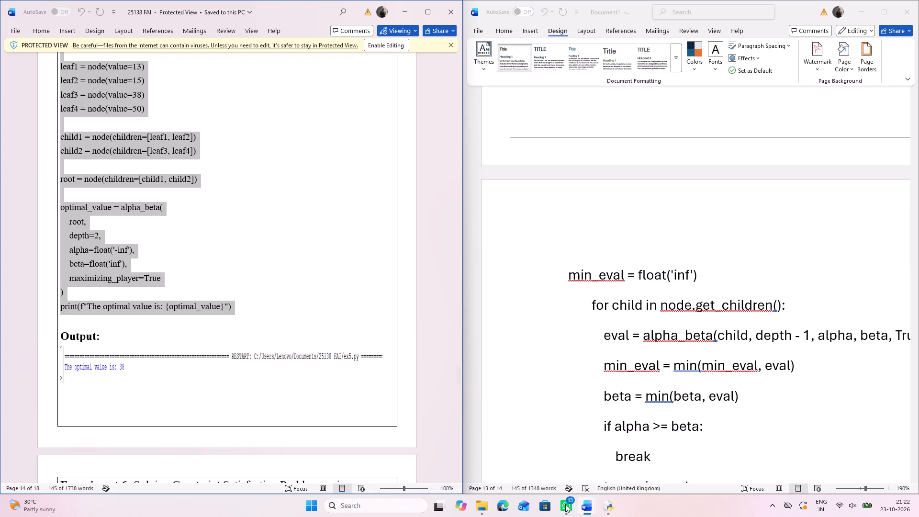
pyautogui.click(718, 460)
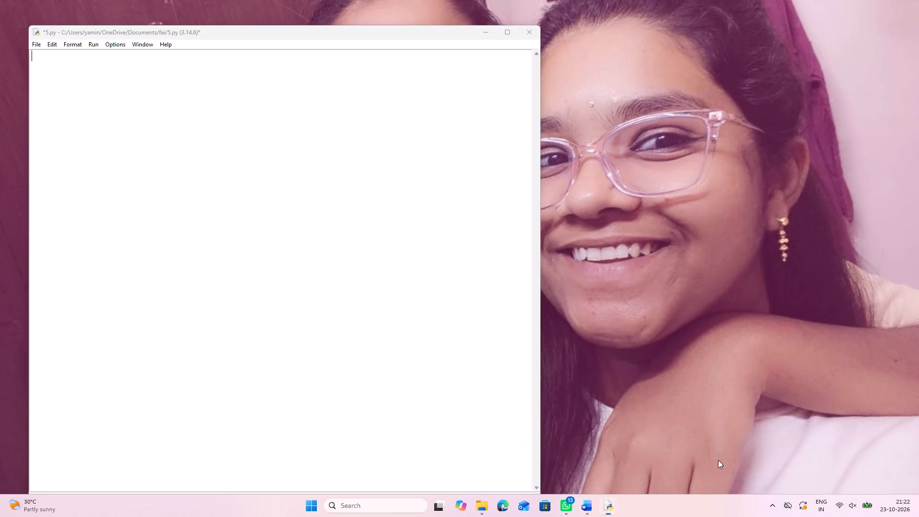
pyautogui.hotkey('ctrl', 'v')
pyautogui.hotkey('ctrl', 'f')
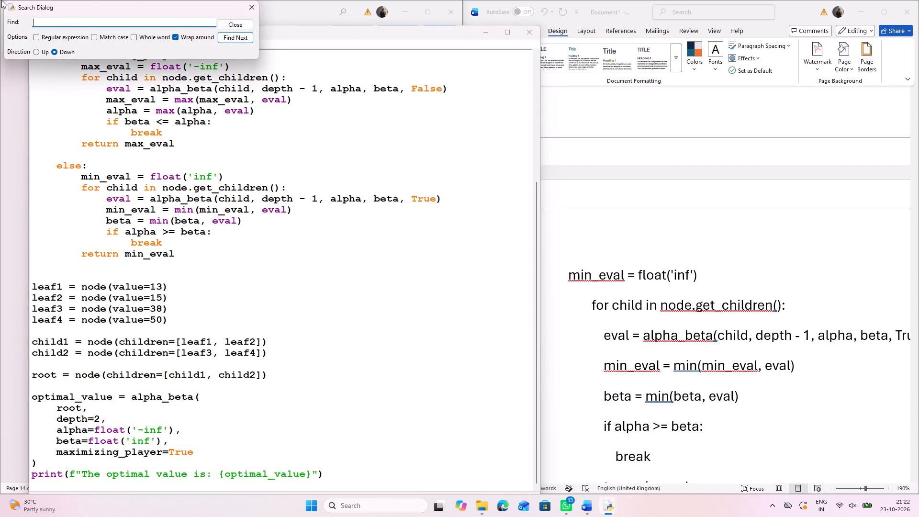
pyautogui.click(250, 1)
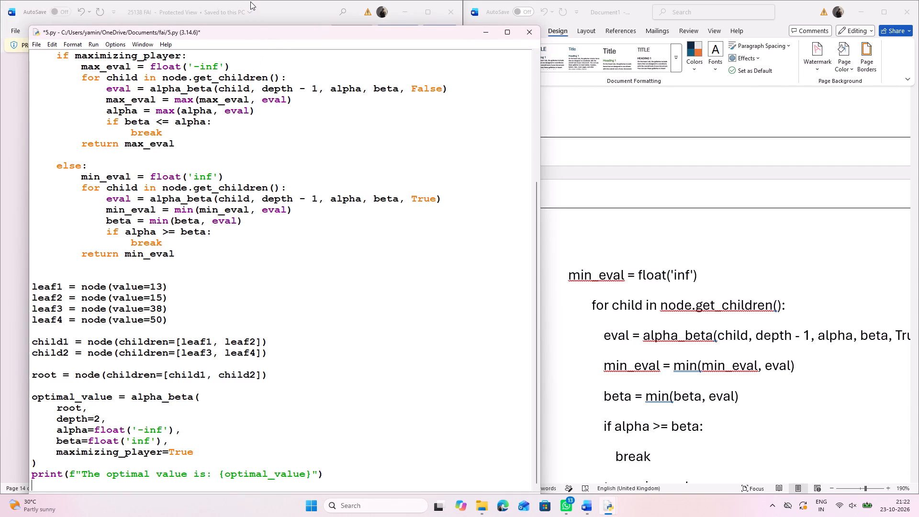
# Save 5.py with the full Experiment 5 code and run it.
pyautogui.hotkey('ctrl', 's')
pyautogui.moveTo(95, 46); pyautogui.dragTo(100, 52)
pyautogui.click(100, 52)
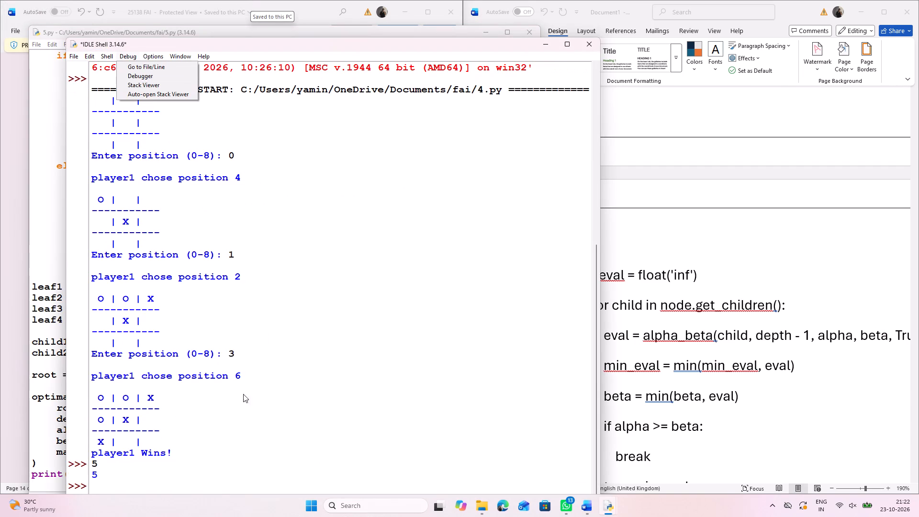
pyautogui.scroll(-4, 176, 448)
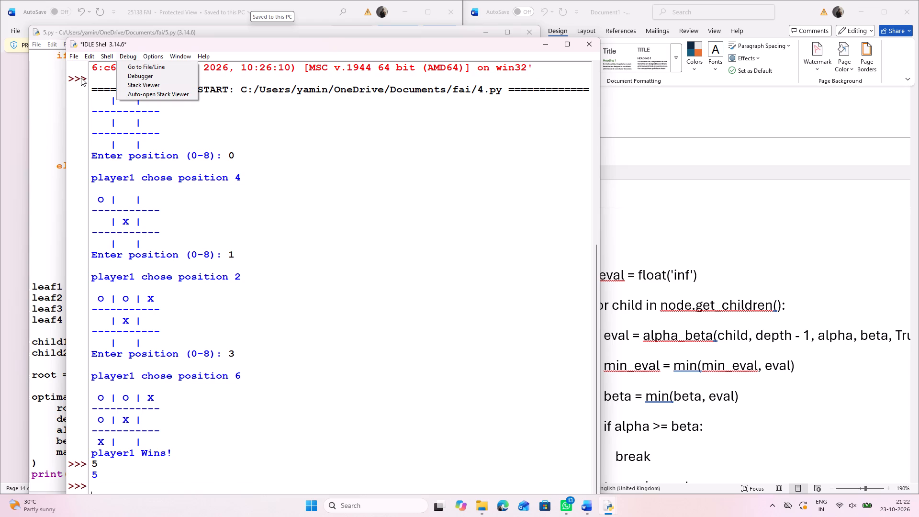
pyautogui.moveTo(62, 114); pyautogui.dragTo(39, 113)
pyautogui.click(39, 113)
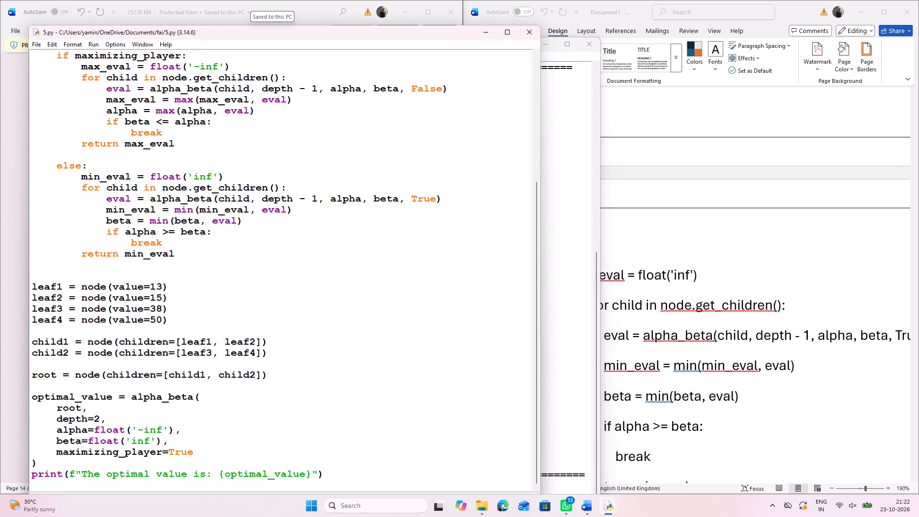
pyautogui.click(95, 46)
pyautogui.click(96, 53)
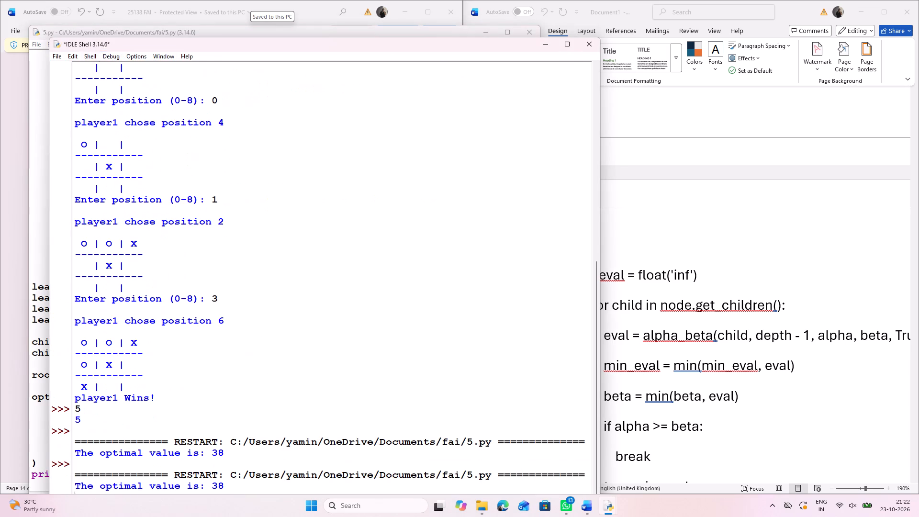
# Snip the first 5.py RESTART line and the optimal value line beneath it from the IDLE Shell.
pyautogui.press('shift+super+s')
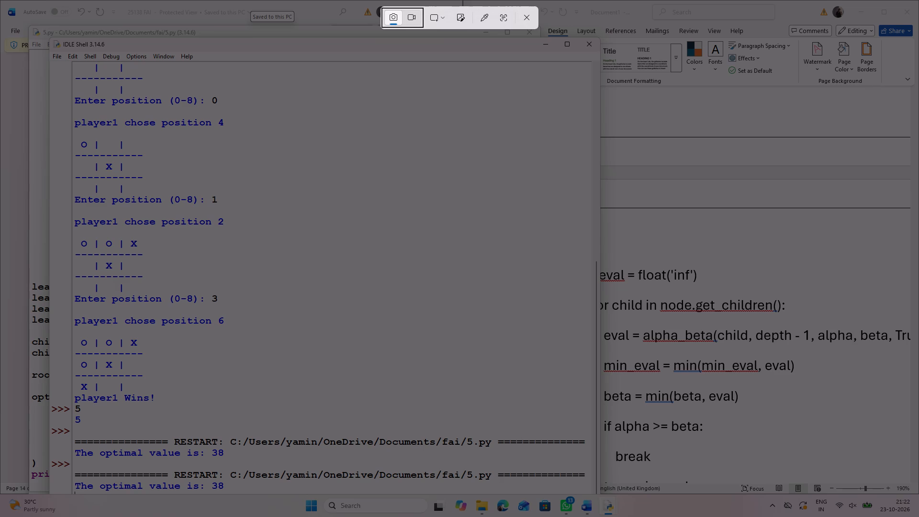
pyautogui.moveTo(67, 432); pyautogui.dragTo(155, 437)
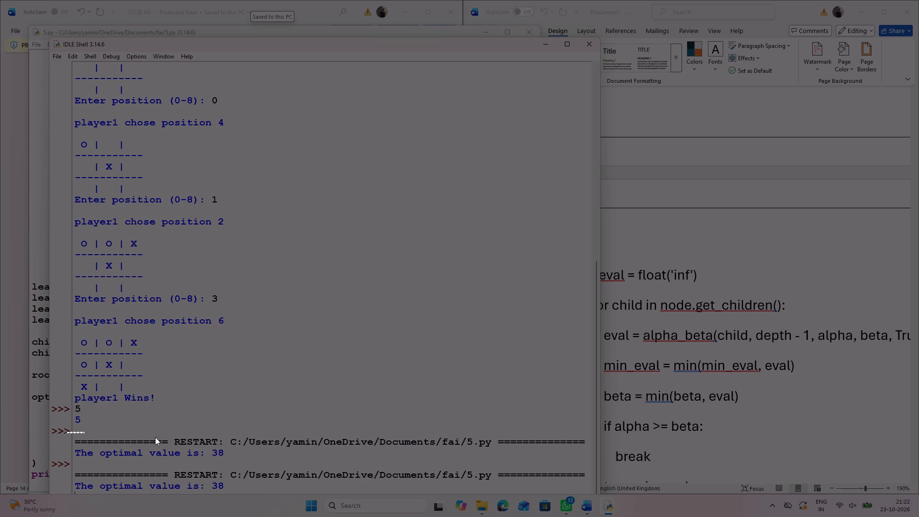
pyautogui.moveTo(155, 437); pyautogui.dragTo(541, 463)
pyautogui.hscroll(1, 361, 464)
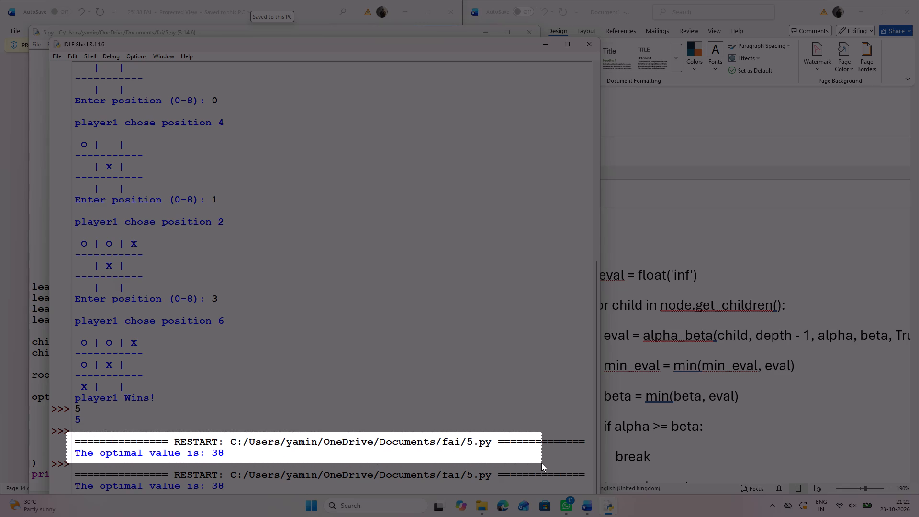
pyautogui.moveTo(541, 463); pyautogui.dragTo(594, 465)
pyautogui.hscroll(1, 547, 462)
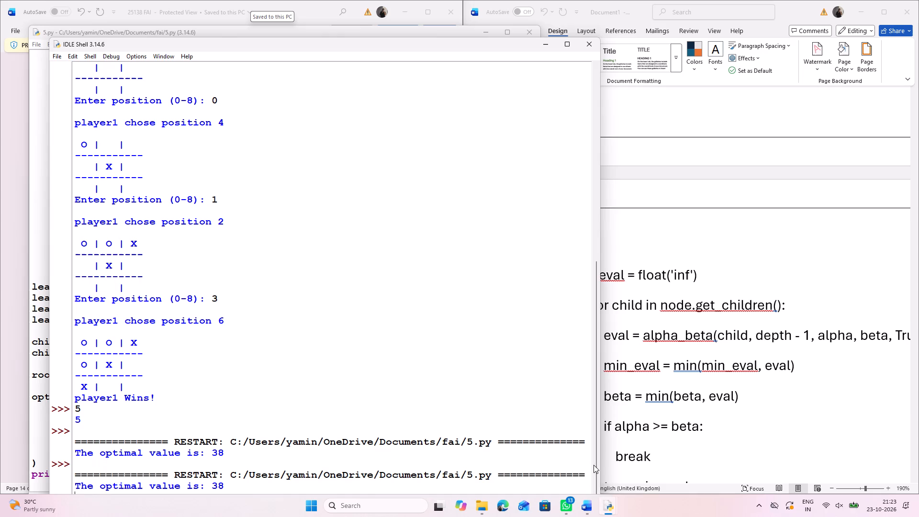
# Paste the snip on a new line below Experiment 5's Output heading in the new manual.
pyautogui.click(726, 434)
pyautogui.scroll(-5, 726, 434)
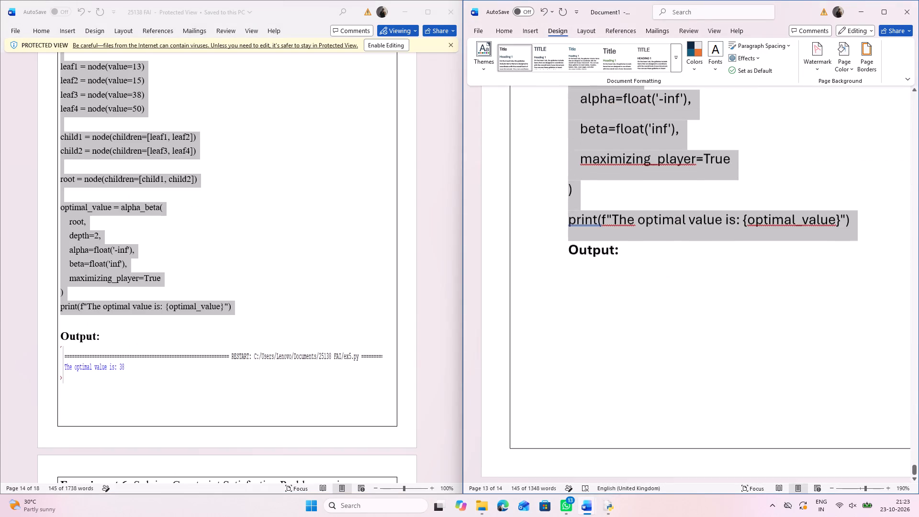
pyautogui.click(638, 243)
pyautogui.press('Return')
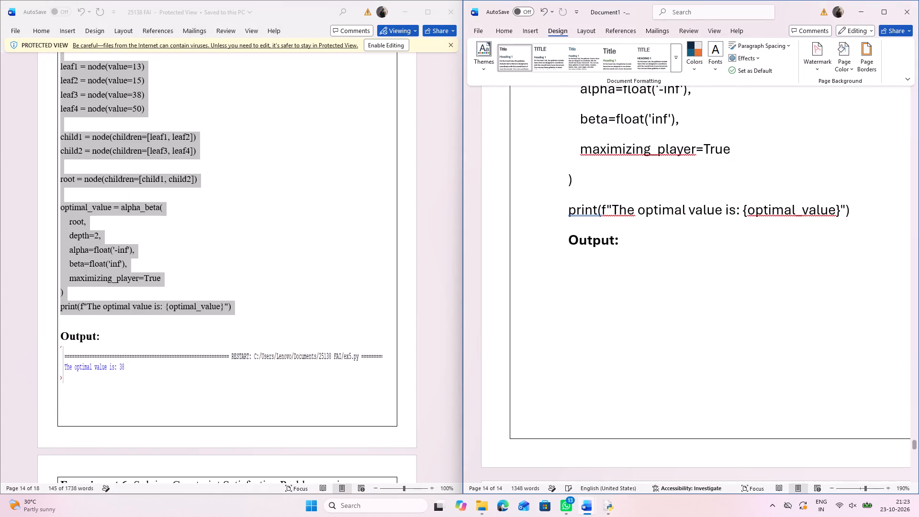
pyautogui.hotkey('ctrl', 'v')
pyautogui.scroll(-1, 638, 243)
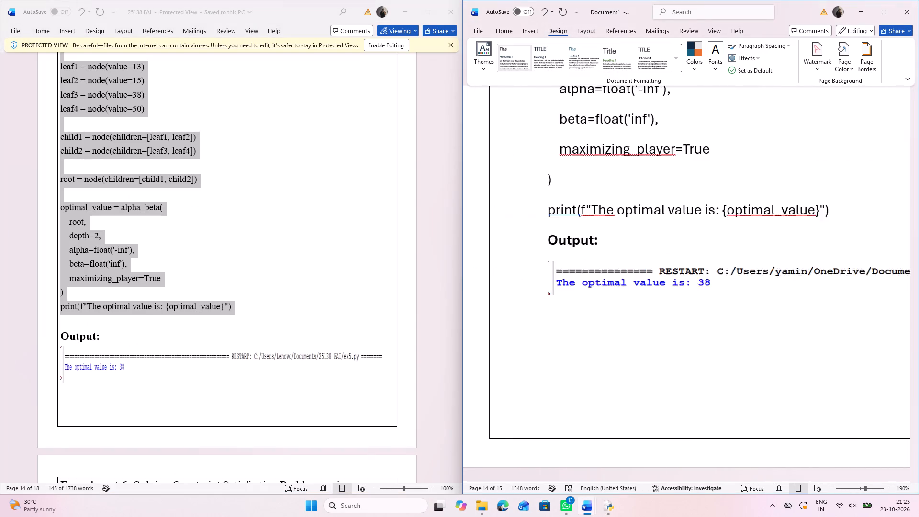
# Copy Experiment 6 from its title through the Output heading in the original manual and paste it on the new manual's next page.
pyautogui.scroll(-2, 638, 243)
pyautogui.scroll(2, 638, 243)
pyautogui.click(613, 310)
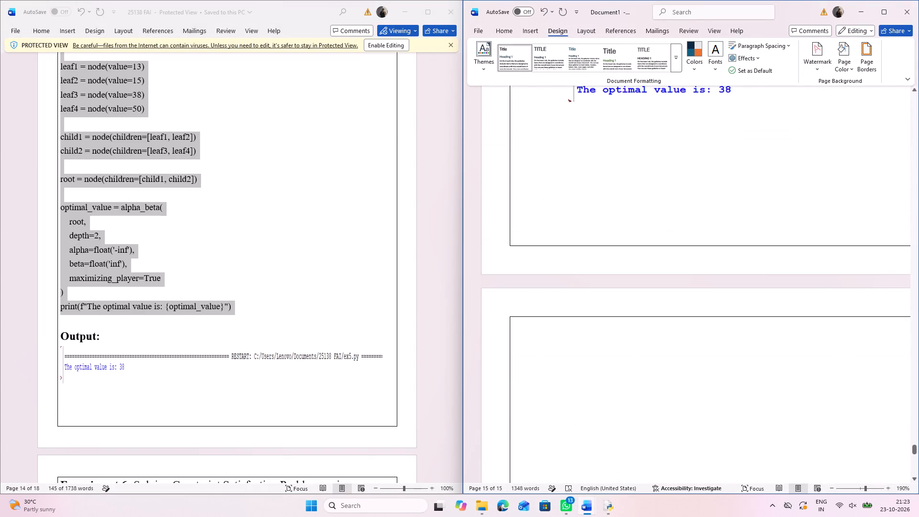
pyautogui.click(589, 336)
pyautogui.scroll(-1, 134, 254)
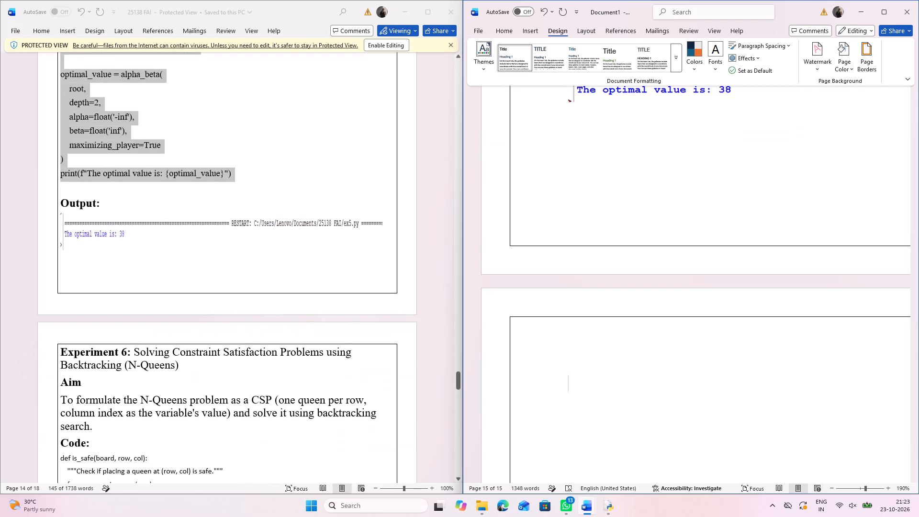
pyautogui.scroll(-1, 134, 254)
pyautogui.moveTo(59, 217); pyautogui.dragTo(211, 445)
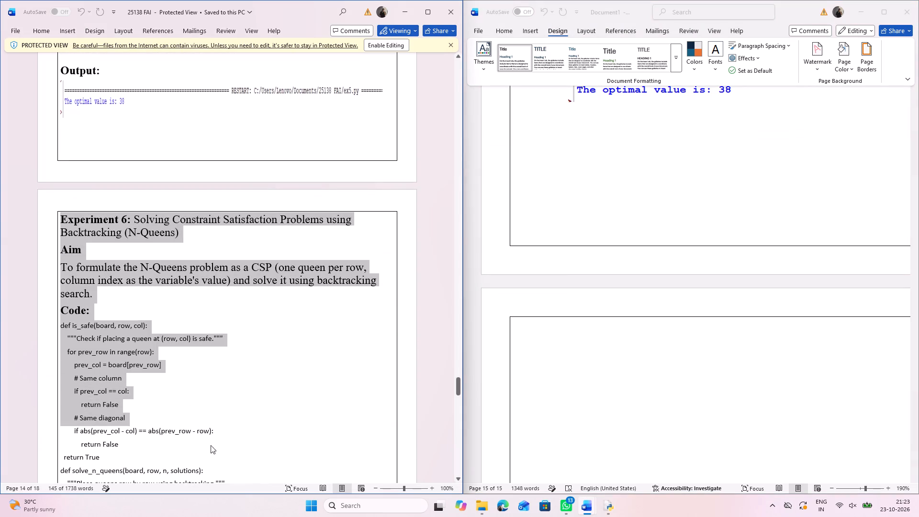
pyautogui.moveTo(211, 445); pyautogui.dragTo(106, 218)
pyautogui.scroll(1, 218, 462)
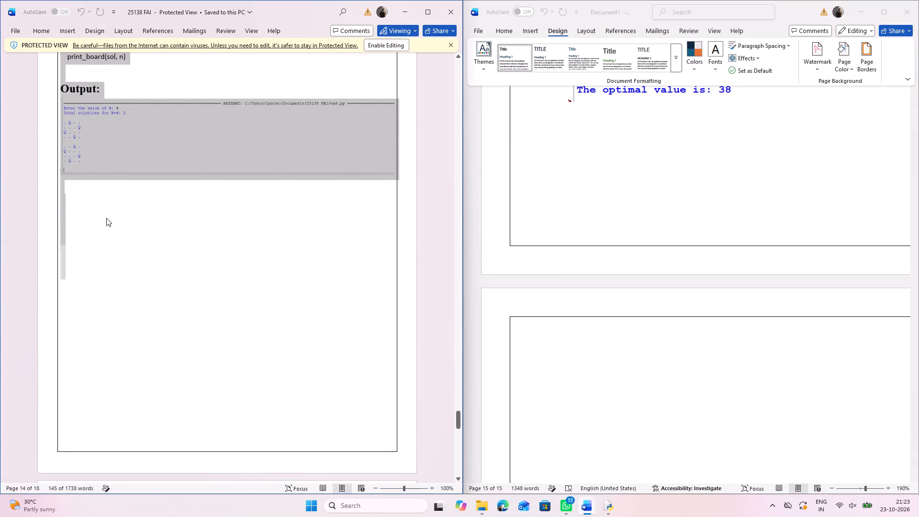
pyautogui.moveTo(106, 218); pyautogui.dragTo(109, 144)
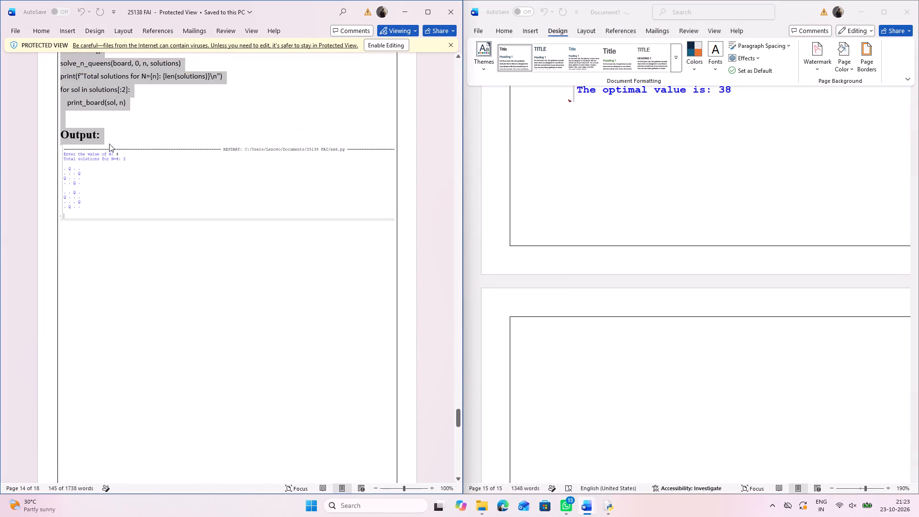
pyautogui.moveTo(109, 144); pyautogui.dragTo(110, 139)
pyautogui.hotkey('ctrl', 'c')
pyautogui.click(560, 328)
pyautogui.hotkey('ctrl', 'v')
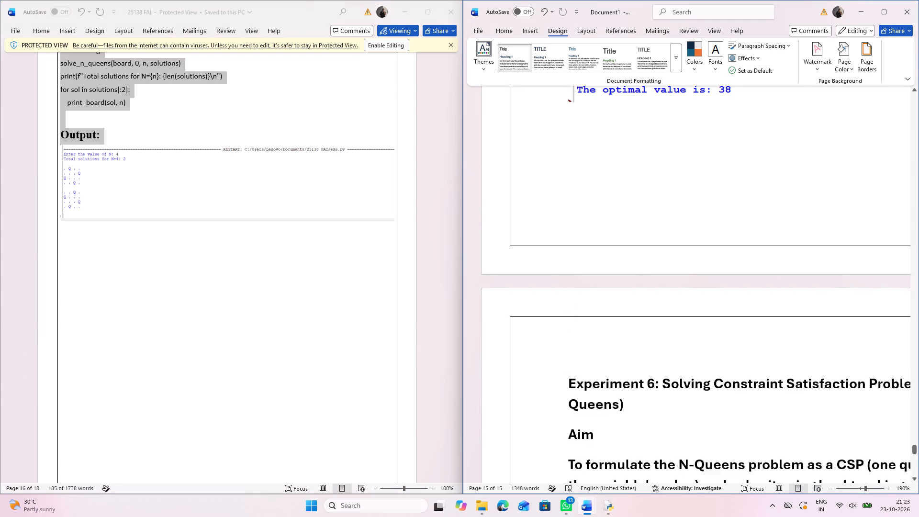
# Remove the bold from the pasted Experiment 6 text, from its title through the print_board(sol, n) line.
pyautogui.scroll(3, 560, 328)
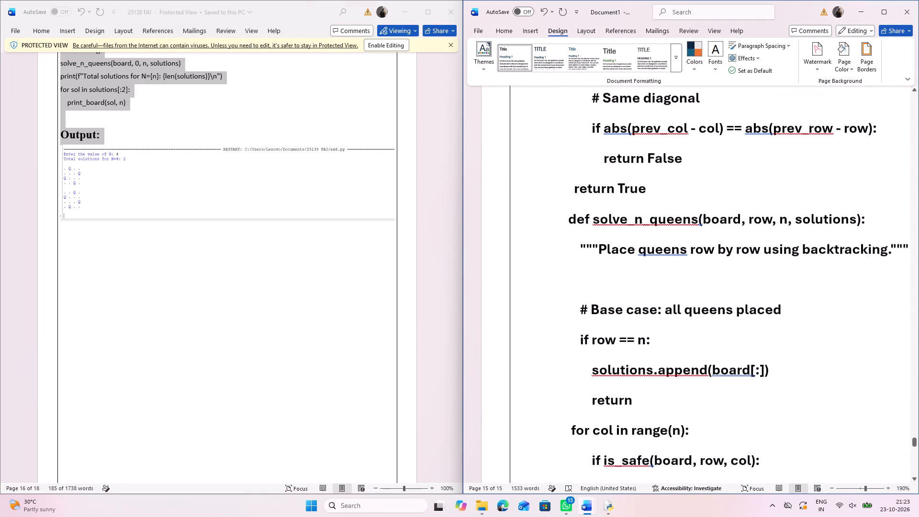
pyautogui.scroll(3, 608, 337)
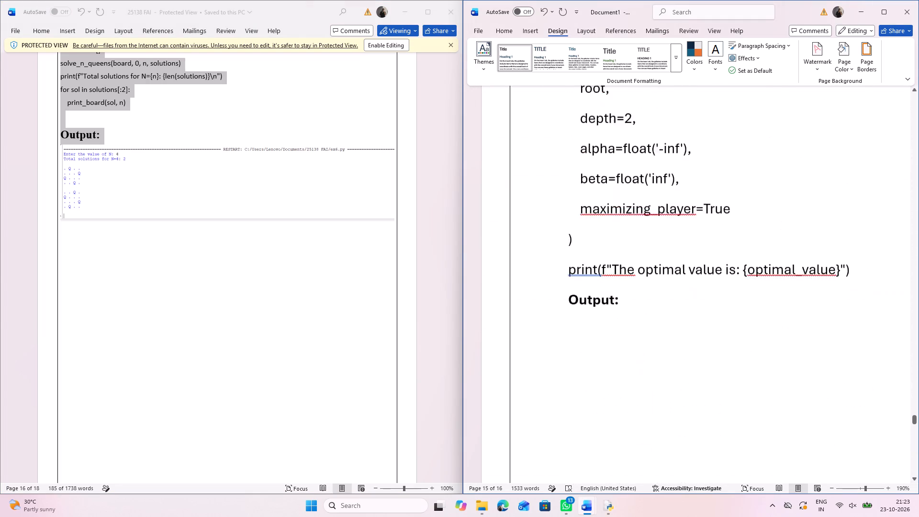
pyautogui.scroll(-3, 608, 337)
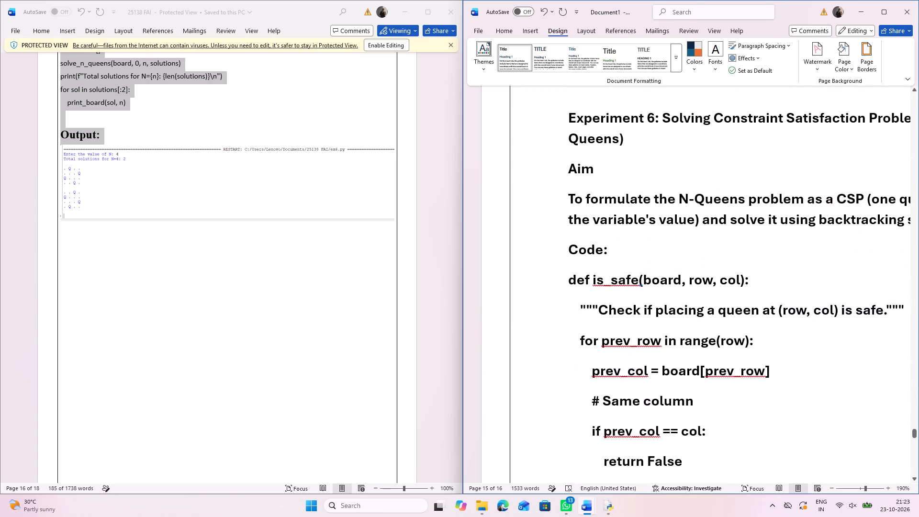
pyautogui.moveTo(572, 118); pyautogui.dragTo(727, 516)
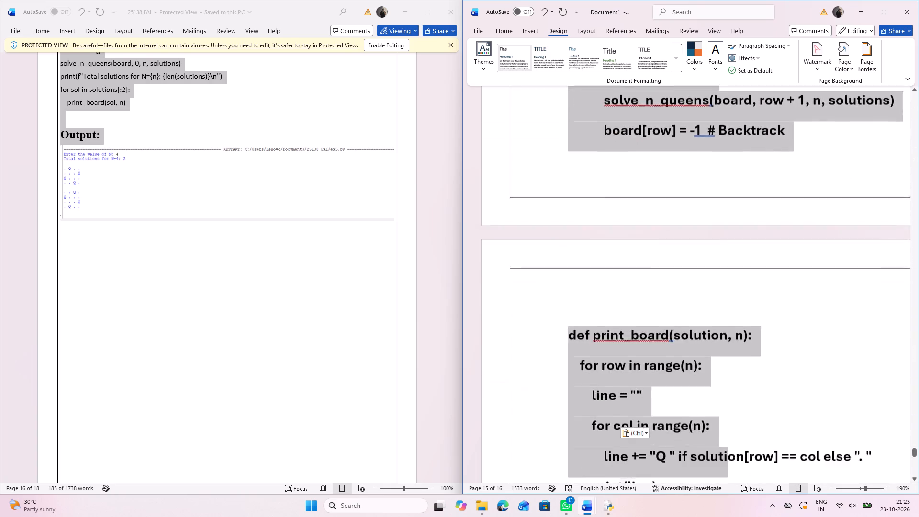
pyautogui.moveTo(727, 516); pyautogui.dragTo(734, 325)
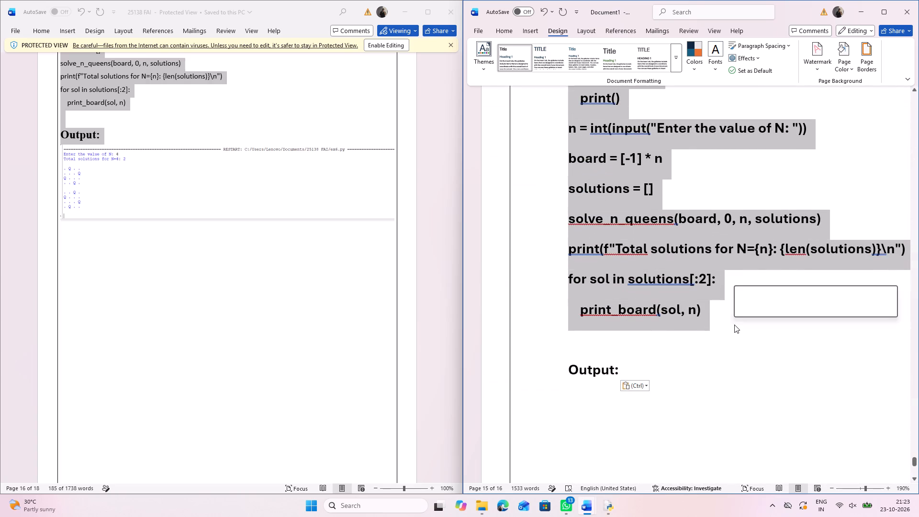
pyautogui.click(742, 309)
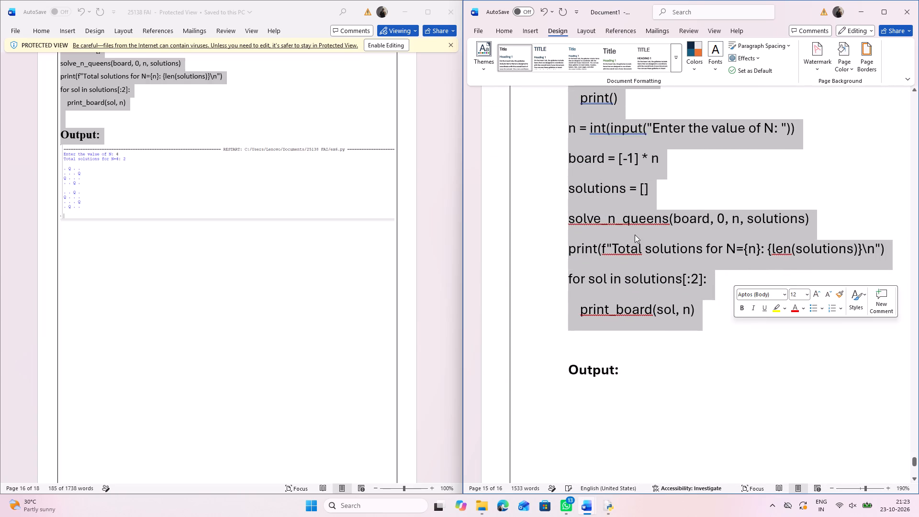
# Copy the Experiment 6 code from def is_safe through print_board(sol, n) in the new manual.
pyautogui.scroll(5, 635, 235)
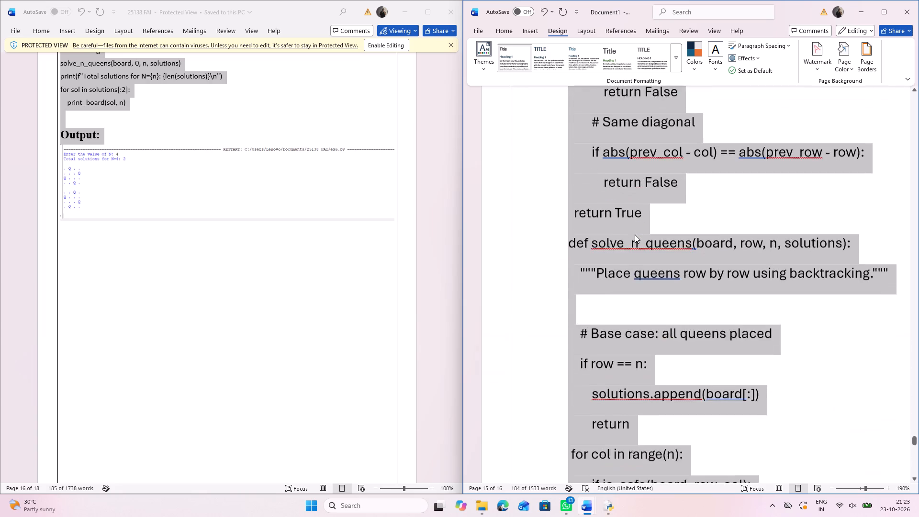
pyautogui.scroll(3, 635, 235)
pyautogui.scroll(-1, 631, 298)
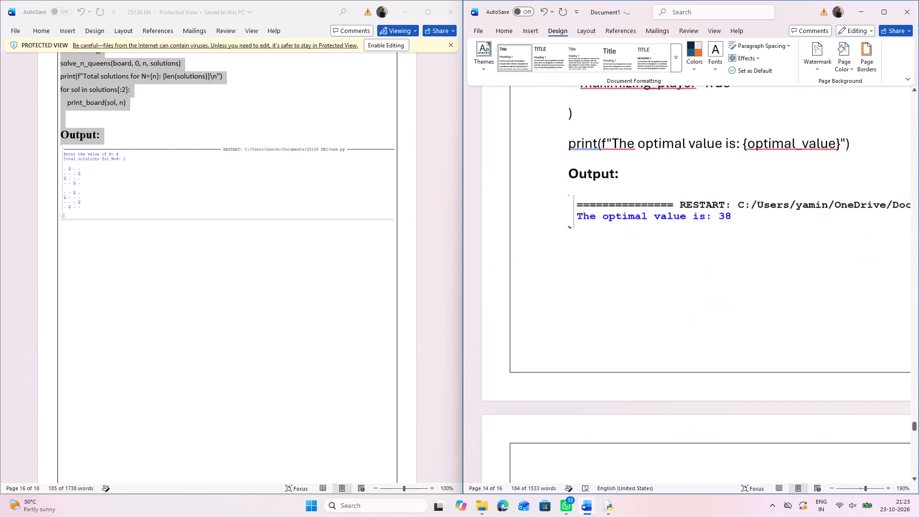
pyautogui.scroll(-1, 631, 298)
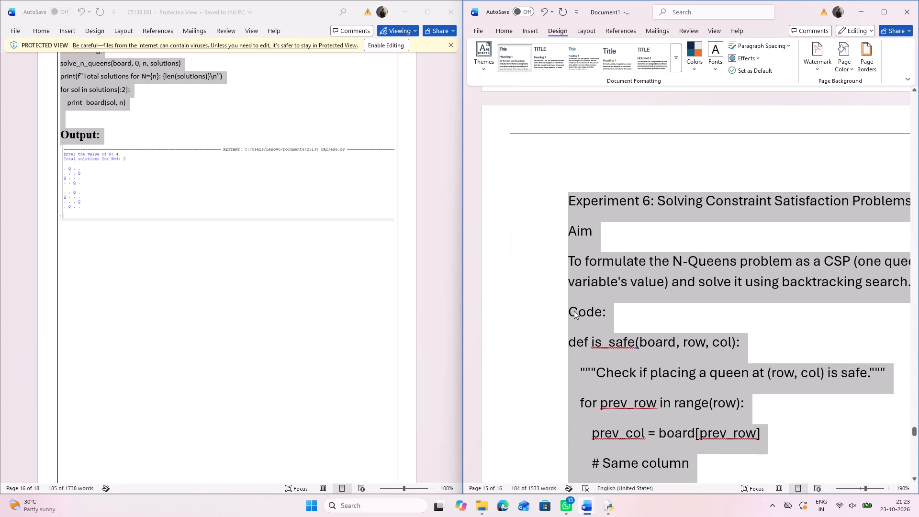
pyautogui.scroll(-1, 574, 311)
pyautogui.click(564, 191)
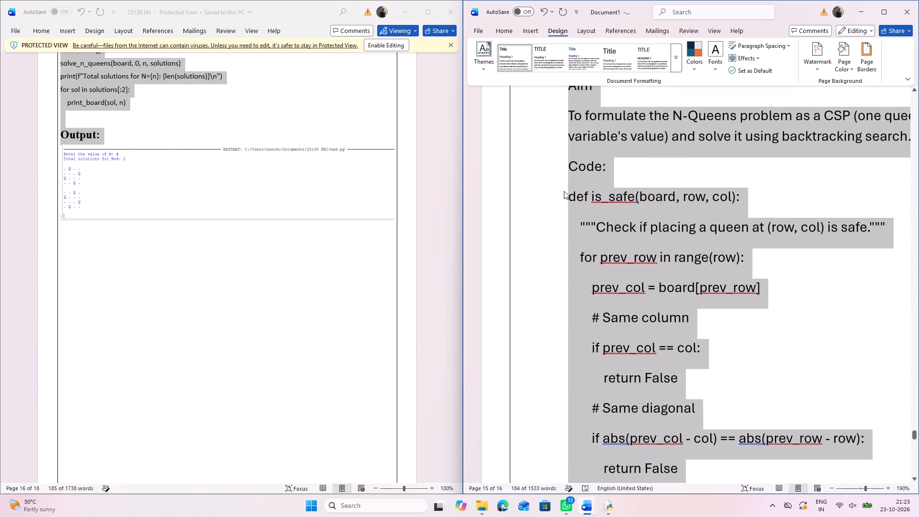
pyautogui.moveTo(564, 191); pyautogui.dragTo(767, 516)
pyautogui.scroll(1, 684, 404)
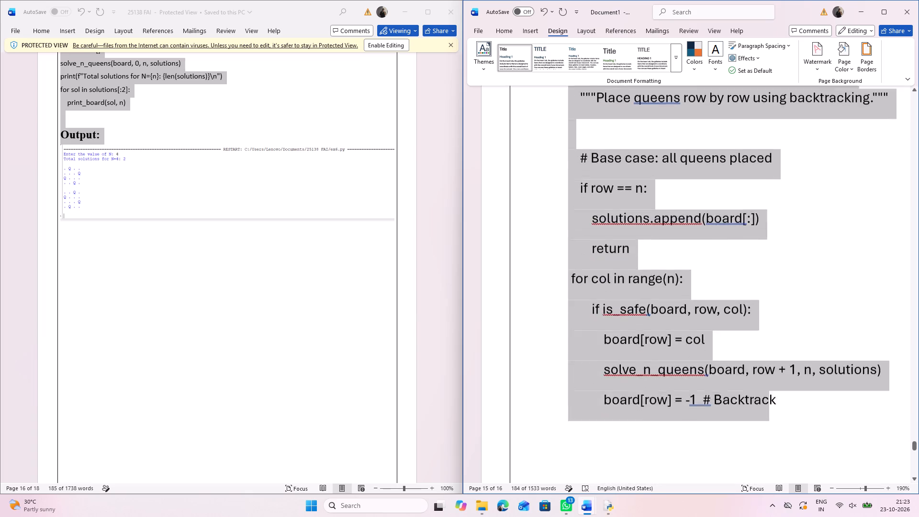
pyautogui.moveTo(767, 516); pyautogui.dragTo(758, 356)
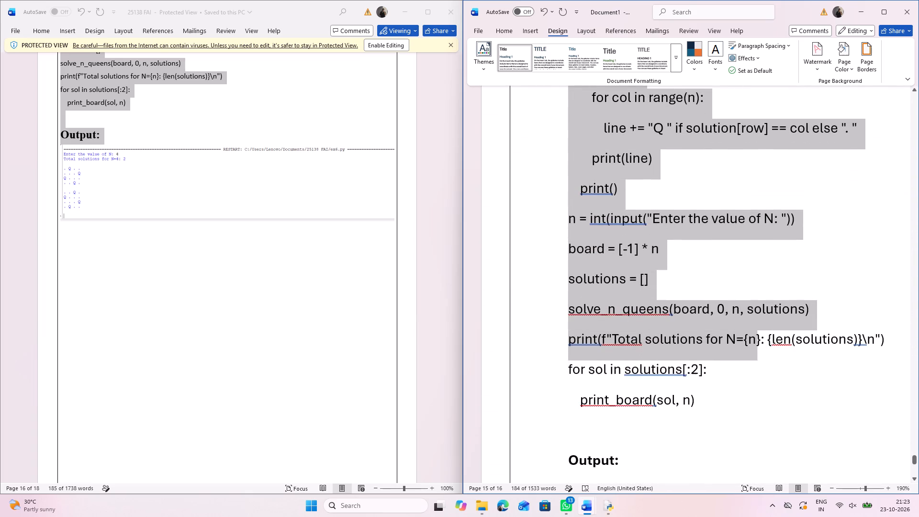
pyautogui.moveTo(758, 356); pyautogui.dragTo(753, 410)
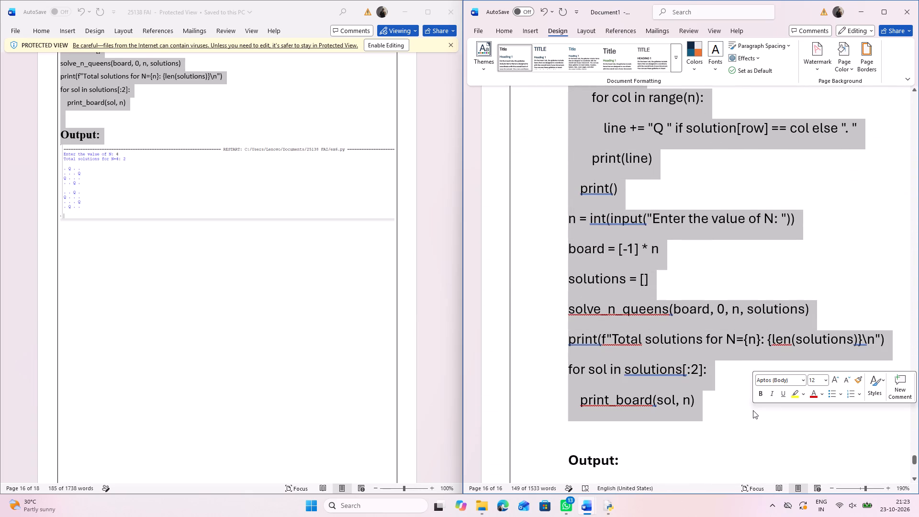
pyautogui.hotkey('ctrl', 'c')
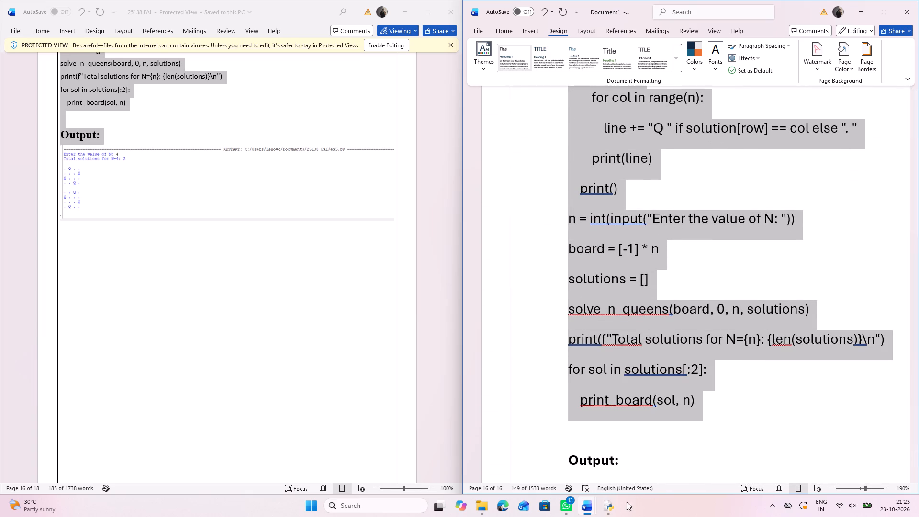
# Close the 2.py, 3.py and IDLE Shell windows.
pyautogui.click(612, 505)
pyautogui.click(628, 422)
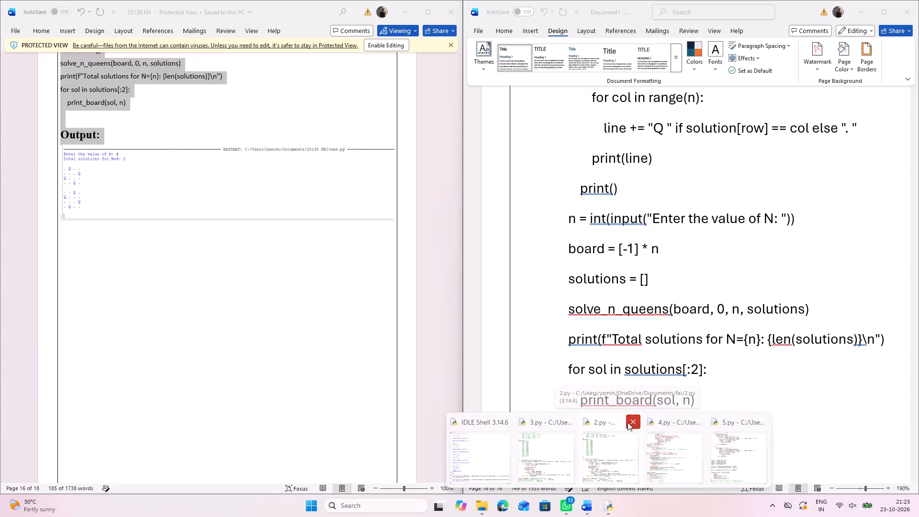
pyautogui.click(605, 423)
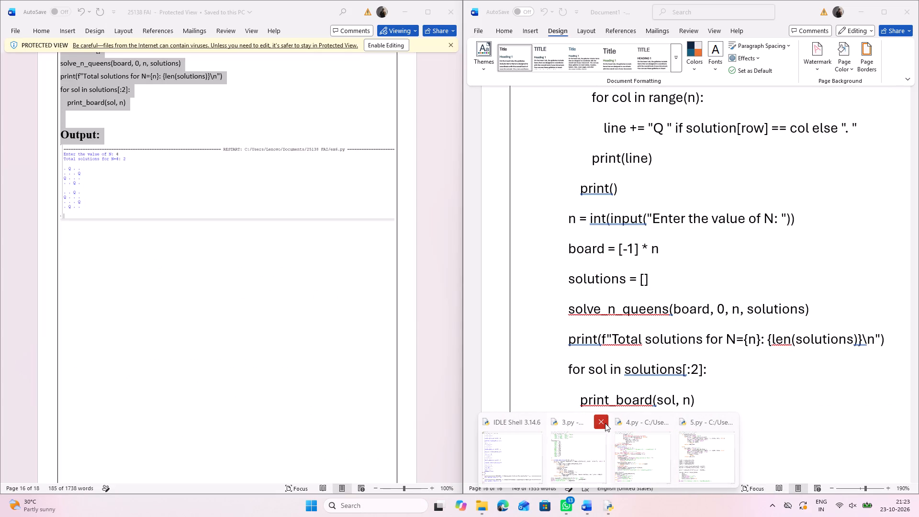
pyautogui.click(568, 425)
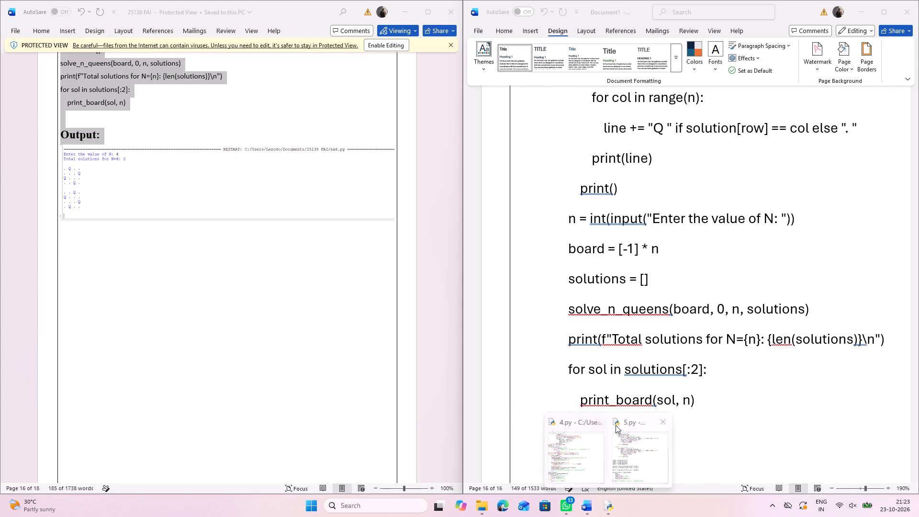
# Close the 4.py window.
pyautogui.click(593, 428)
# Create a new IDLE file from the 5.py window and paste the copied Experiment 6 code into it.
pyautogui.click(619, 459)
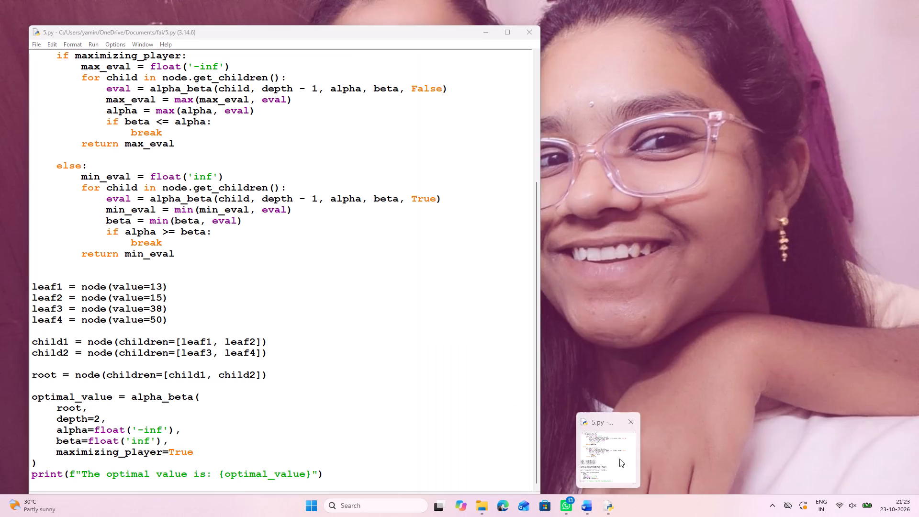
pyautogui.moveTo(37, 43); pyautogui.dragTo(38, 53)
pyautogui.click(38, 53)
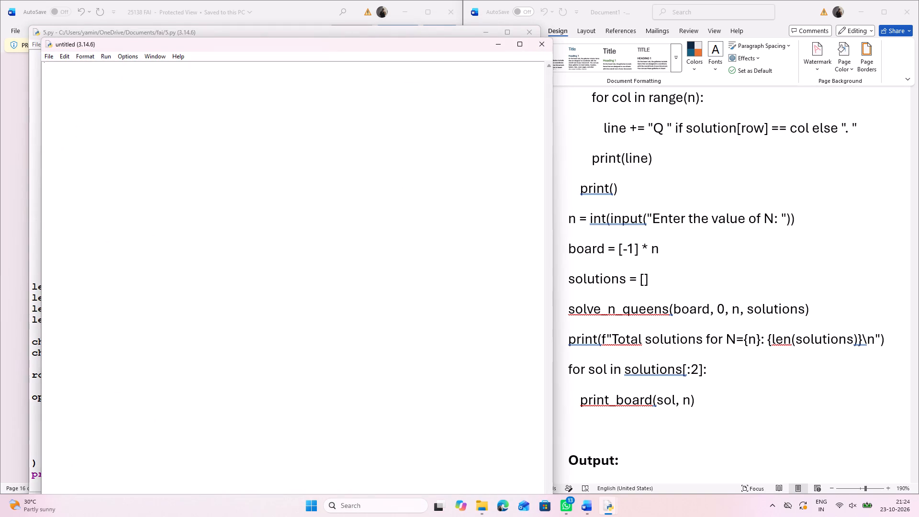
pyautogui.click(55, 71)
pyautogui.hotkey('ctrl', 'v')
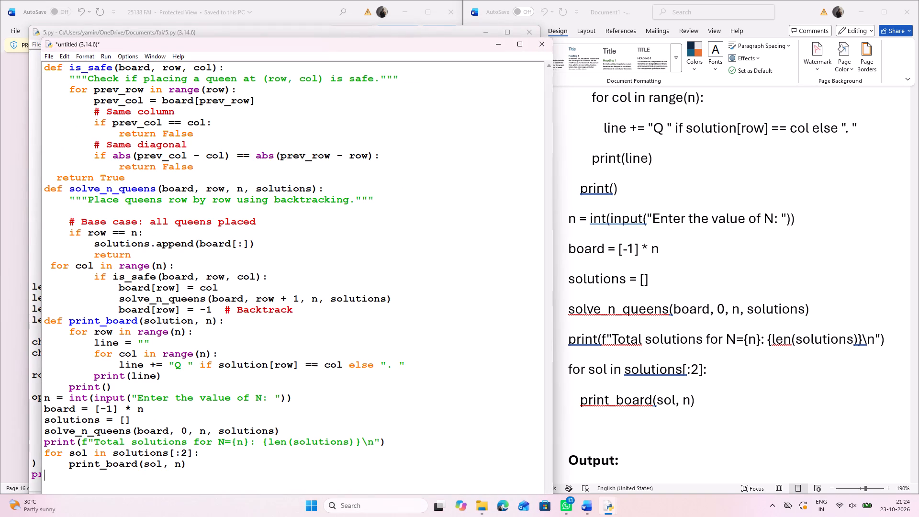
# Run the Experiment 6 module, saving it in the fai folder as 6.
pyautogui.moveTo(105, 56); pyautogui.dragTo(108, 63)
pyautogui.click(108, 63)
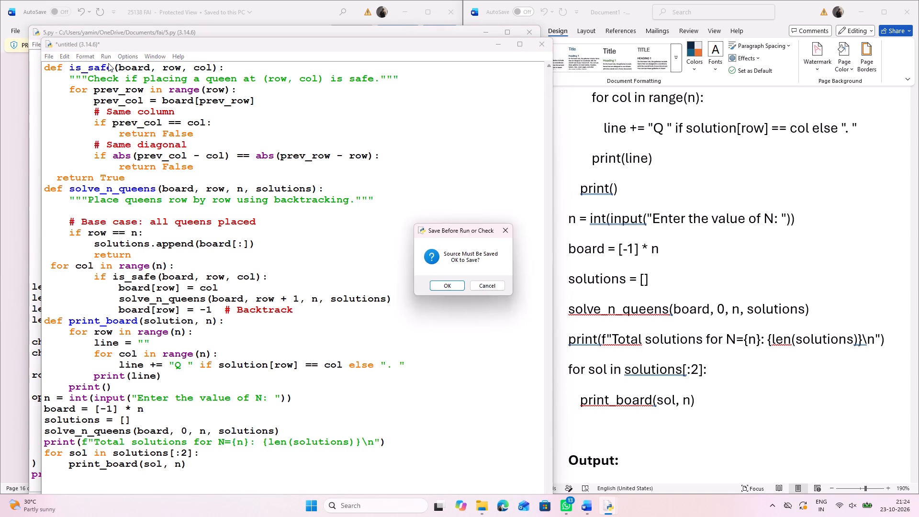
pyautogui.click(452, 286)
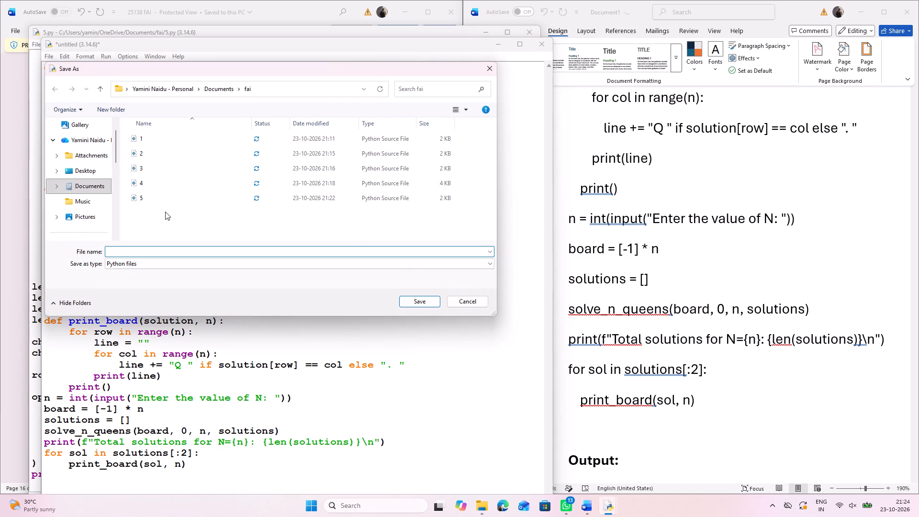
pyautogui.press('6')
pyautogui.press('Return')
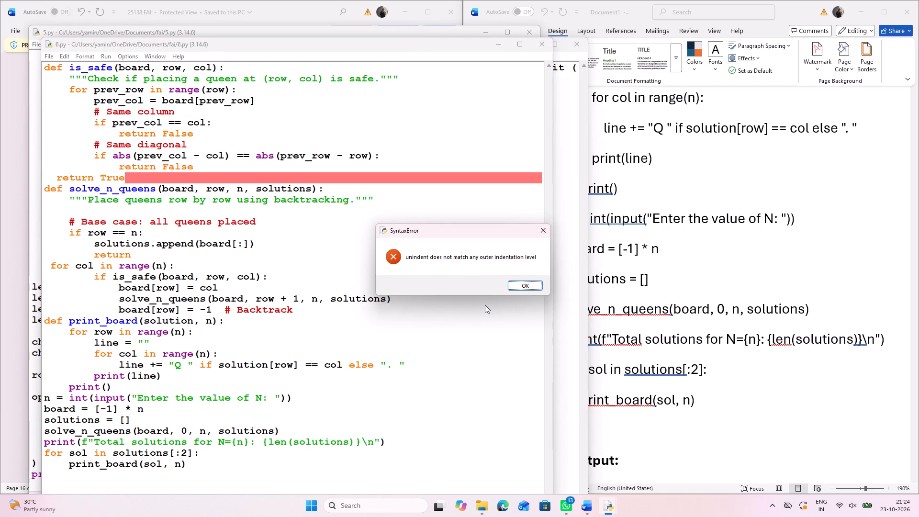
pyautogui.click(521, 285)
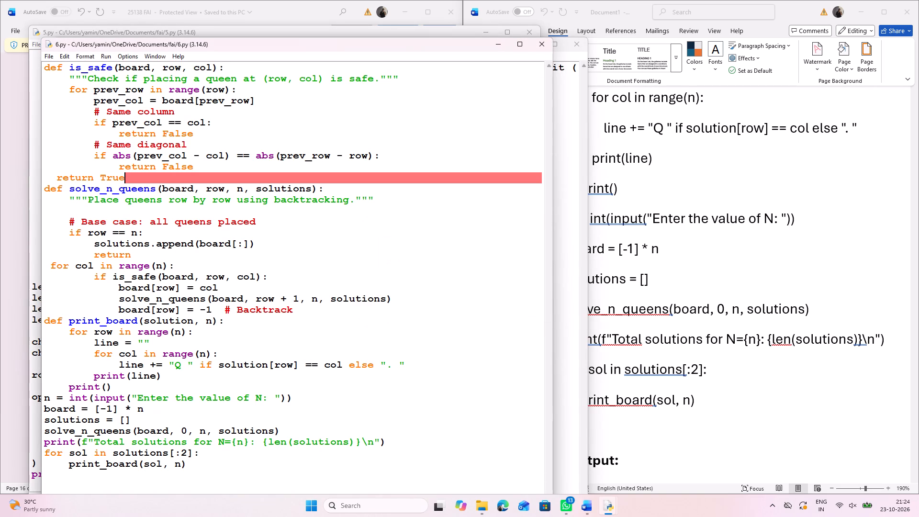
# Indent the return True line in is_safe by two more spaces, then save and rerun 6.py.
pyautogui.click(57, 176)
pyautogui.press('space')
pyautogui.press('space')
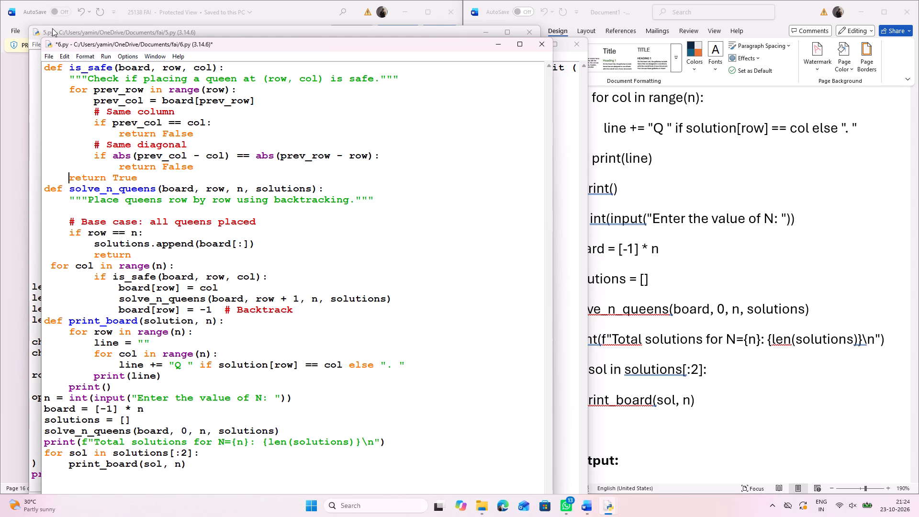
pyautogui.moveTo(103, 58); pyautogui.dragTo(112, 67)
pyautogui.click(112, 67)
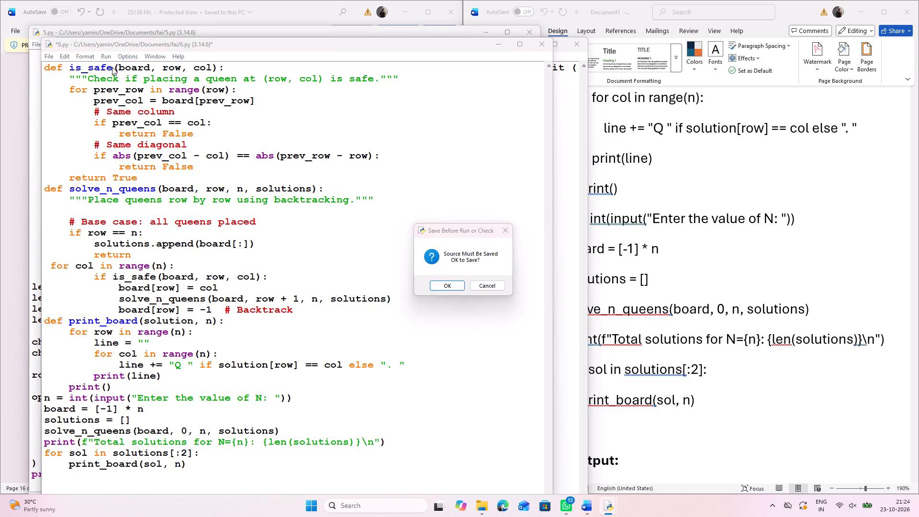
pyautogui.click(452, 283)
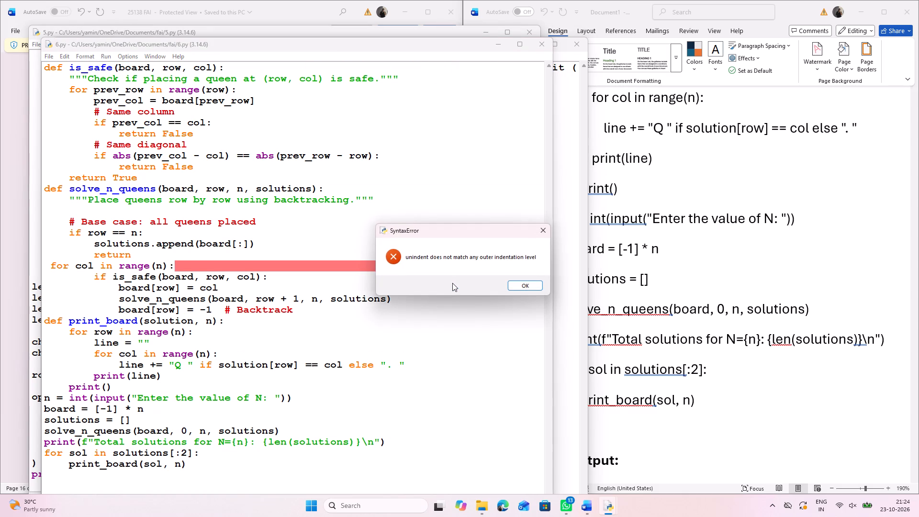
pyautogui.click(512, 286)
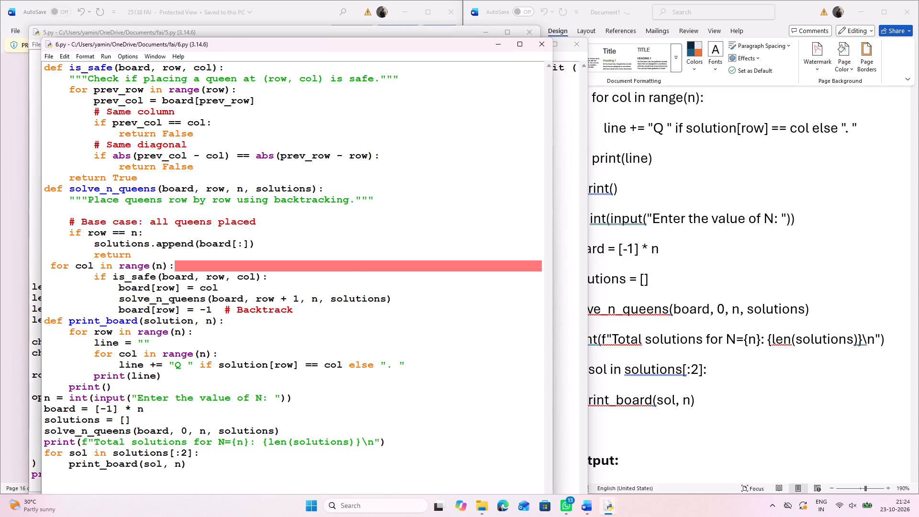
# Remove the leading space before for col in range(n) in solve_n_queens, then save and rerun 6.py.
pyautogui.click(54, 267)
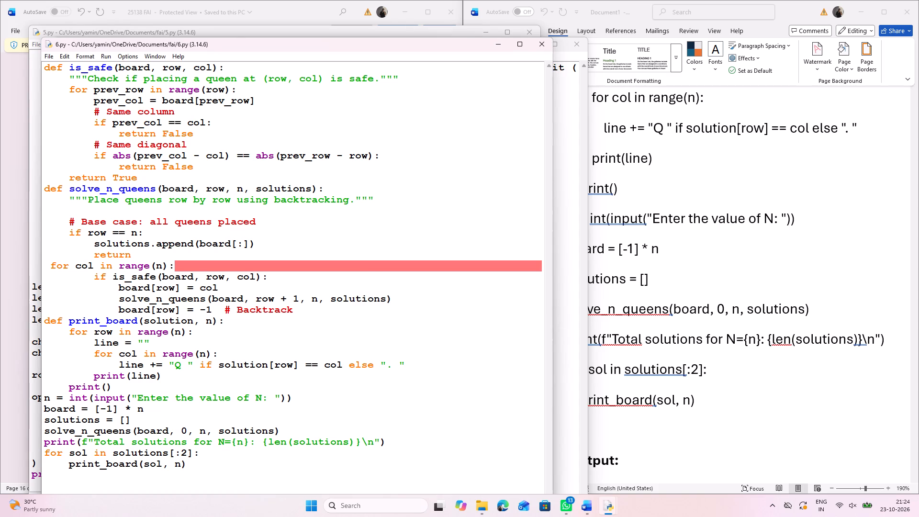
pyautogui.click(50, 266)
pyautogui.press('BackSpace')
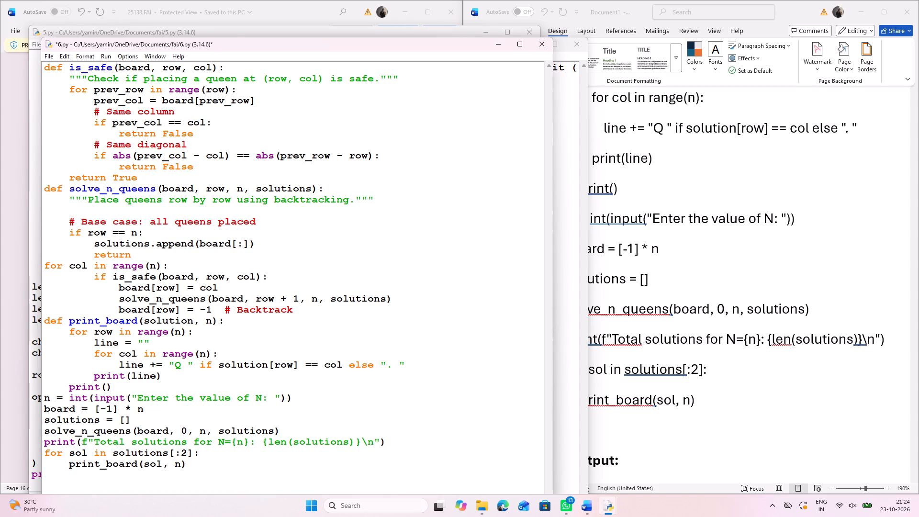
pyautogui.moveTo(102, 54); pyautogui.dragTo(106, 61)
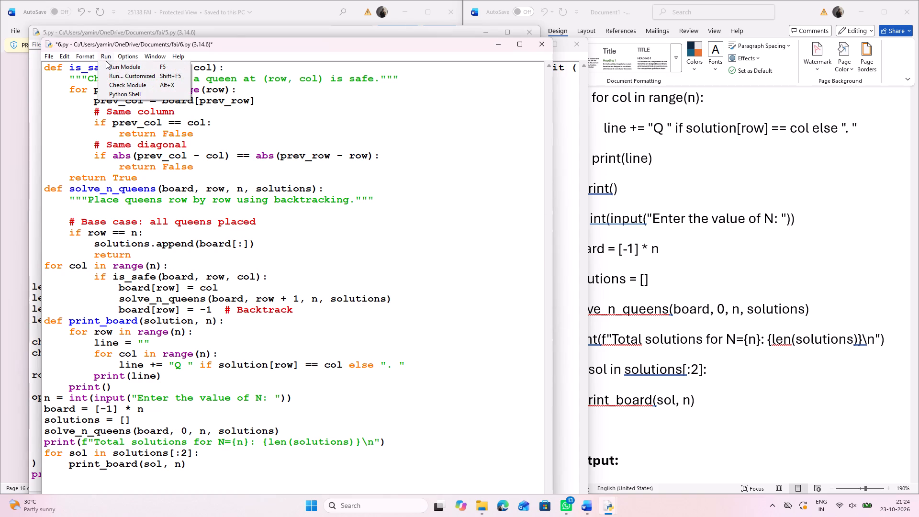
pyautogui.moveTo(106, 61); pyautogui.dragTo(106, 62)
pyautogui.click(107, 64)
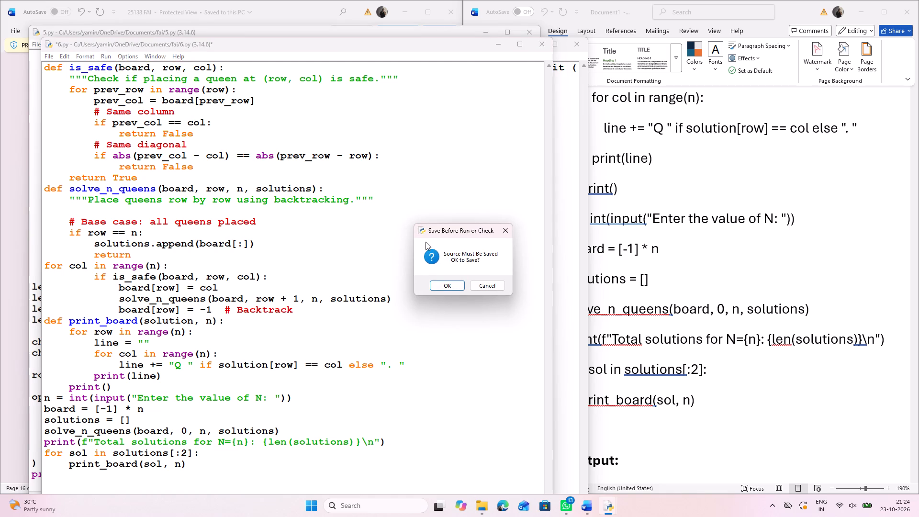
pyautogui.click(456, 295)
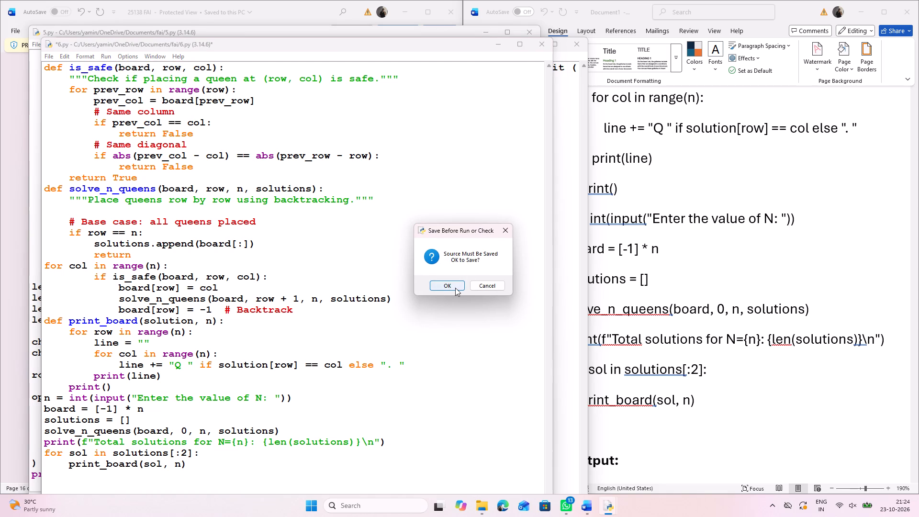
pyautogui.click(455, 288)
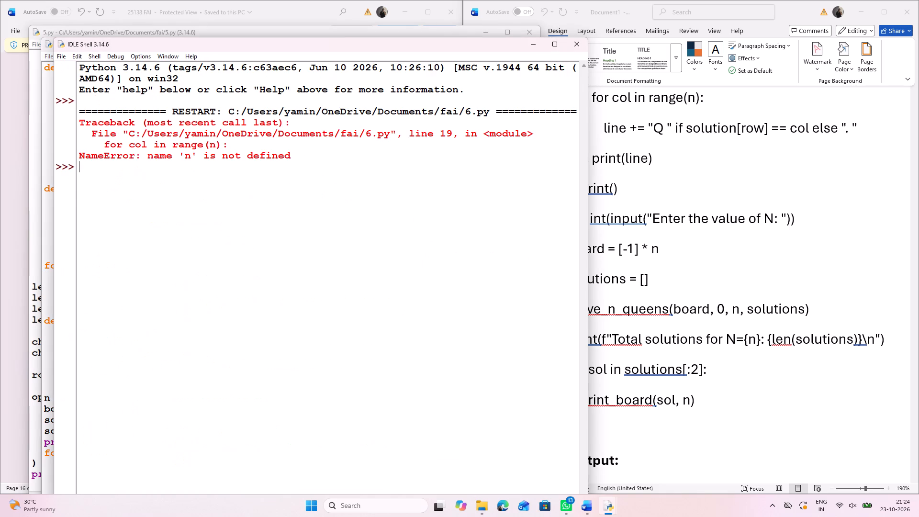
pyautogui.click(44, 203)
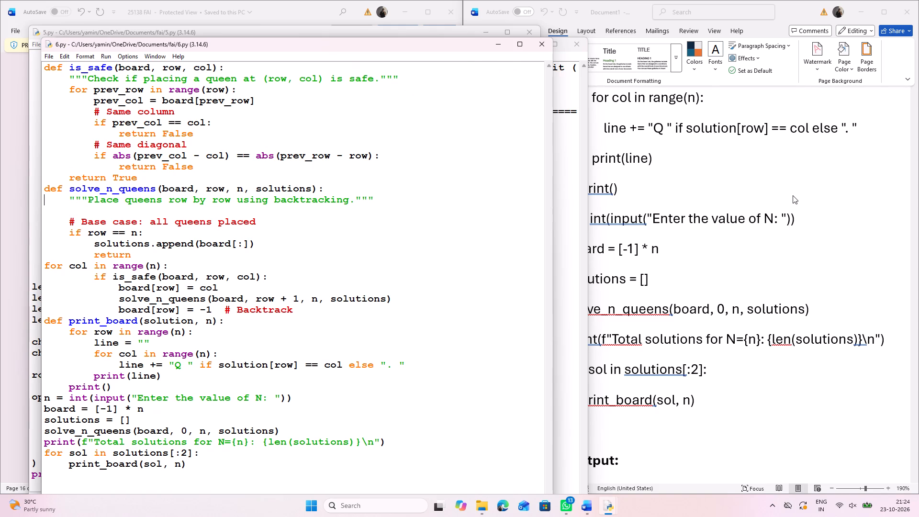
# Copy the Experiment 6 output image from the original manual and paste it on a new line below the new manual's Output heading.
pyautogui.click(793, 195)
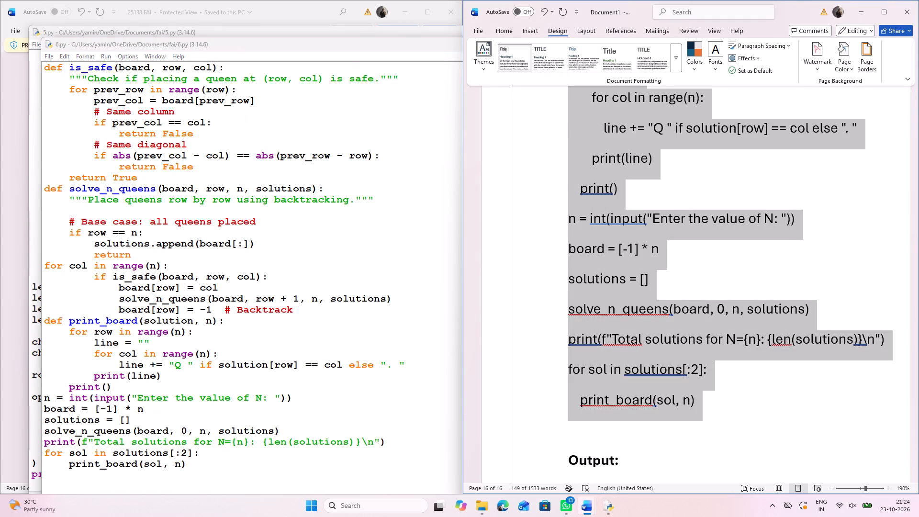
pyautogui.click(3, 254)
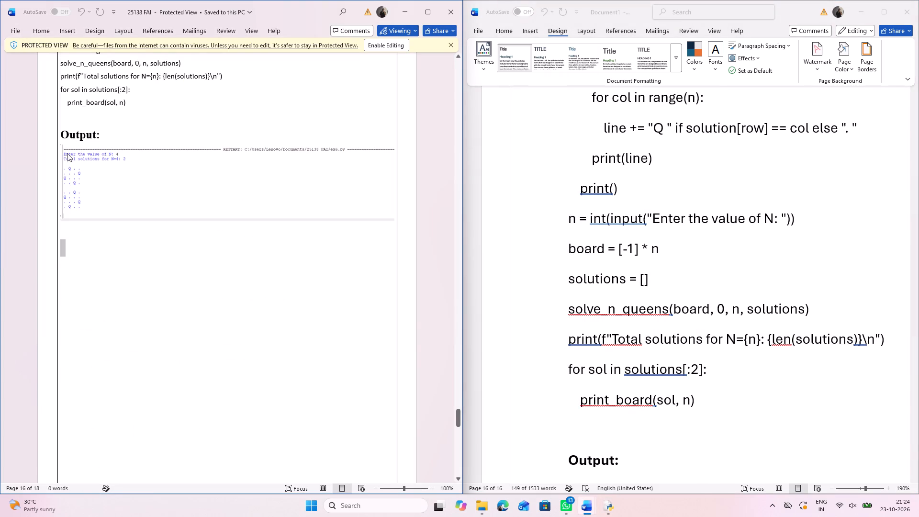
pyautogui.moveTo(58, 146); pyautogui.dragTo(315, 221)
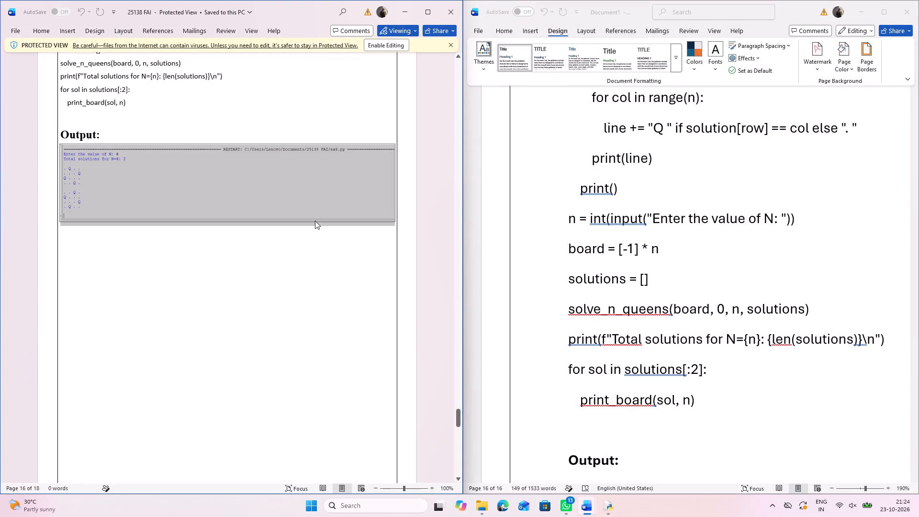
pyautogui.hotkey('ctrl', 'c')
pyautogui.scroll(-1, 519, 401)
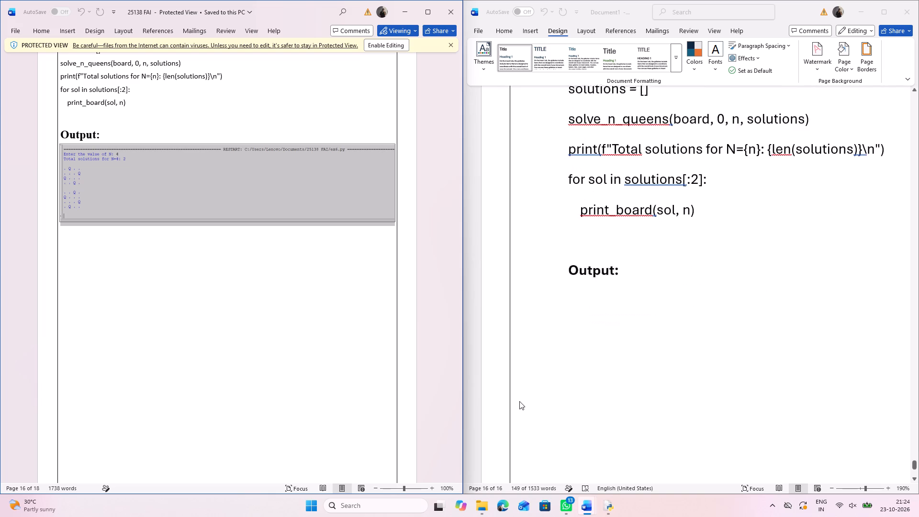
pyautogui.click(651, 217)
pyautogui.click(621, 211)
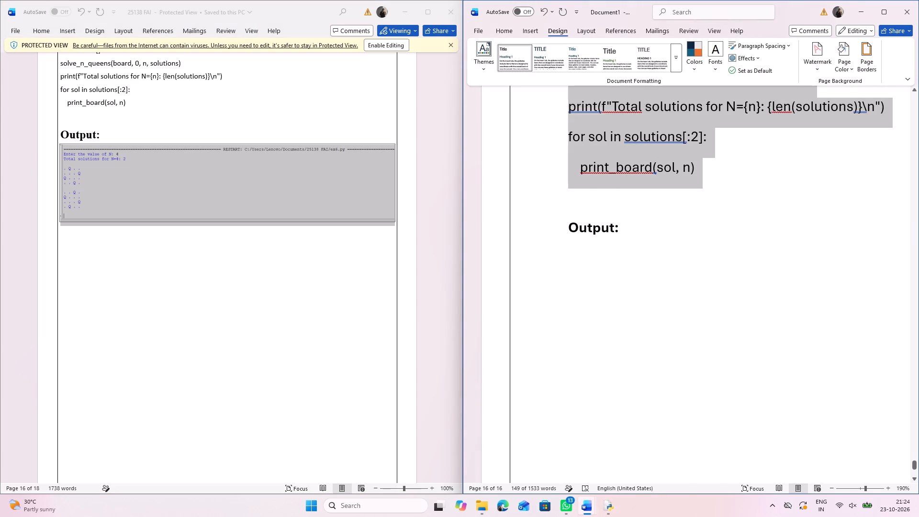
pyautogui.click(624, 231)
pyautogui.press('Return')
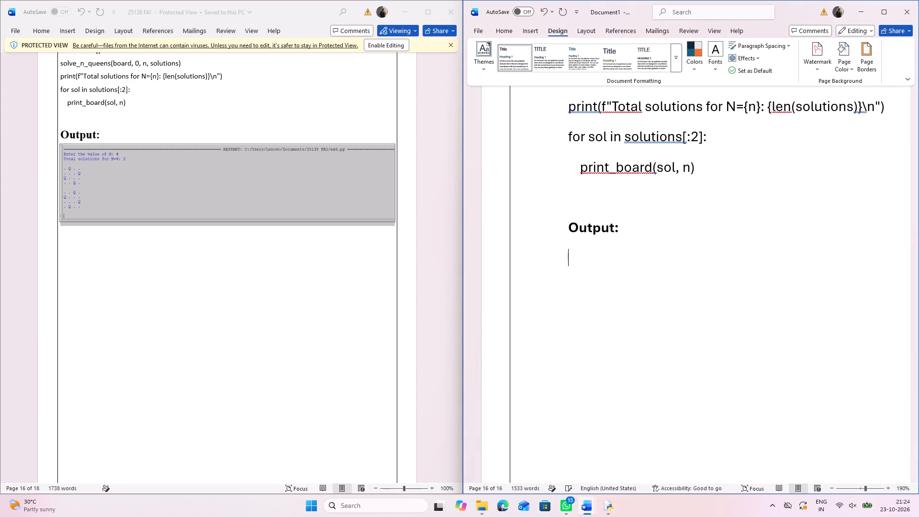
pyautogui.hotkey('ctrl', 'v')
pyautogui.hscroll(2, 624, 231)
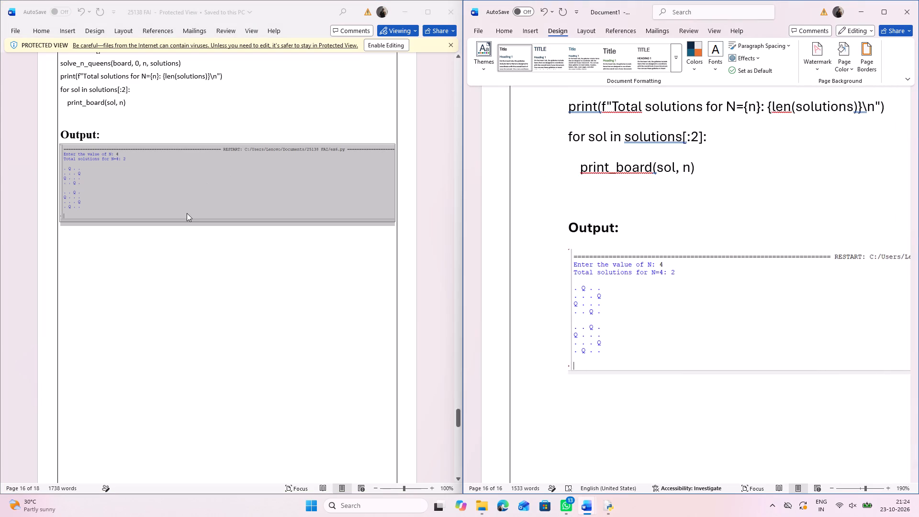
# Crop the RESTART path line off the top of the pasted Experiment 6 output image.
pyautogui.scroll(-2, 187, 213)
pyautogui.click(665, 310)
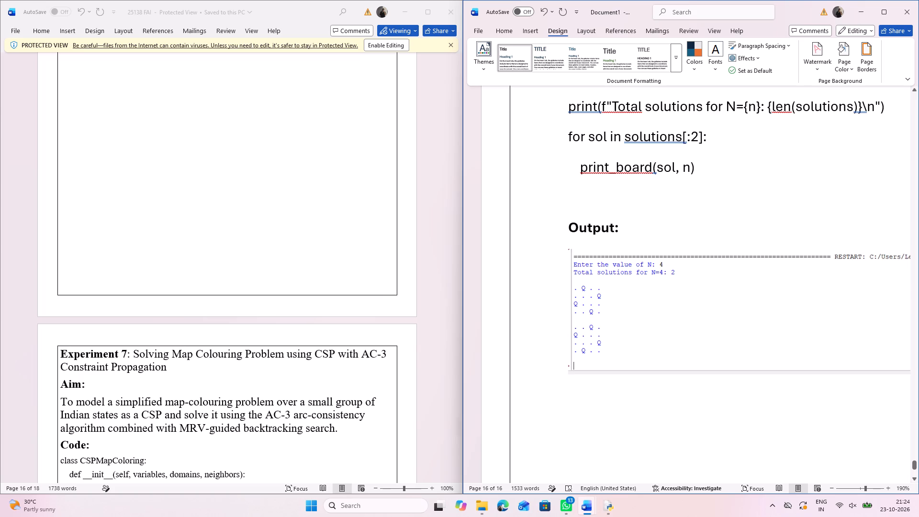
pyautogui.hscroll(-1, 665, 310)
pyautogui.rightClick(714, 299)
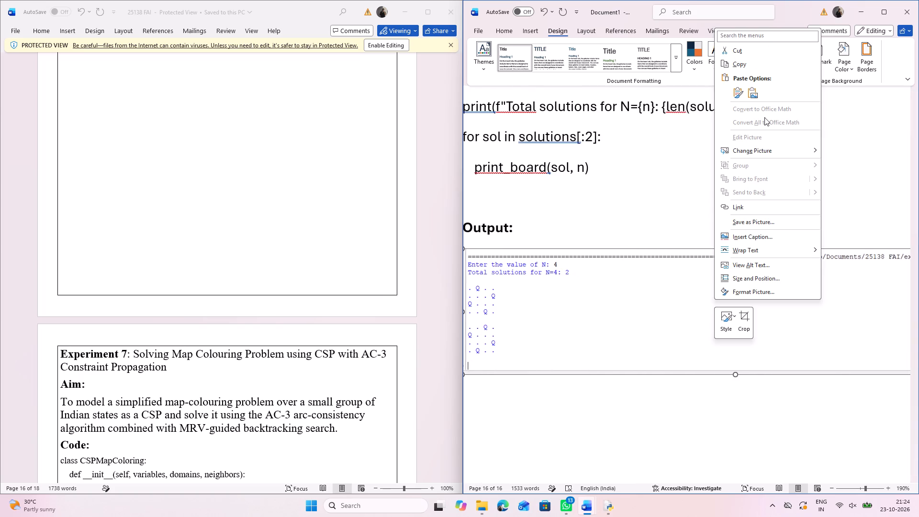
pyautogui.click(747, 315)
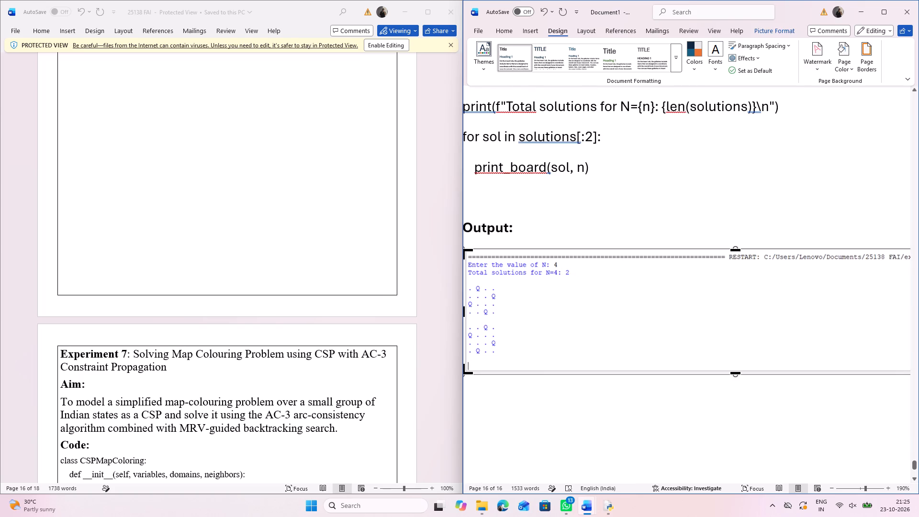
pyautogui.moveTo(739, 248); pyautogui.dragTo(740, 258)
pyautogui.click(660, 187)
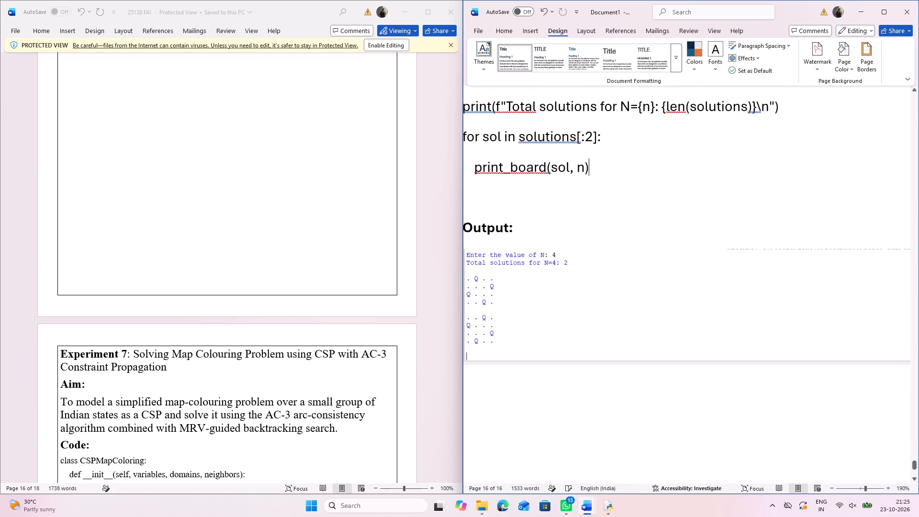
# Copy the Experiment 7 title, aim, code and Output heading from the original manual, leaving out the output image.
pyautogui.scroll(-1, 564, 377)
pyautogui.scroll(-2, 135, 404)
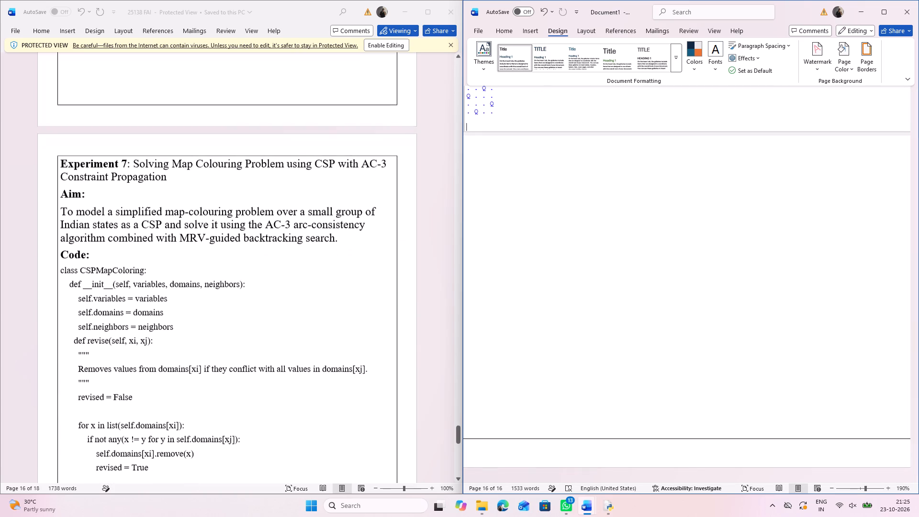
pyautogui.moveTo(60, 161); pyautogui.dragTo(269, 516)
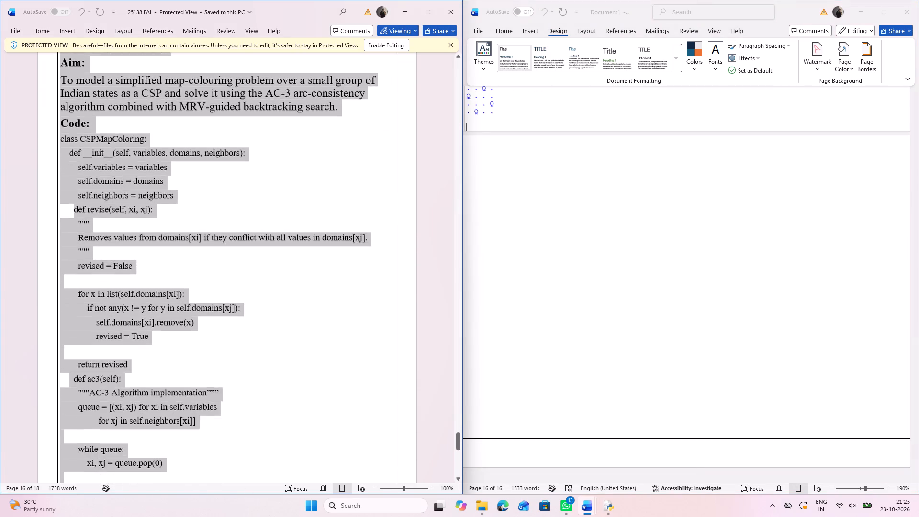
pyautogui.moveTo(269, 516); pyautogui.dragTo(279, 374)
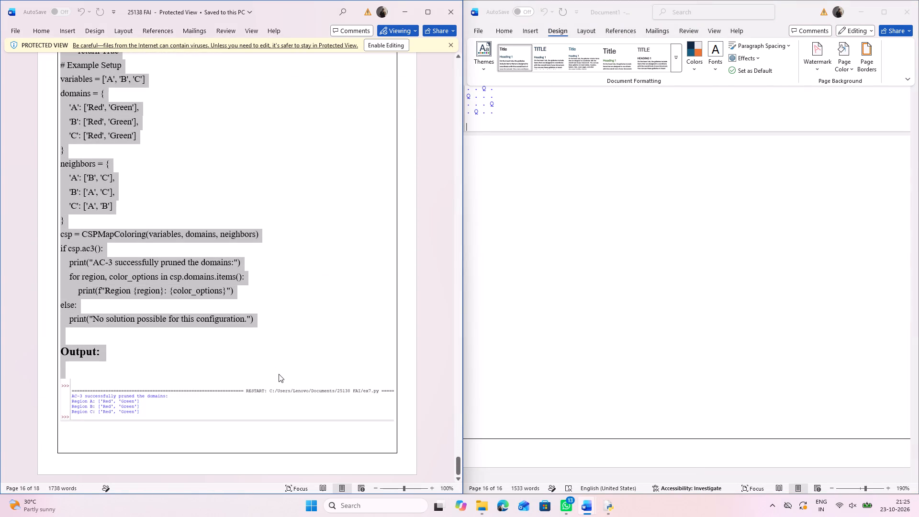
pyautogui.moveTo(279, 374); pyautogui.dragTo(277, 359)
pyautogui.hotkey('ctrl', 'c')
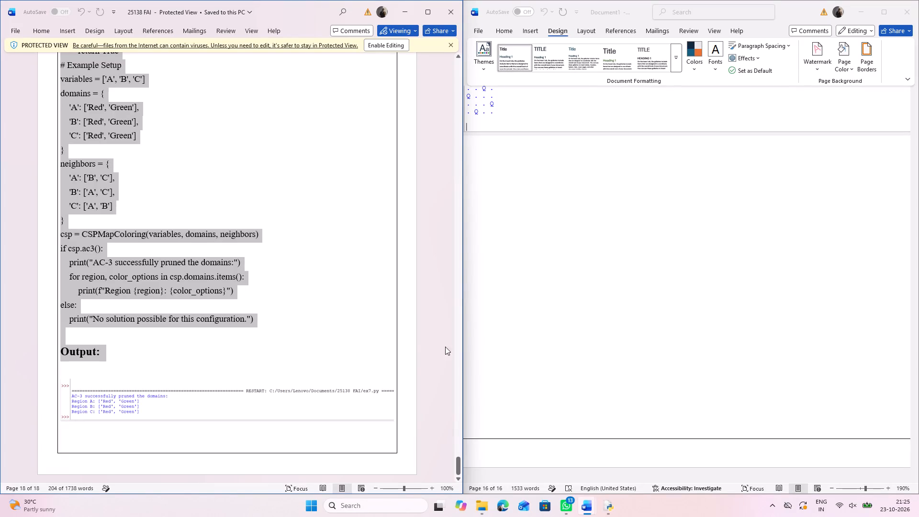
# Add blank lines below the Experiment 6 output image down to a new page and paste the Experiment 7 text there.
pyautogui.scroll(-2, 684, 268)
pyautogui.click(684, 268)
pyautogui.hscroll(1, 569, 214)
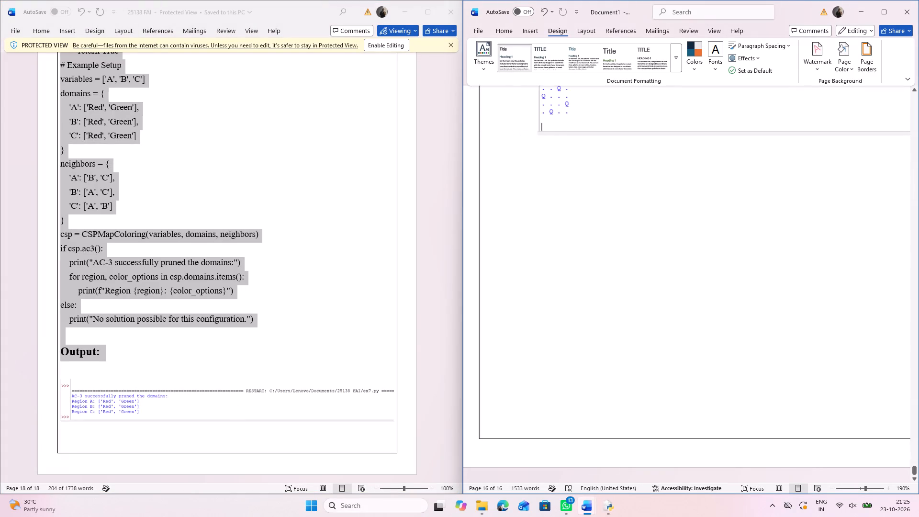
pyautogui.click(575, 187)
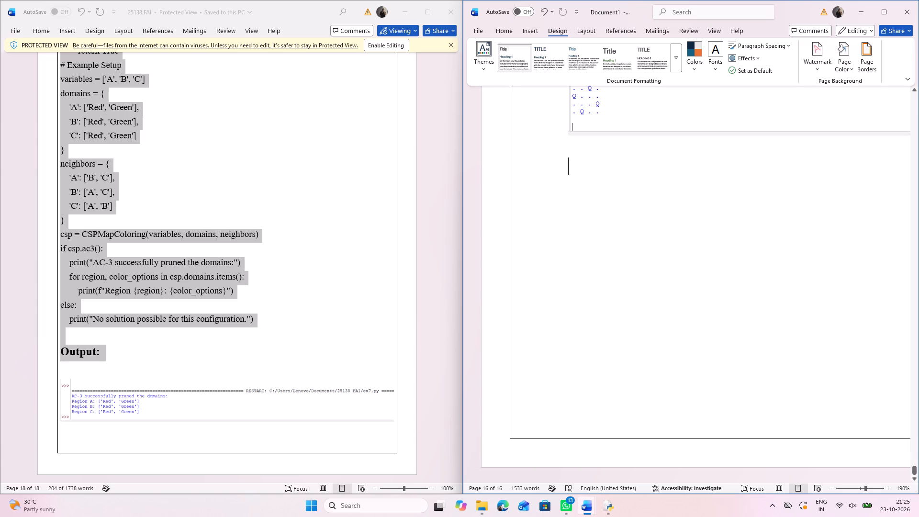
pyautogui.press('Return')
pyautogui.press('Return')
pyautogui.press('Return')
pyautogui.press('Return')
pyautogui.press('Return')
pyautogui.press('Return')
pyautogui.press('Return')
pyautogui.press('Return')
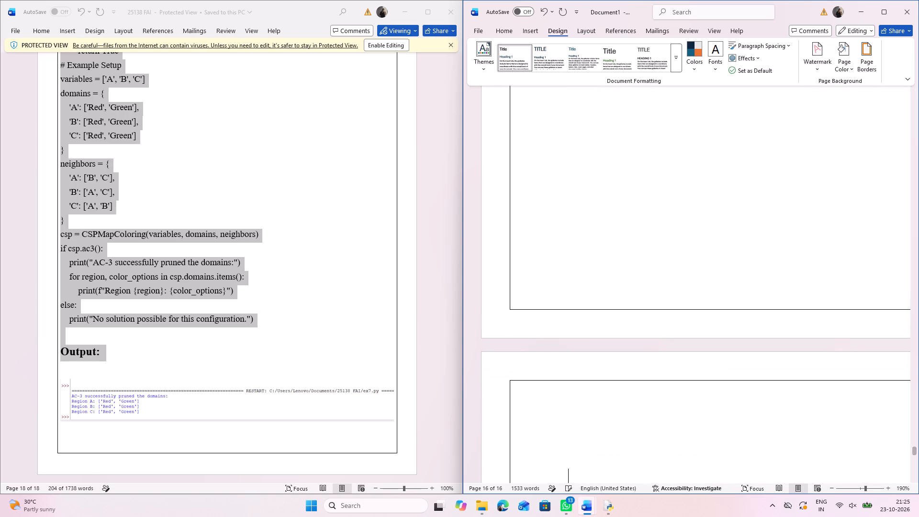
pyautogui.press('BackSpace')
pyautogui.press('BackSpace')
pyautogui.press('Return')
pyautogui.hotkey('ctrl', 'v')
# Set the pasted Experiment 7 text, from the title to the last code line above Output, to non-bold Times New Roman.
pyautogui.scroll(2, 591, 232)
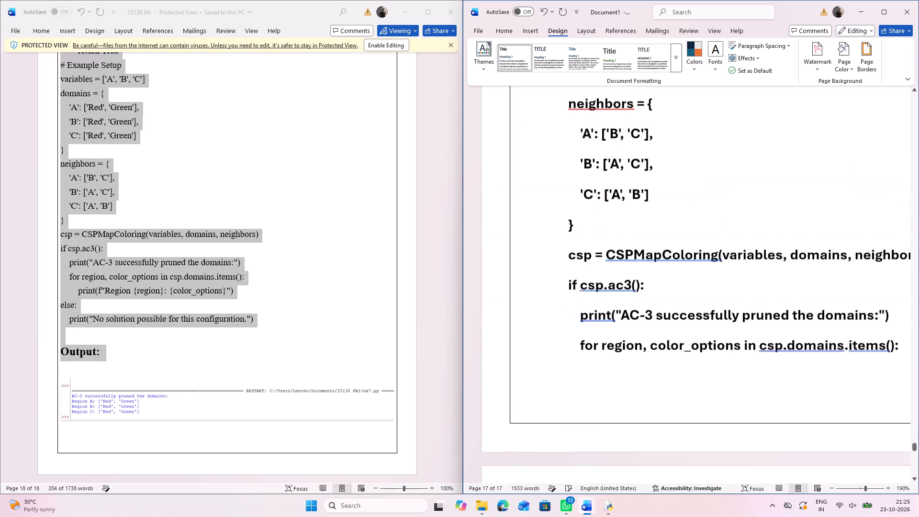
pyautogui.scroll(2, 591, 232)
pyautogui.scroll(1, 577, 135)
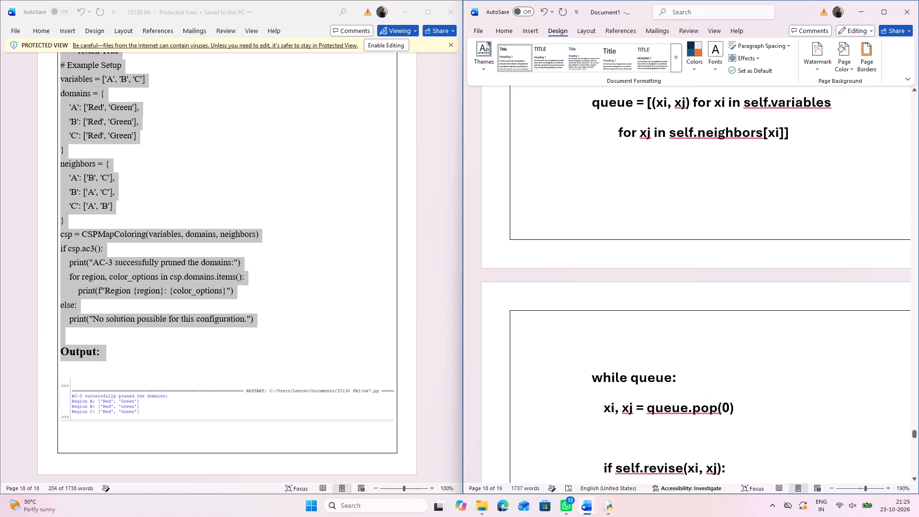
pyautogui.scroll(4, 577, 135)
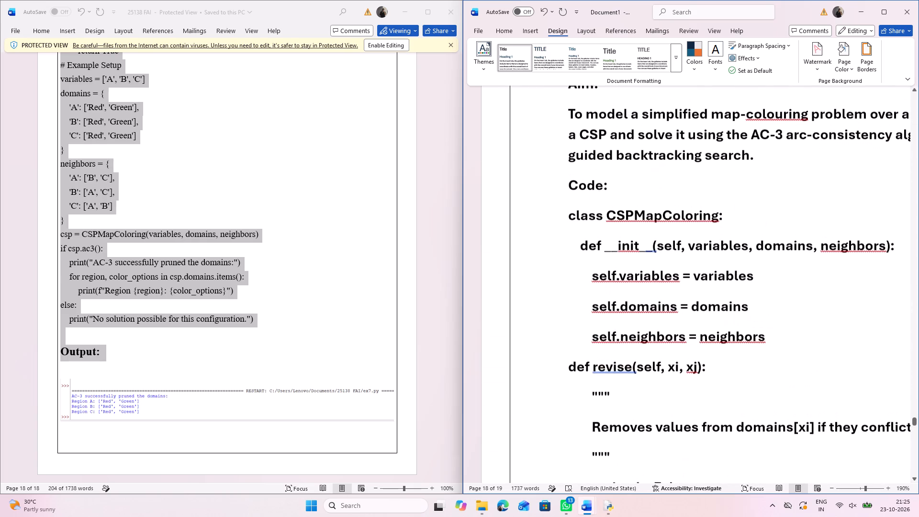
pyautogui.scroll(1, 576, 194)
pyautogui.moveTo(569, 216); pyautogui.dragTo(690, 493)
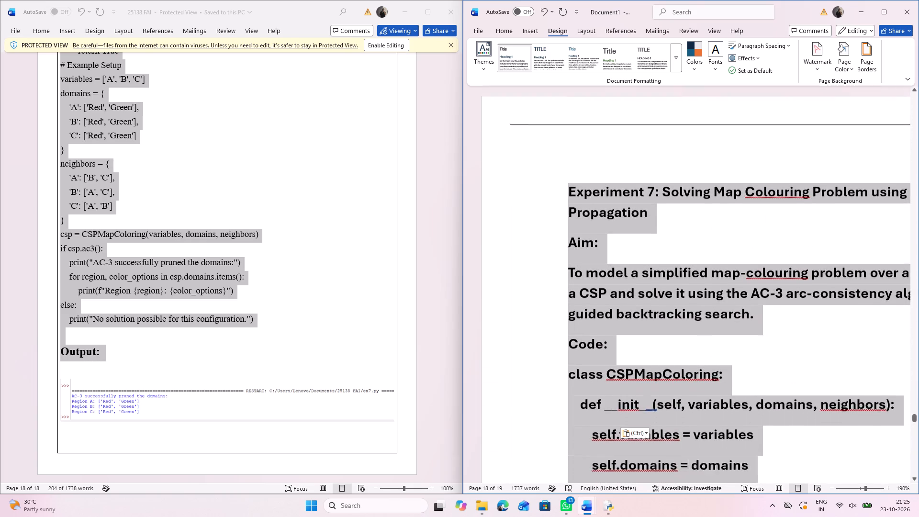
pyautogui.moveTo(690, 493); pyautogui.dragTo(731, 514)
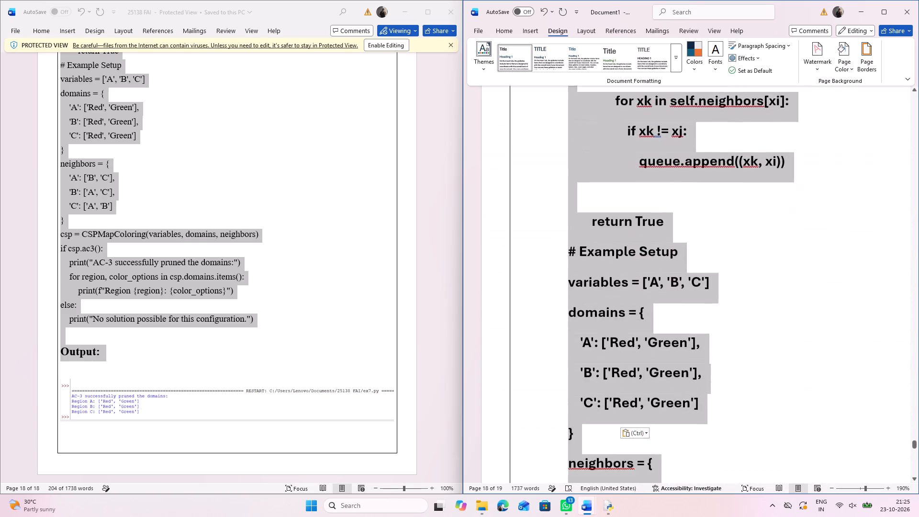
pyautogui.moveTo(731, 514); pyautogui.dragTo(677, 110)
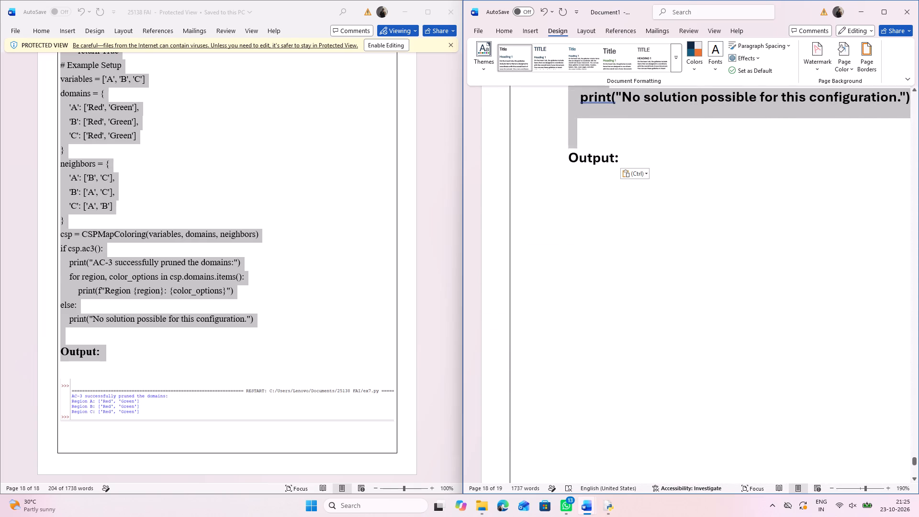
pyautogui.moveTo(677, 110); pyautogui.dragTo(902, 102)
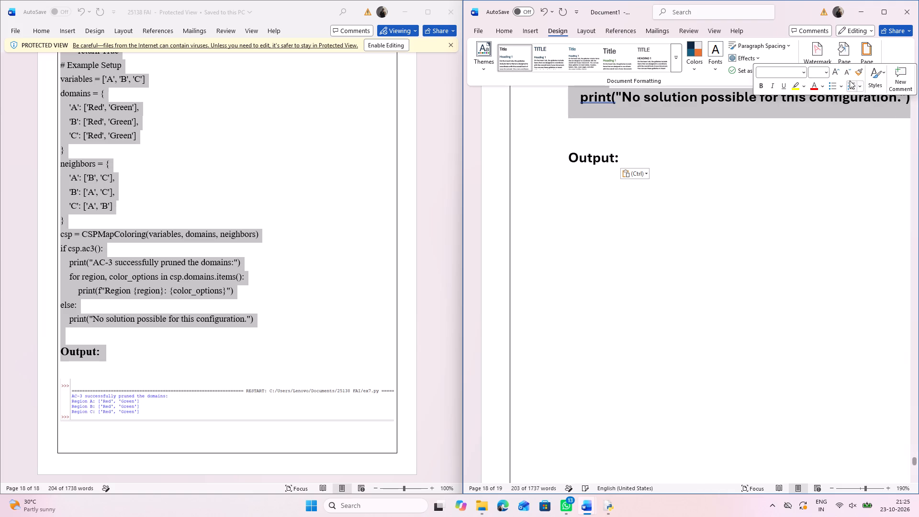
pyautogui.click(802, 71)
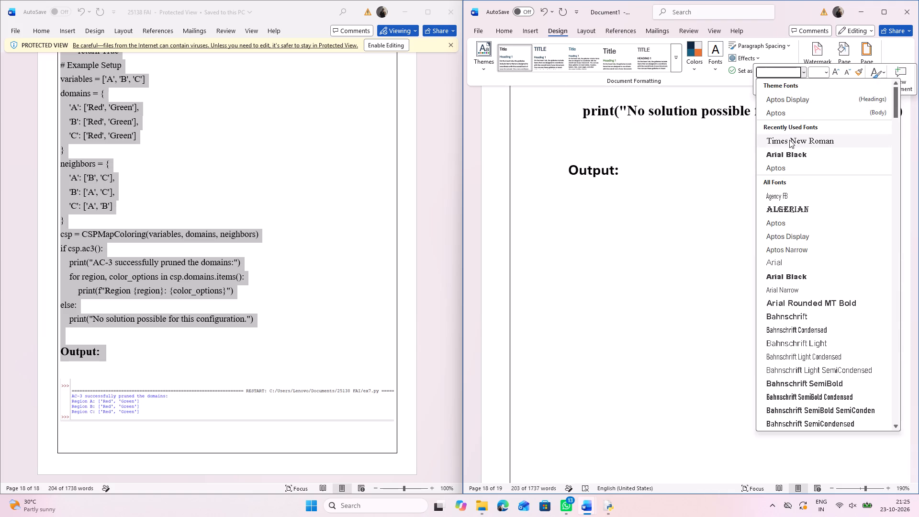
pyautogui.click(789, 140)
pyautogui.click(760, 84)
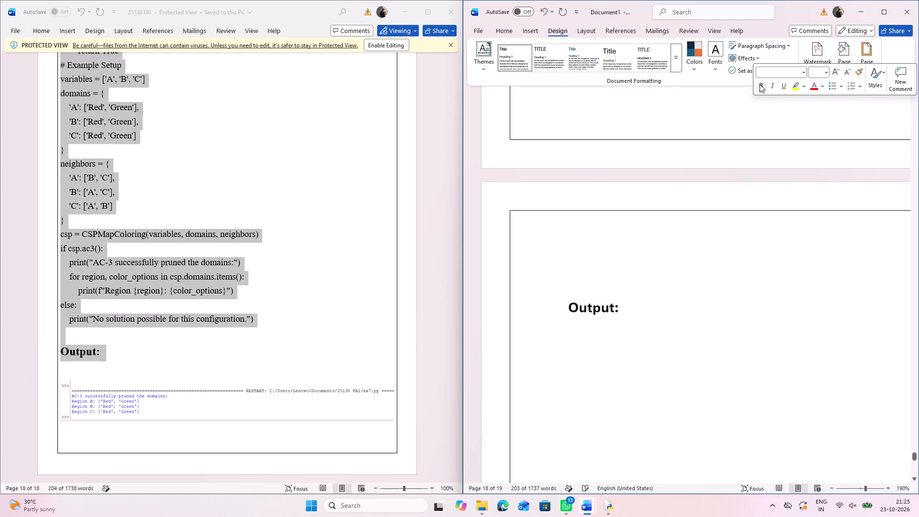
# Delete the blank line above the Experiment 7 Output heading along with the closing parenthesis of the last print line.
pyautogui.click(578, 342)
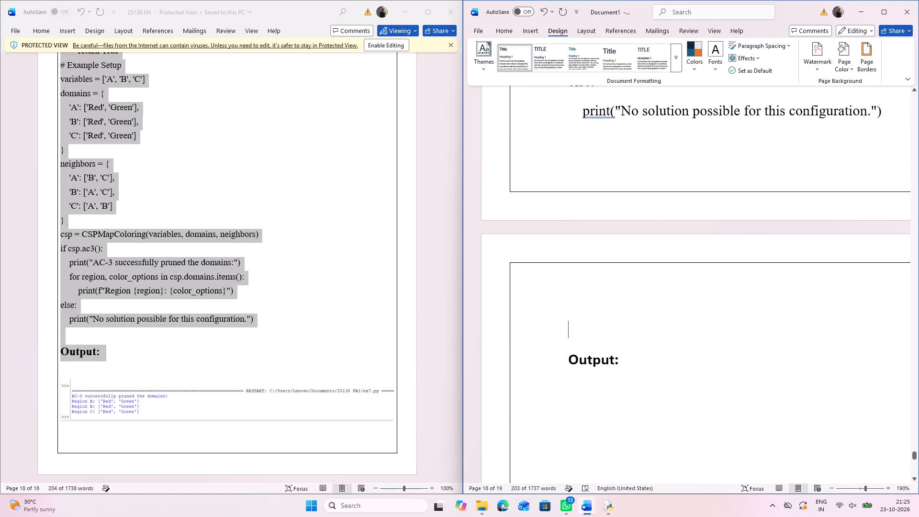
pyautogui.press('BackSpace')
pyautogui.press('BackSpace')
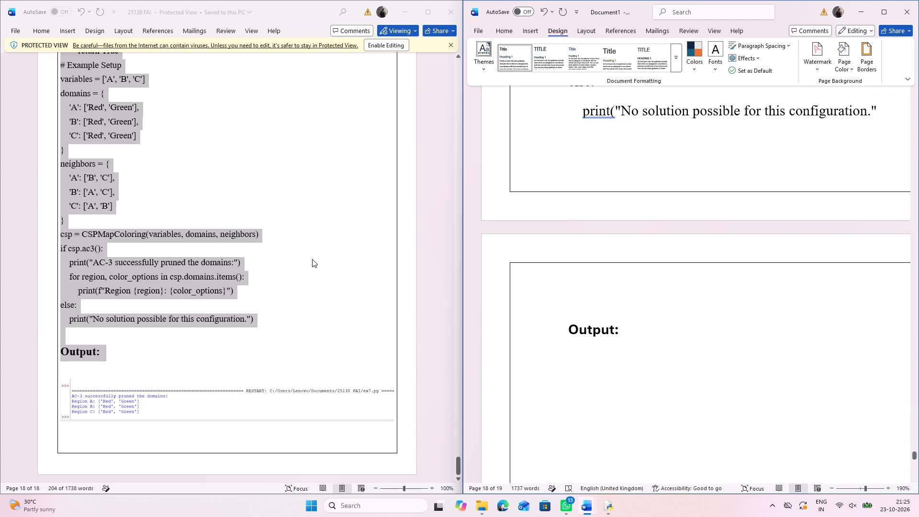
# Copy the Experiment 7 code, from class CSPMapColoring to the last print line, from the original manual into a new IDLE file.
pyautogui.scroll(3, 143, 185)
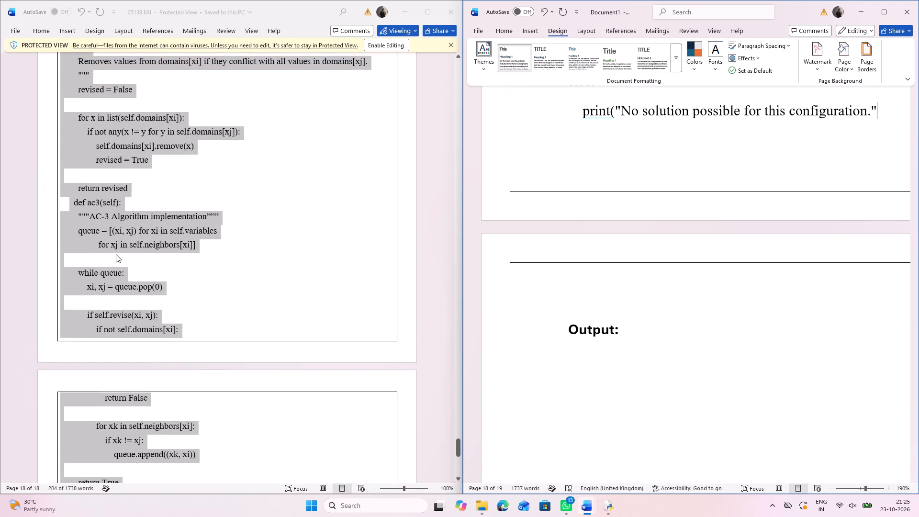
pyautogui.scroll(2, 116, 254)
pyautogui.scroll(-1, 64, 405)
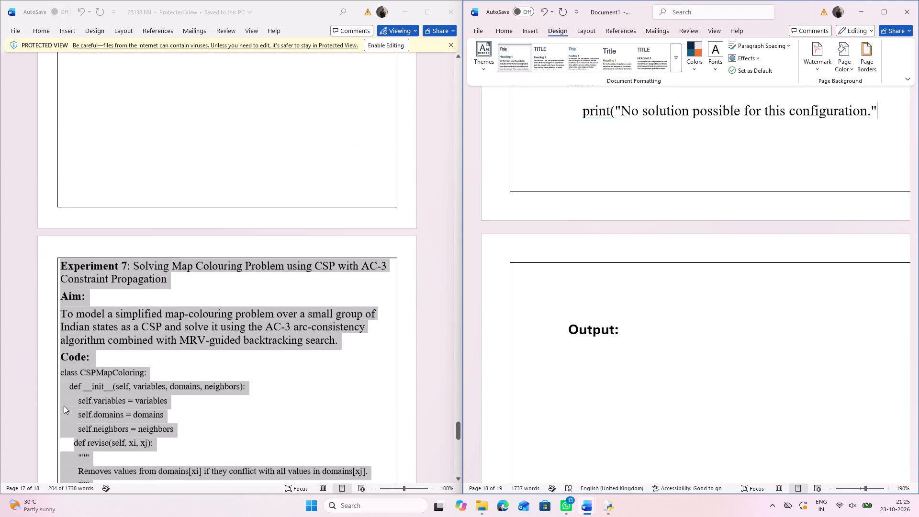
pyautogui.click(57, 352)
pyautogui.moveTo(57, 352); pyautogui.dragTo(205, 481)
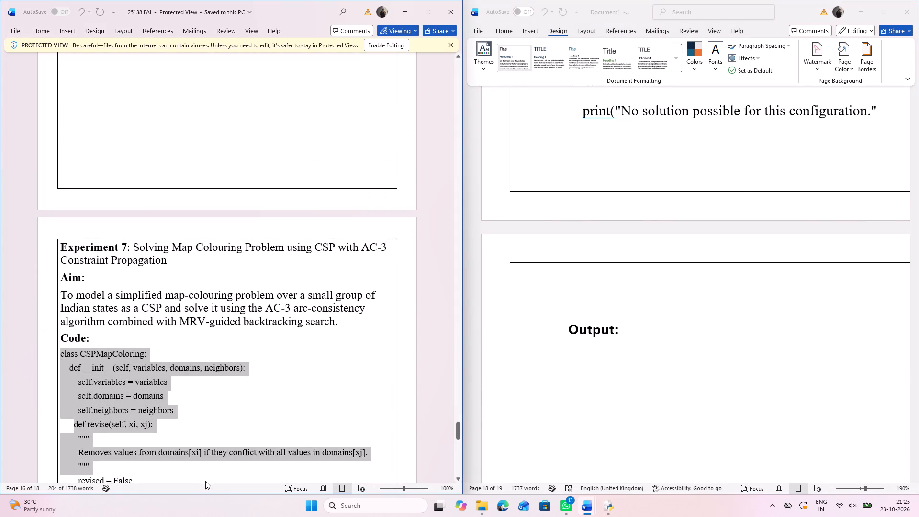
pyautogui.moveTo(205, 481); pyautogui.dragTo(251, 399)
pyautogui.scroll(1, 215, 516)
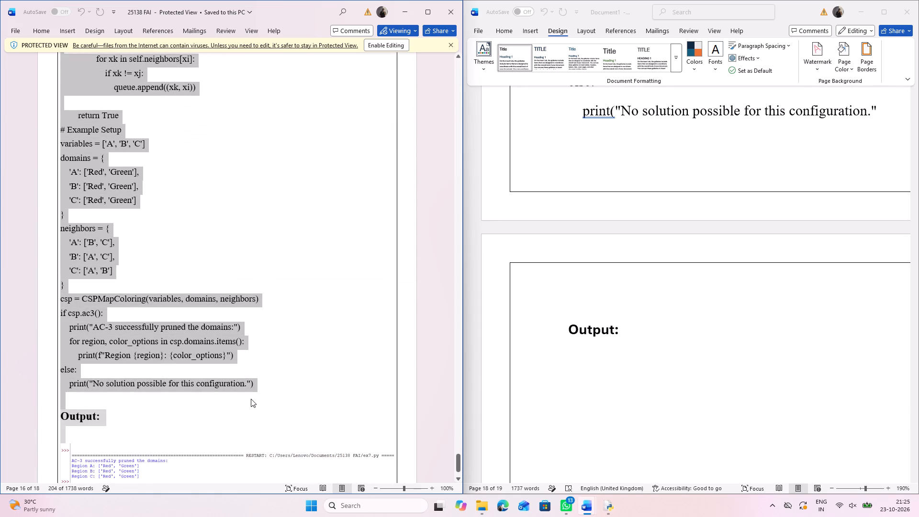
pyautogui.moveTo(251, 399); pyautogui.dragTo(252, 399)
pyautogui.hotkey('ctrl', 'c')
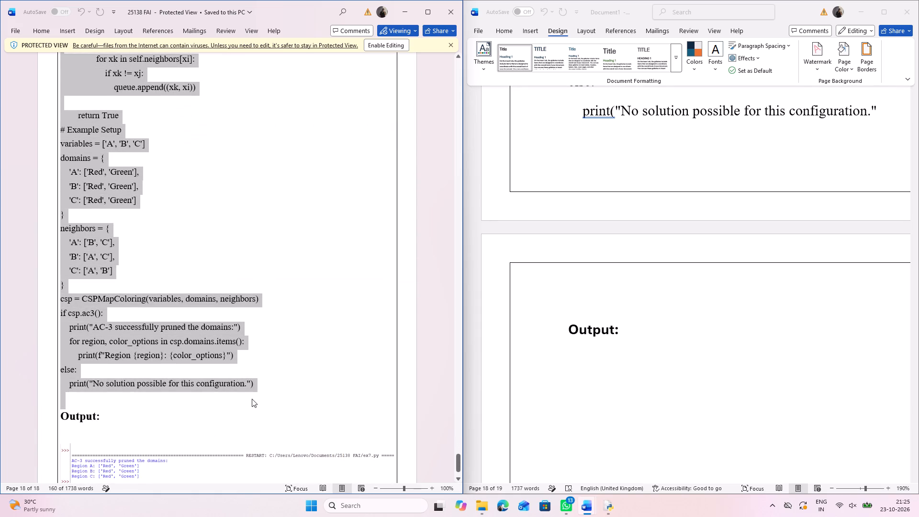
pyautogui.click(603, 500)
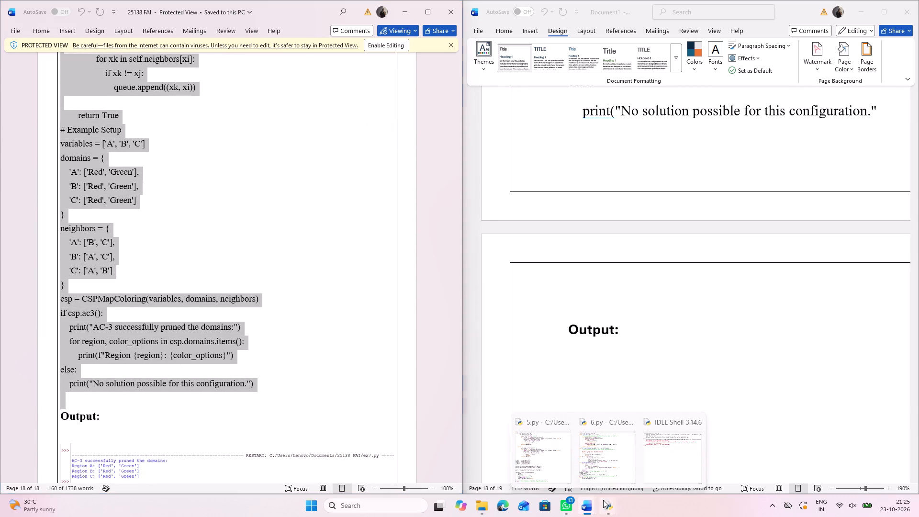
pyautogui.click(650, 452)
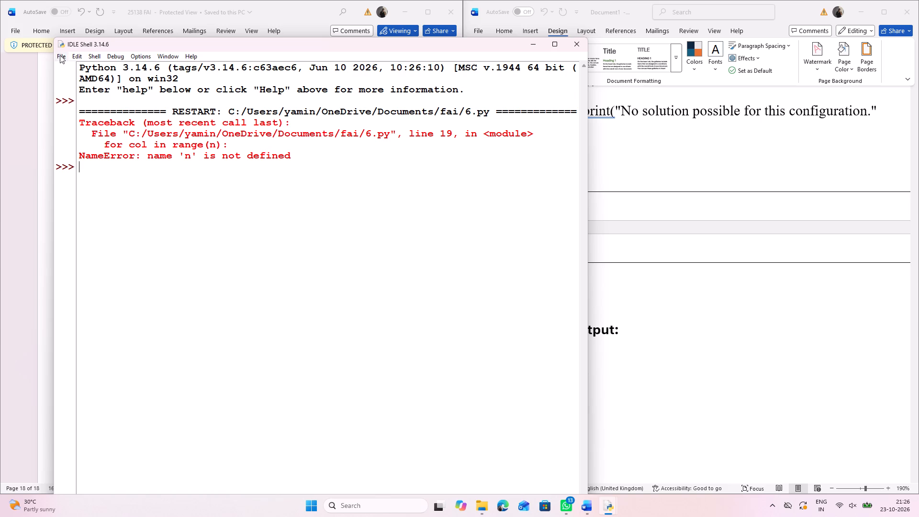
pyautogui.click(60, 55)
pyautogui.click(67, 66)
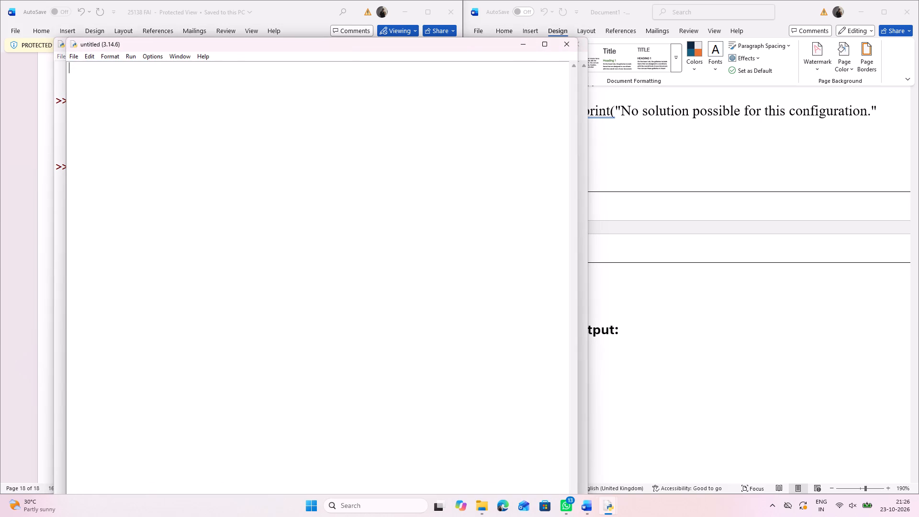
pyautogui.hotkey('ctrl', 'v')
# Run the new Experiment 7 script, saving it as 7 in the fai folder under Documents.
pyautogui.click(127, 56)
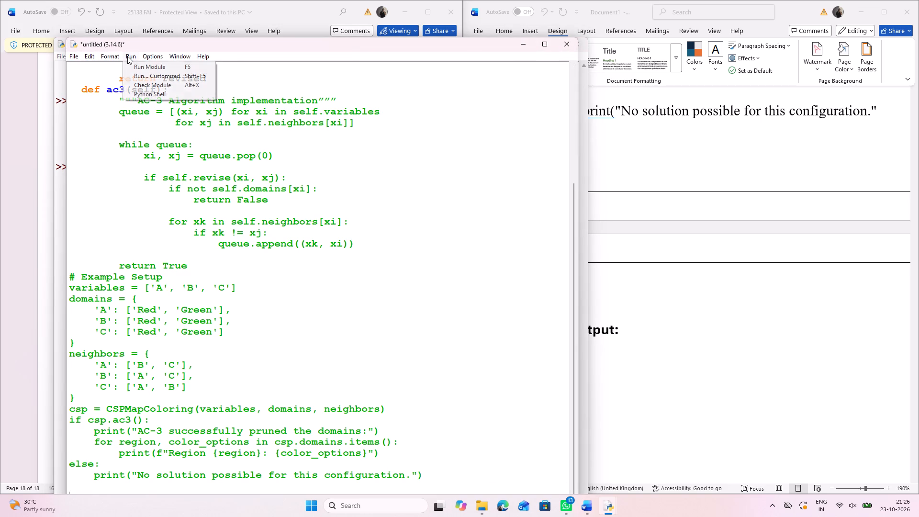
pyautogui.click(133, 64)
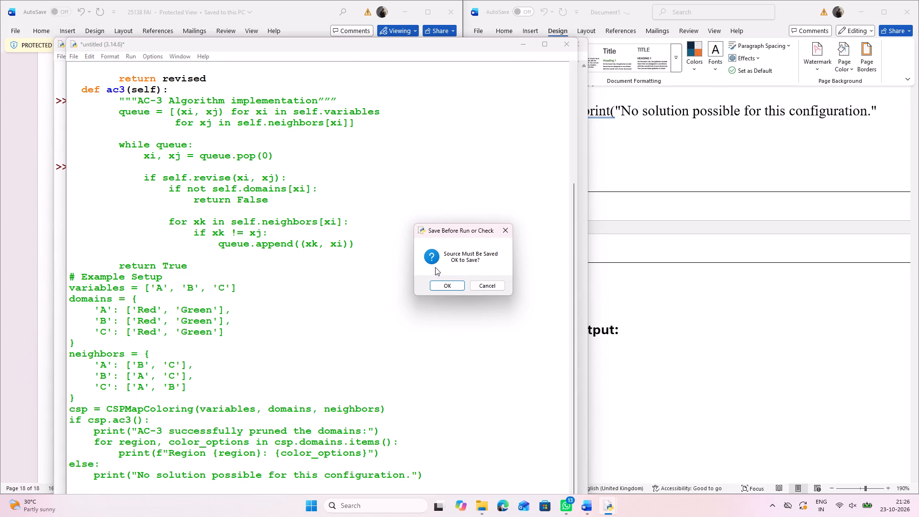
pyautogui.click(441, 281)
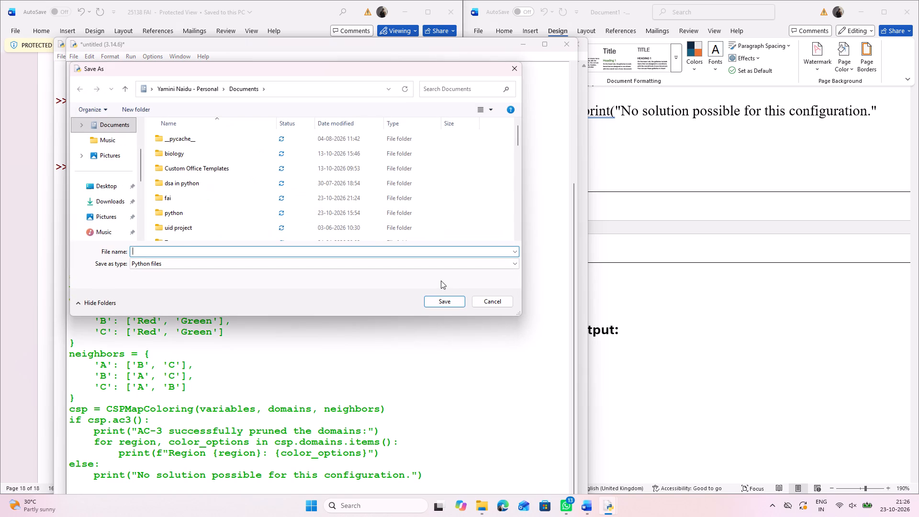
pyautogui.doubleClick(196, 202)
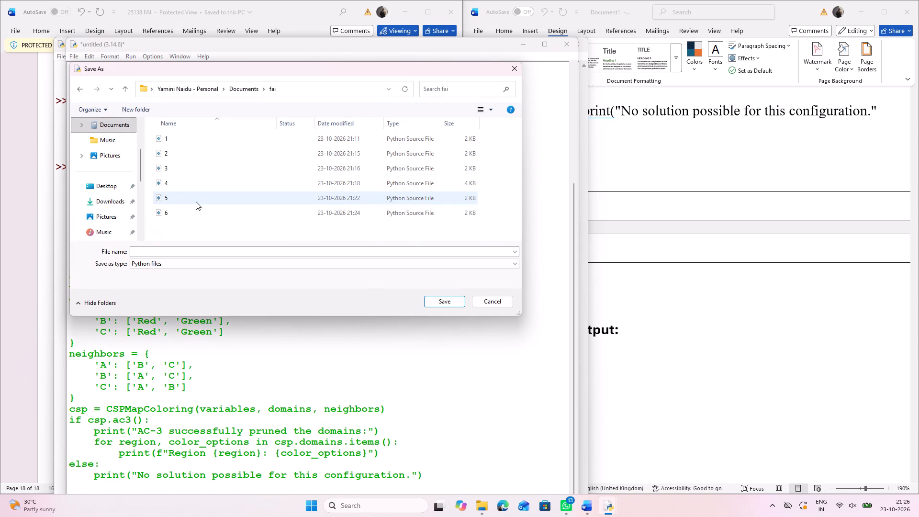
pyautogui.press('7')
pyautogui.press('Return')
pyautogui.click(162, 256)
pyautogui.press('7')
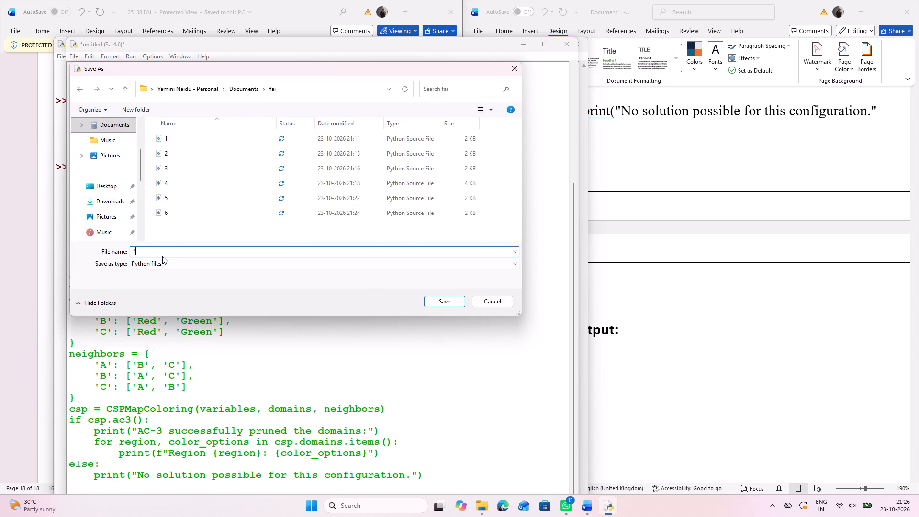
pyautogui.press('Return')
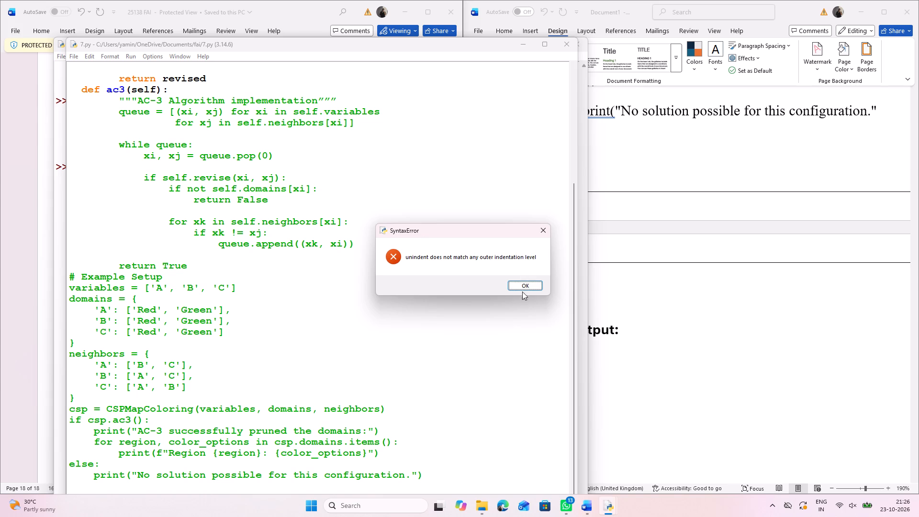
pyautogui.click(523, 288)
pyautogui.scroll(4, 261, 212)
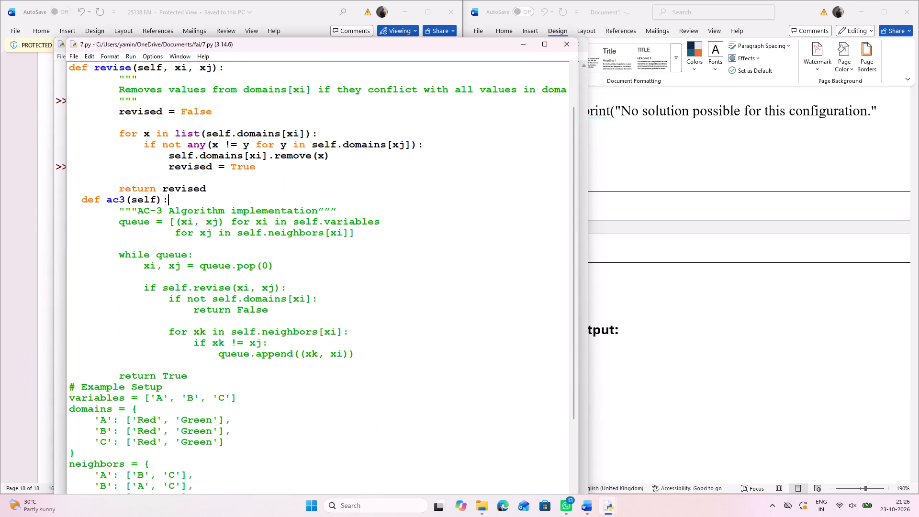
# Copy the Experiment 7 output image from the original manual and paste it below the Output heading in the new document.
pyautogui.scroll(2, 261, 212)
pyautogui.click(663, 141)
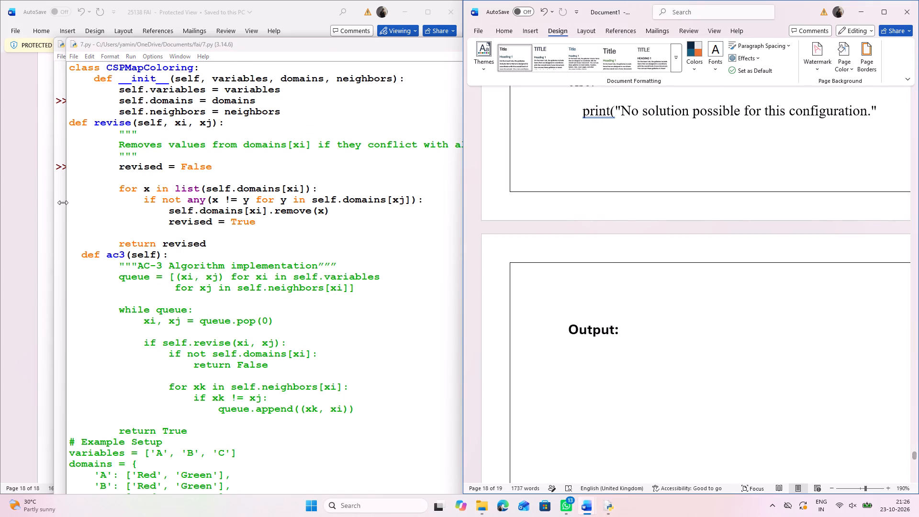
pyautogui.click(27, 206)
pyautogui.scroll(-1, 176, 316)
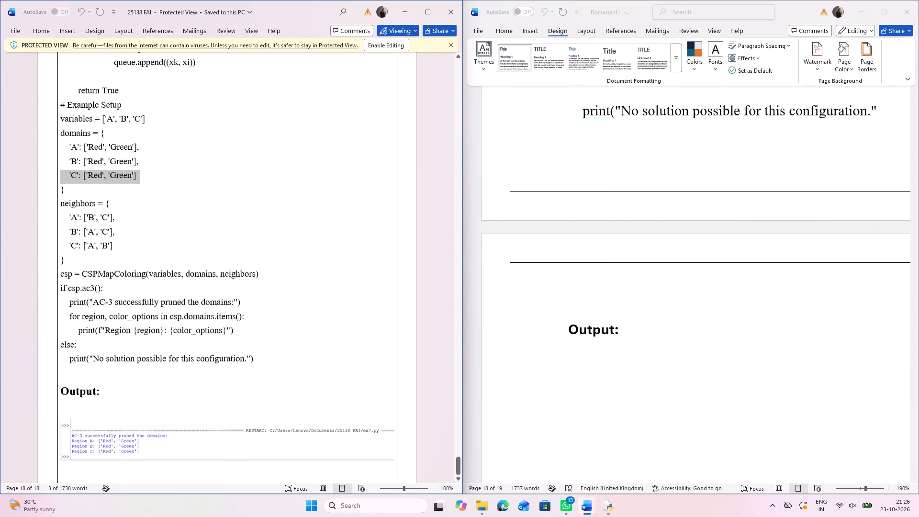
pyautogui.click(173, 371)
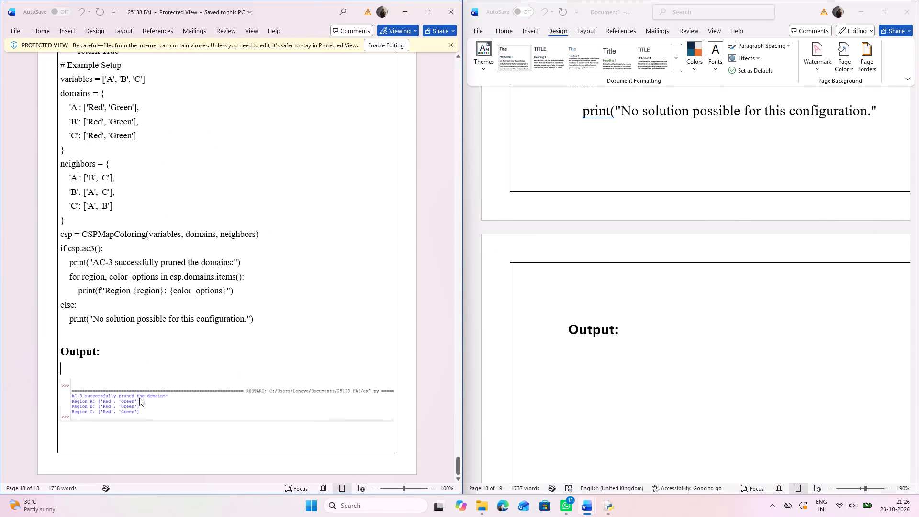
pyautogui.moveTo(62, 379); pyautogui.dragTo(78, 373)
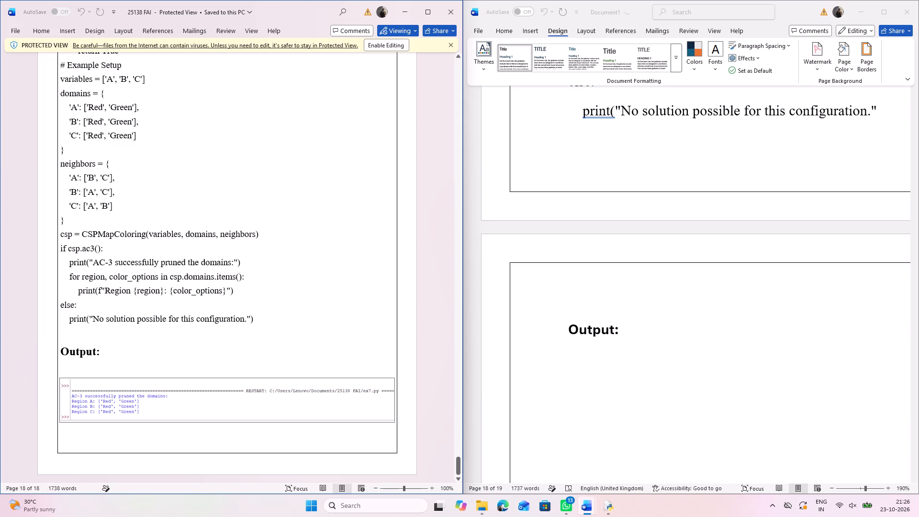
pyautogui.moveTo(78, 373); pyautogui.dragTo(71, 368)
pyautogui.click(71, 368)
pyautogui.moveTo(71, 368); pyautogui.dragTo(253, 442)
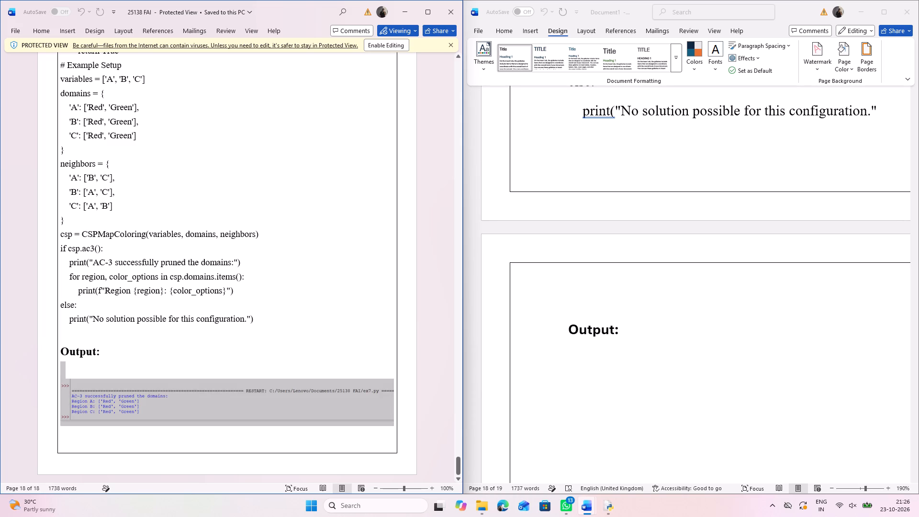
pyautogui.hotkey('ctrl', 'c')
pyautogui.click(642, 334)
pyautogui.click(642, 334)
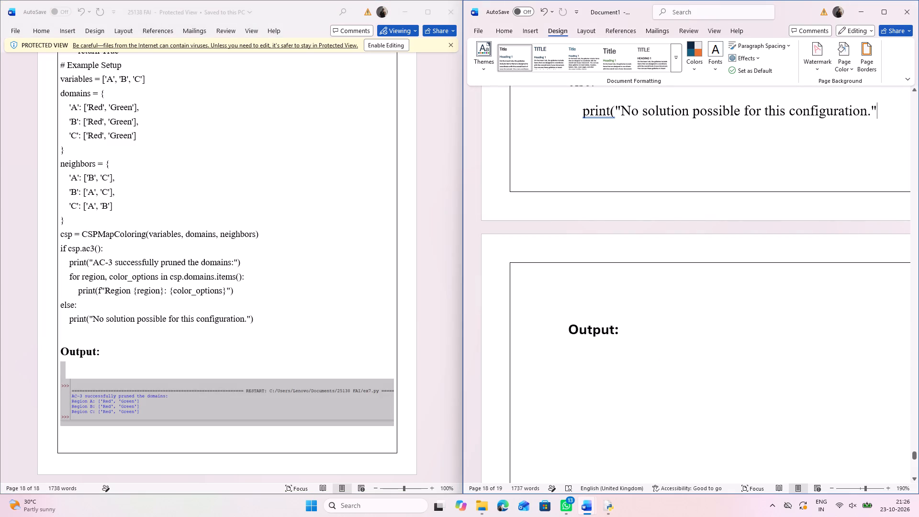
pyautogui.press('Return')
pyautogui.hotkey('ctrl', 'v')
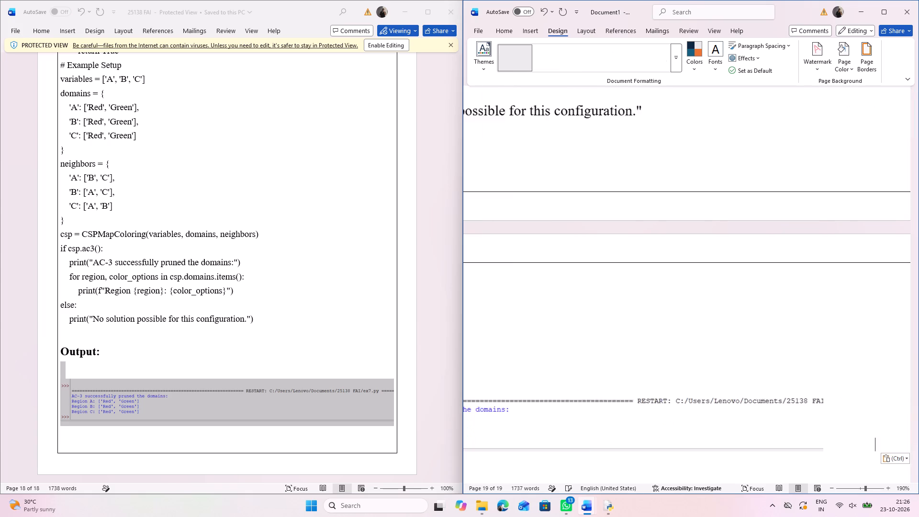
# Crop the top of the pasted Experiment 7 output image to cut off the RESTART path line.
pyautogui.hscroll(1, 619, 450)
pyautogui.click(628, 417)
pyautogui.rightClick(628, 417)
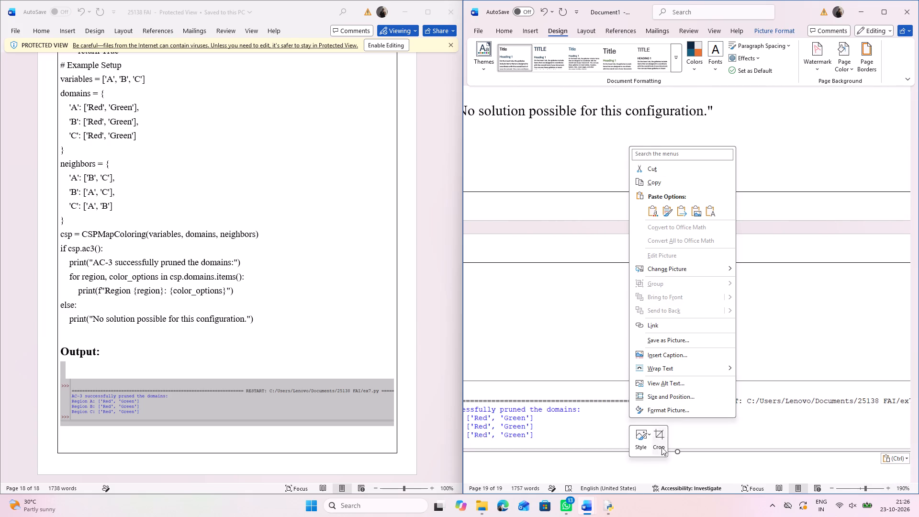
pyautogui.click(661, 438)
pyautogui.click(678, 379)
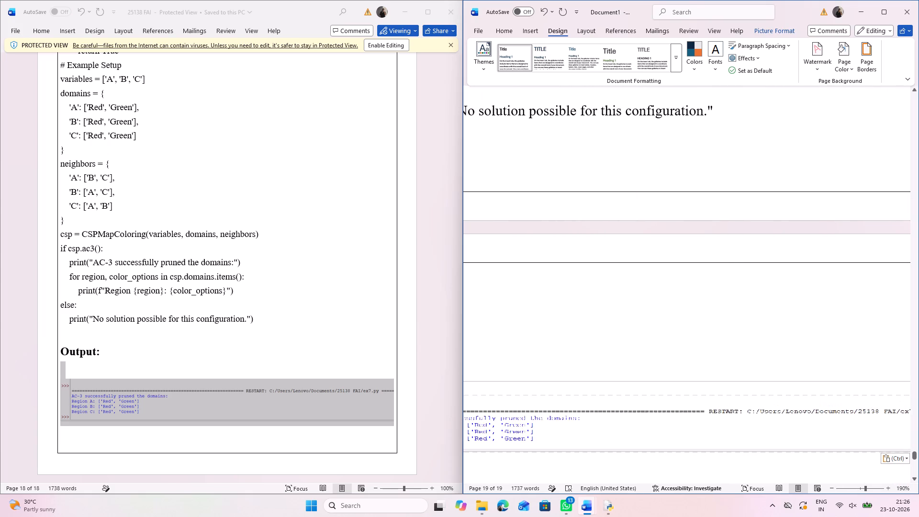
pyautogui.click(677, 379)
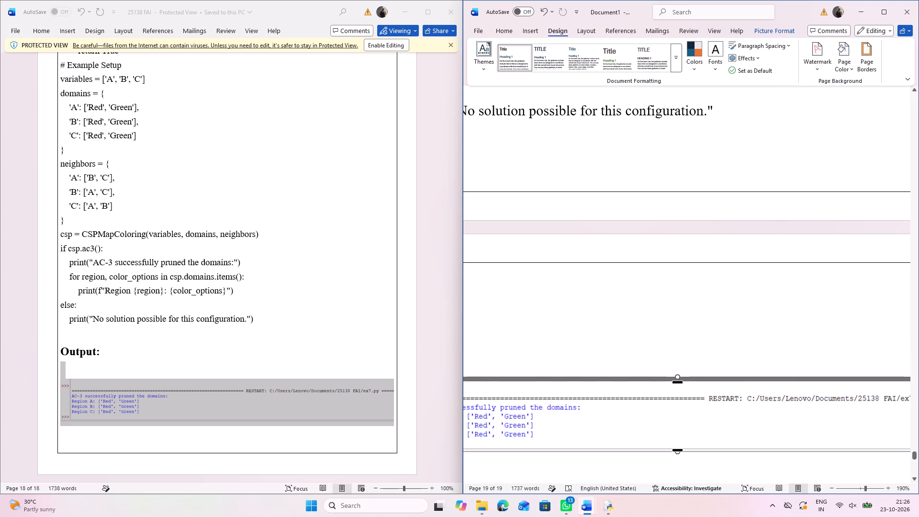
pyautogui.moveTo(677, 382); pyautogui.dragTo(677, 401)
pyautogui.click(629, 330)
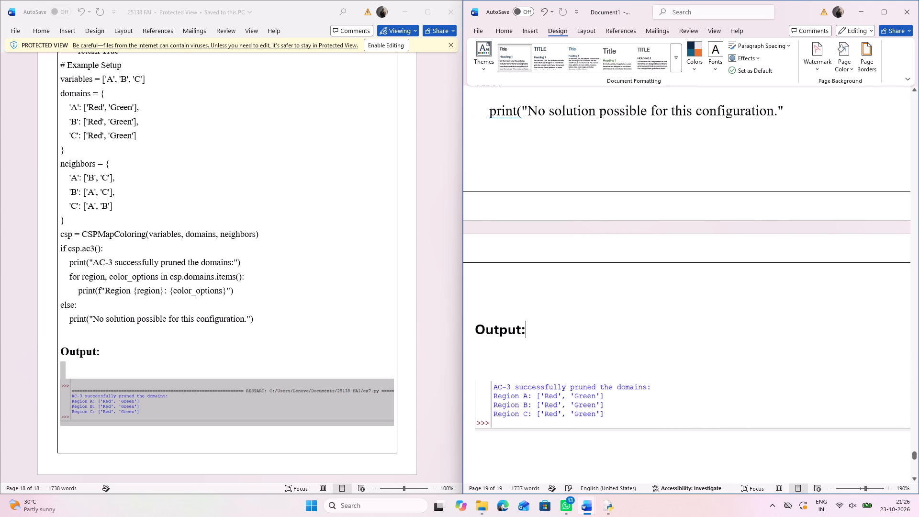
# Move the cropped Experiment 7 output image up so it sits directly beneath the Output heading.
pyautogui.moveTo(607, 409); pyautogui.dragTo(484, 360)
pyautogui.click(484, 360)
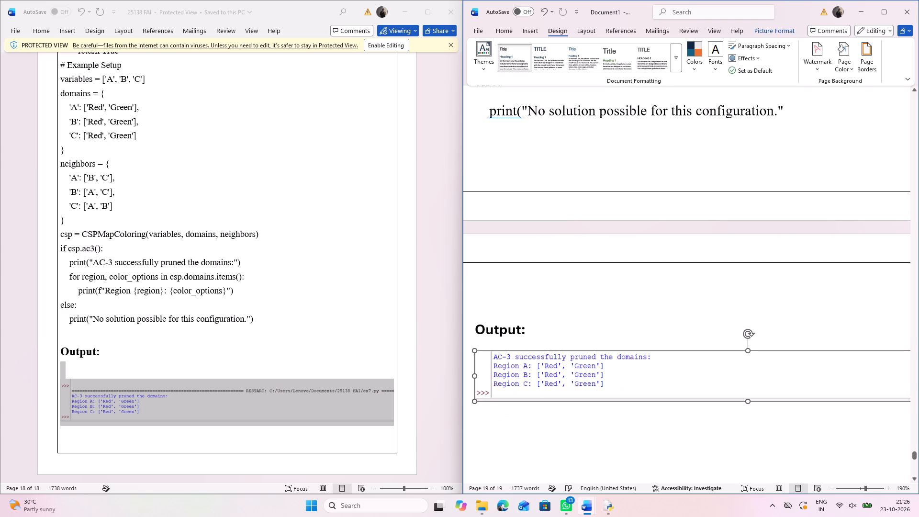
pyautogui.click(543, 314)
# Maximize the new document's window and replace the student's name in the Submitted by column of the cover page table.
pyautogui.scroll(5, 543, 314)
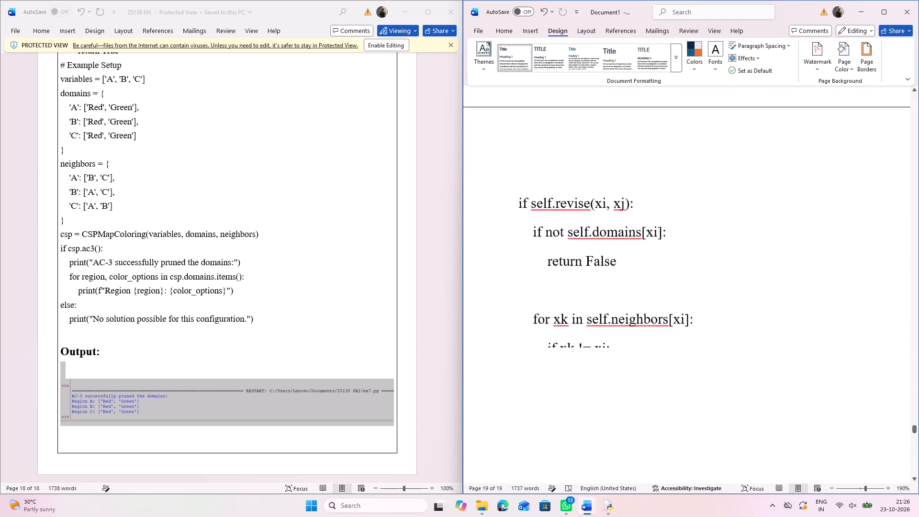
pyautogui.scroll(20, 543, 314)
pyautogui.scroll(5, 543, 314)
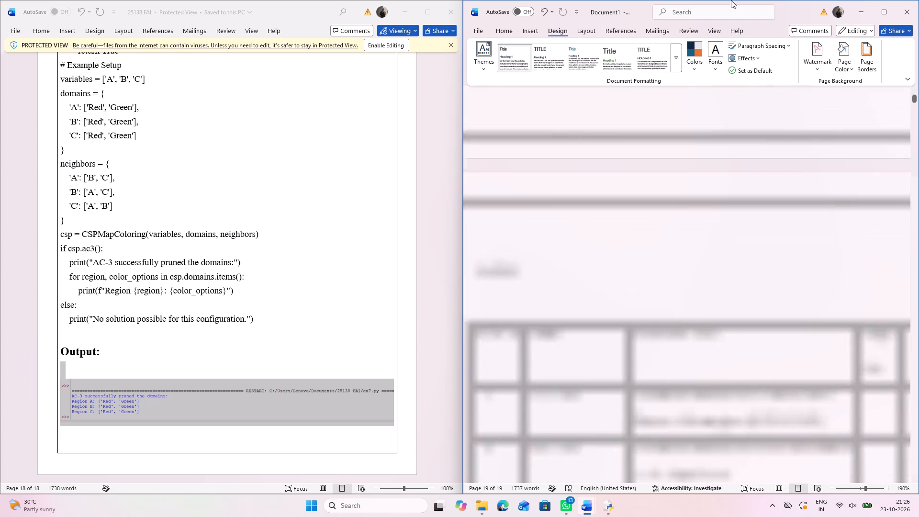
pyautogui.click(884, 17)
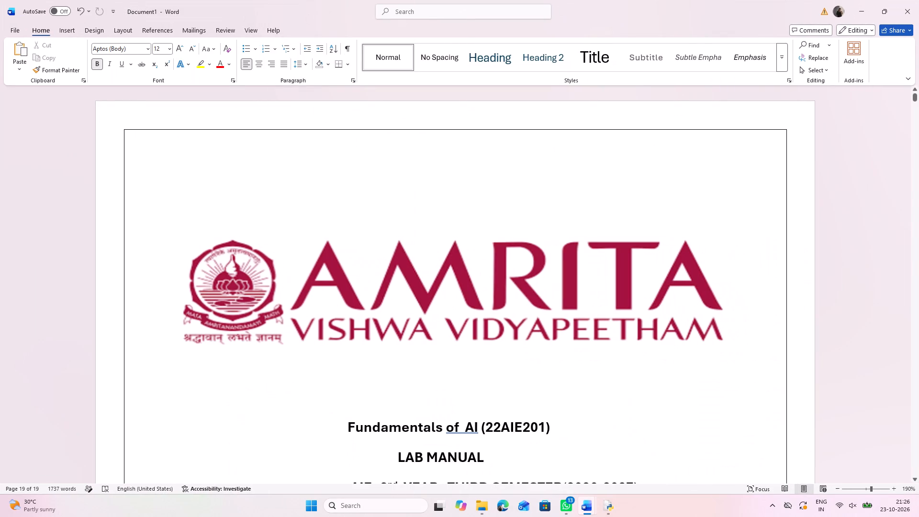
pyautogui.scroll(-2, 596, 287)
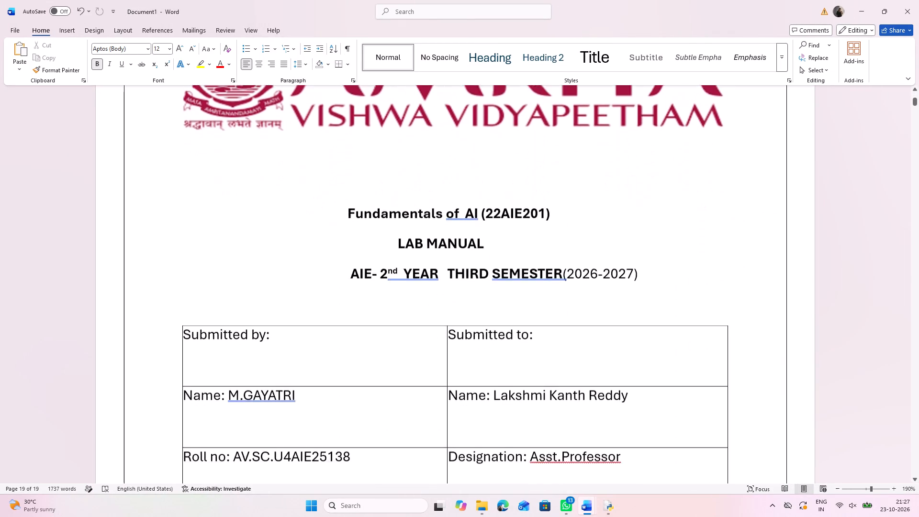
pyautogui.scroll(-1, 596, 287)
pyautogui.scroll(2, 596, 287)
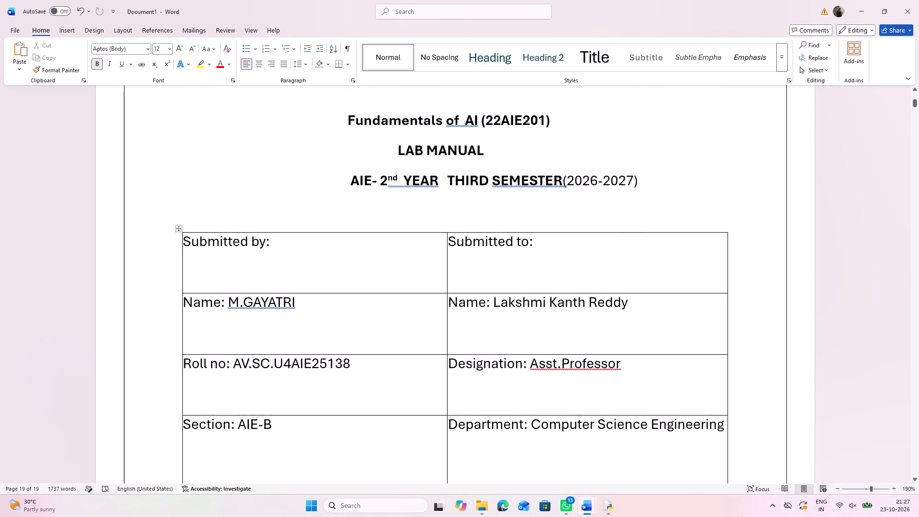
pyautogui.click(302, 304)
pyautogui.press('BackSpace')
pyautogui.press('BackSpace')
pyautogui.press('BackSpace')
pyautogui.press('BackSpace')
pyautogui.press('BackSpace')
pyautogui.press('BackSpace')
pyautogui.press('BackSpace')
pyautogui.press('BackSpace')
pyautogui.press('BackSpace')
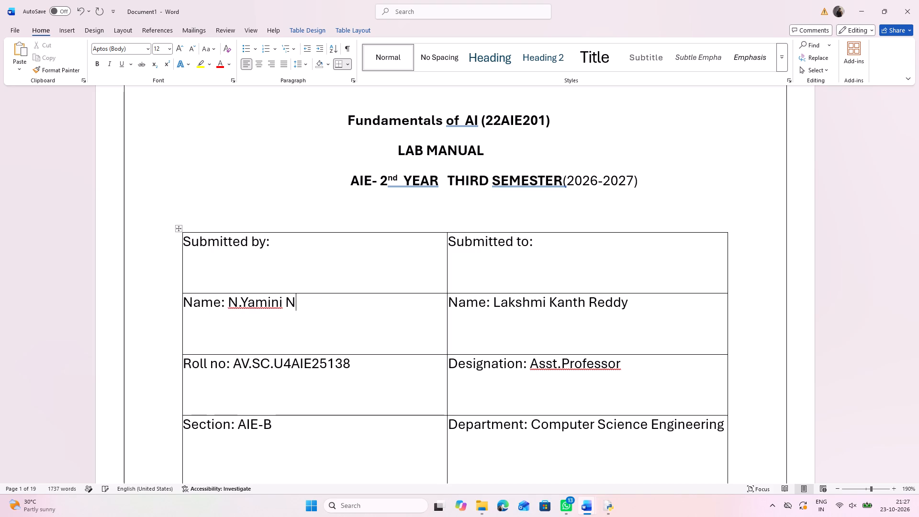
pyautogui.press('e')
# Replace the last three digits of the student's roll number in the cover page table.
pyautogui.click(366, 366)
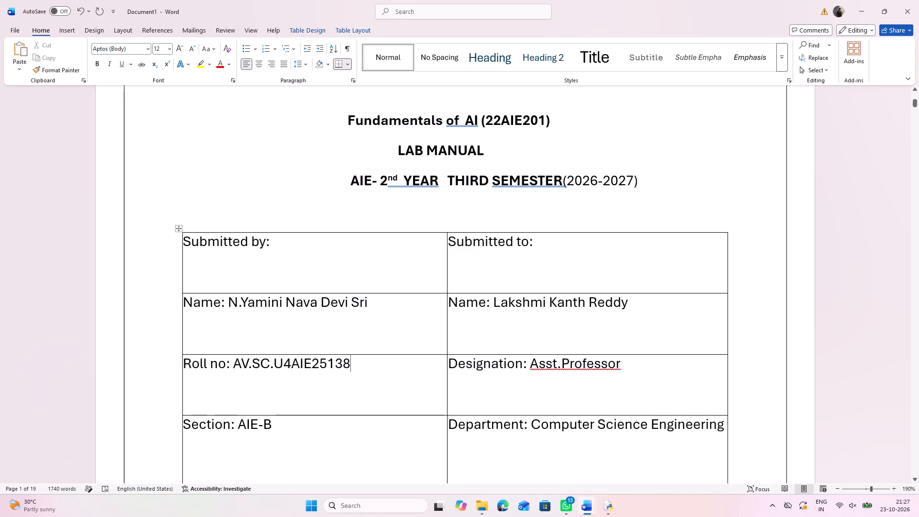
pyautogui.press('BackSpace')
pyautogui.press('BackSpace')
pyautogui.press('BackSpace')
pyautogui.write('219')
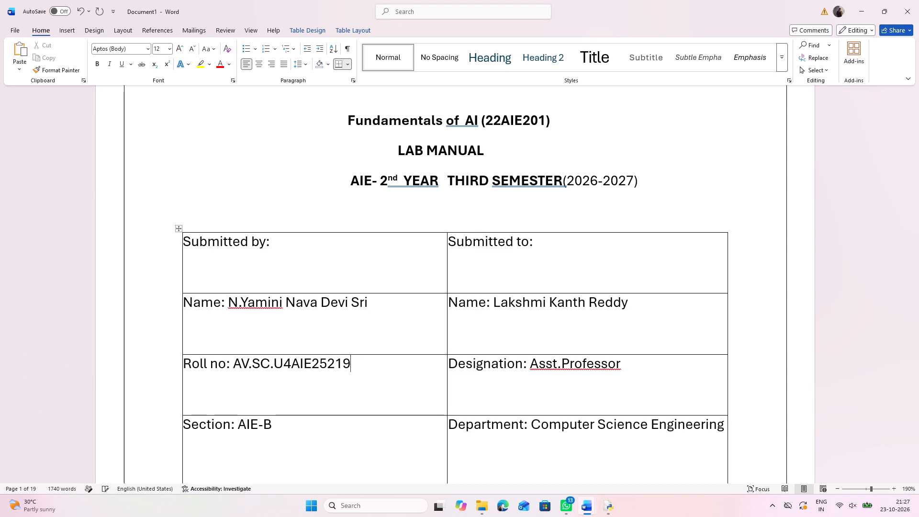
# Change the student's section in the cover page table to AIE-C.
pyautogui.click(282, 422)
pyautogui.press('BackSpace')
pyautogui.press('BackSpace')
pyautogui.press('BackSpace')
pyautogui.press('BackSpace')
pyautogui.press('BackSpace')
pyautogui.scroll(-3, 282, 422)
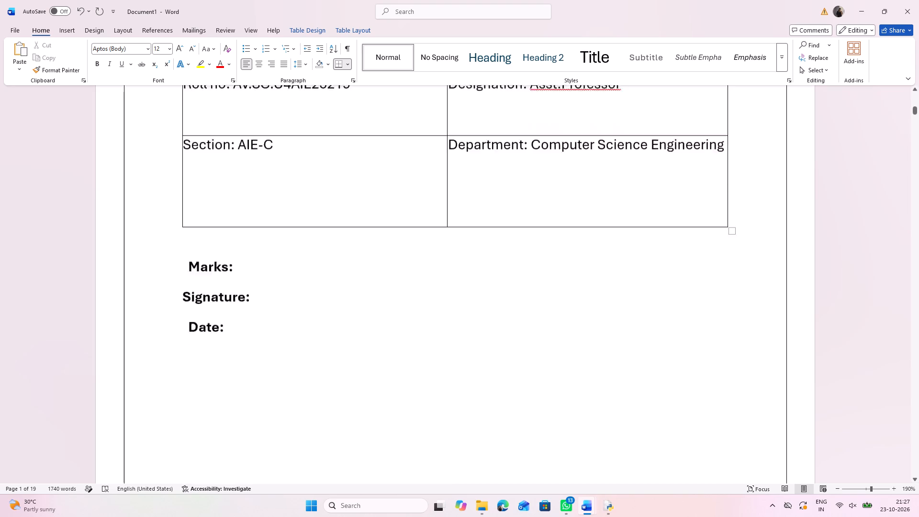
# Review the new manual's opening pages, from the cover page and exercise index through the start of Exercise 1.
pyautogui.scroll(-3, 282, 422)
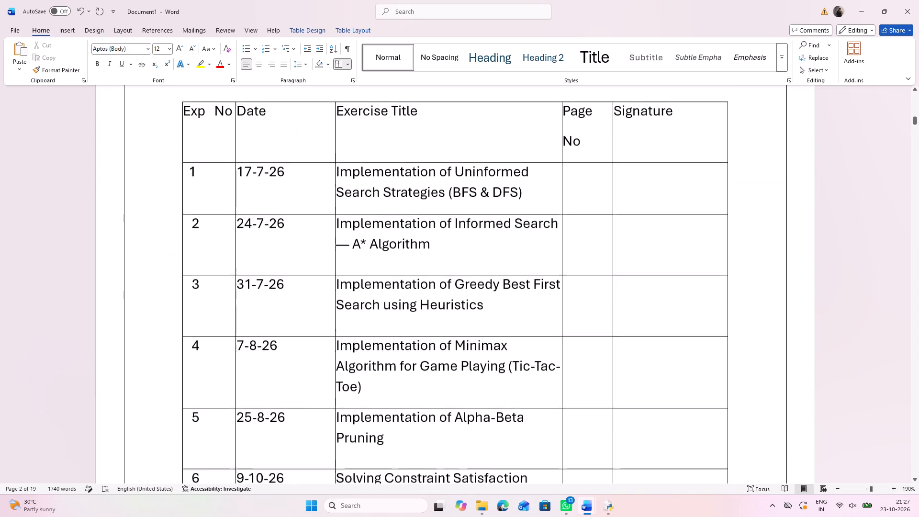
pyautogui.scroll(-4, 282, 422)
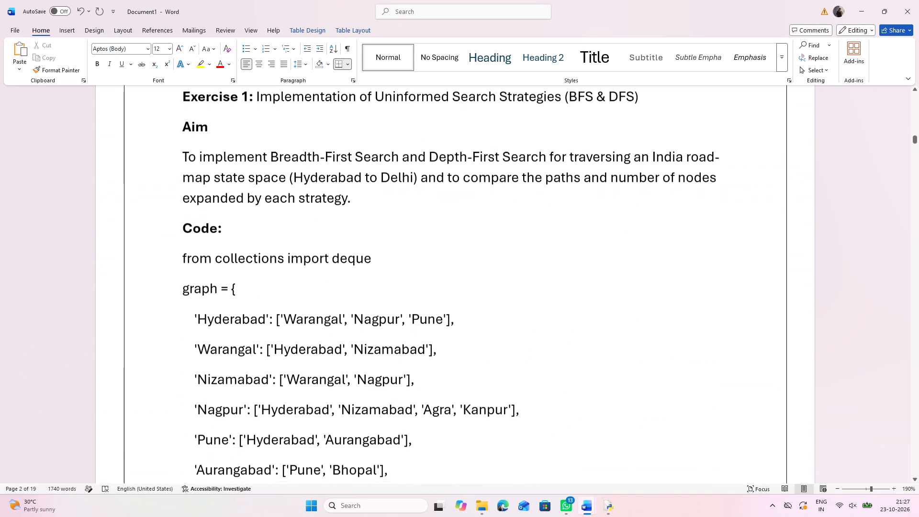
pyautogui.scroll(-1, 282, 422)
pyautogui.scroll(17, 282, 422)
pyautogui.scroll(-2, 264, 369)
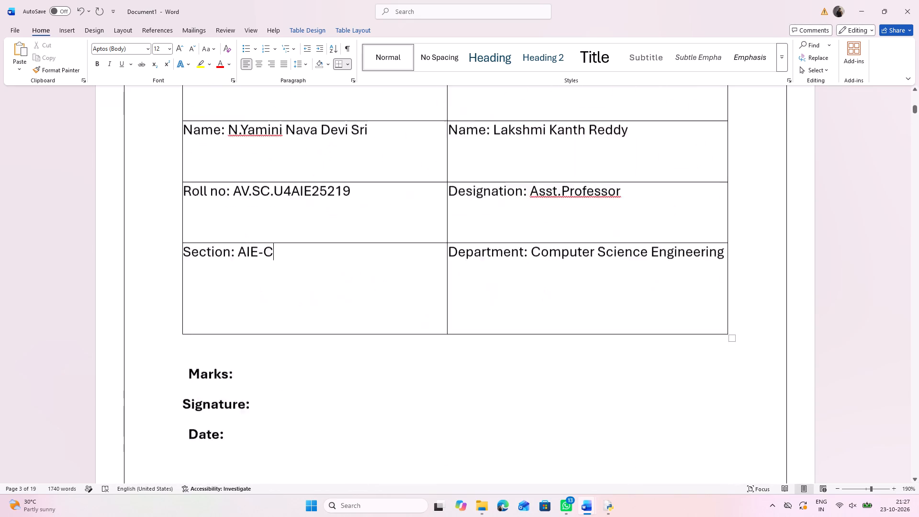
pyautogui.scroll(-2, 264, 369)
pyautogui.scroll(3, 264, 369)
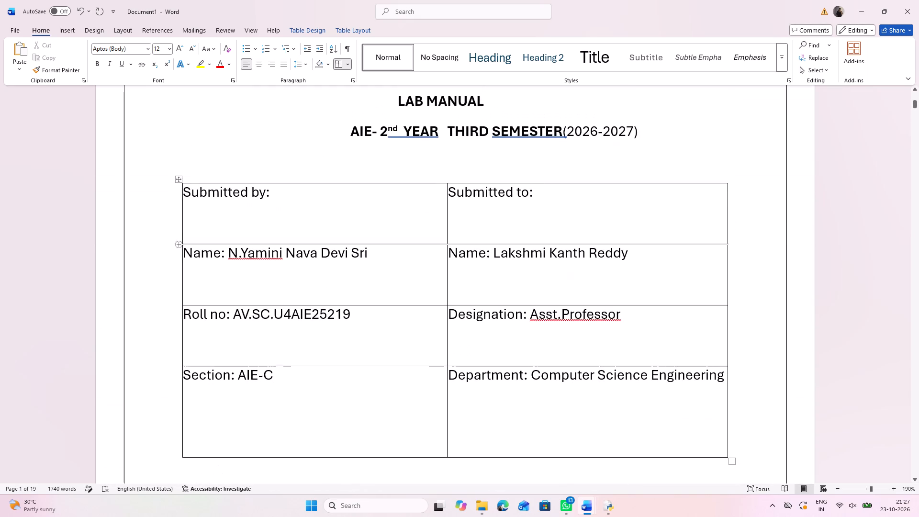
pyautogui.scroll(1, 291, 152)
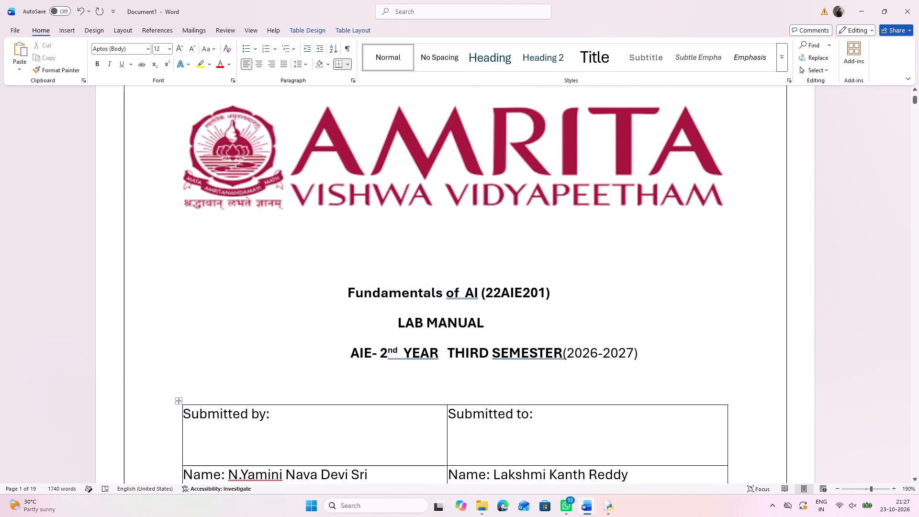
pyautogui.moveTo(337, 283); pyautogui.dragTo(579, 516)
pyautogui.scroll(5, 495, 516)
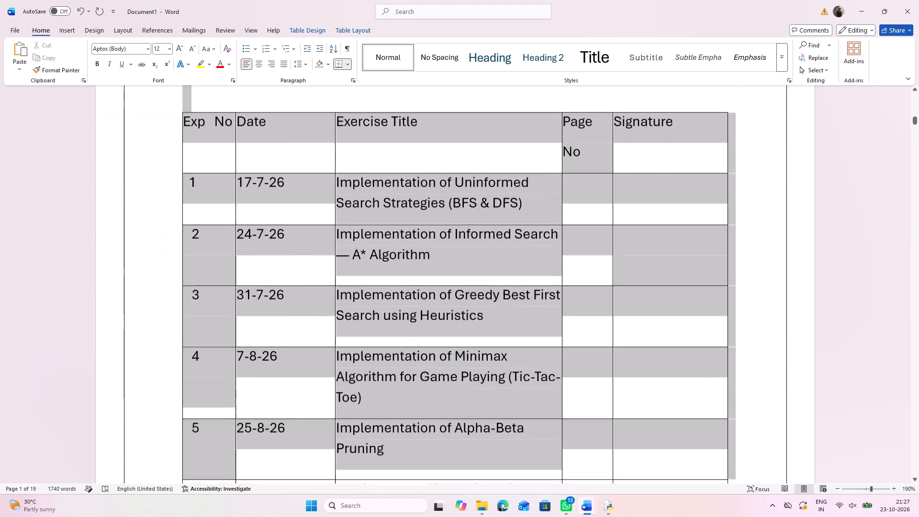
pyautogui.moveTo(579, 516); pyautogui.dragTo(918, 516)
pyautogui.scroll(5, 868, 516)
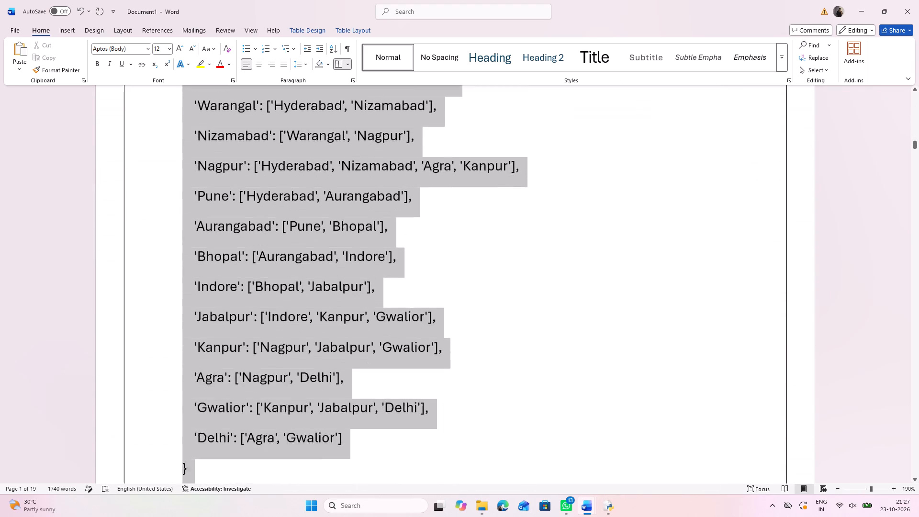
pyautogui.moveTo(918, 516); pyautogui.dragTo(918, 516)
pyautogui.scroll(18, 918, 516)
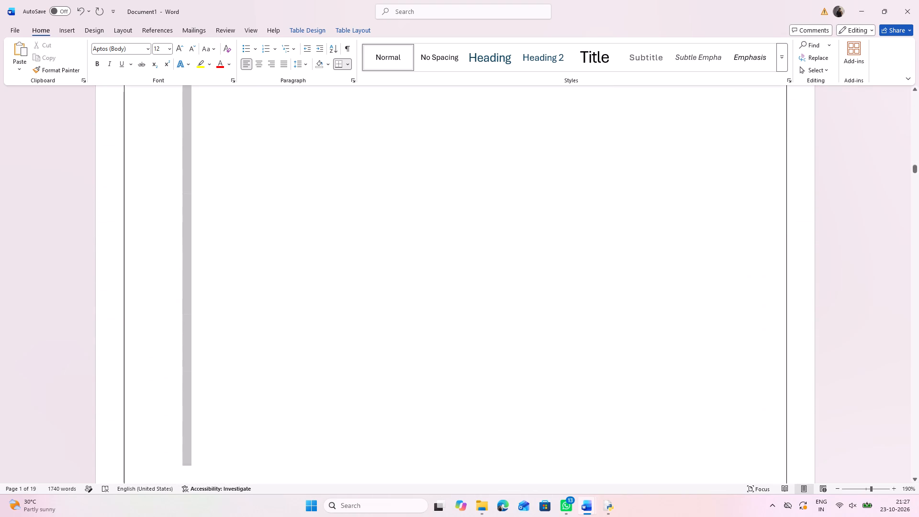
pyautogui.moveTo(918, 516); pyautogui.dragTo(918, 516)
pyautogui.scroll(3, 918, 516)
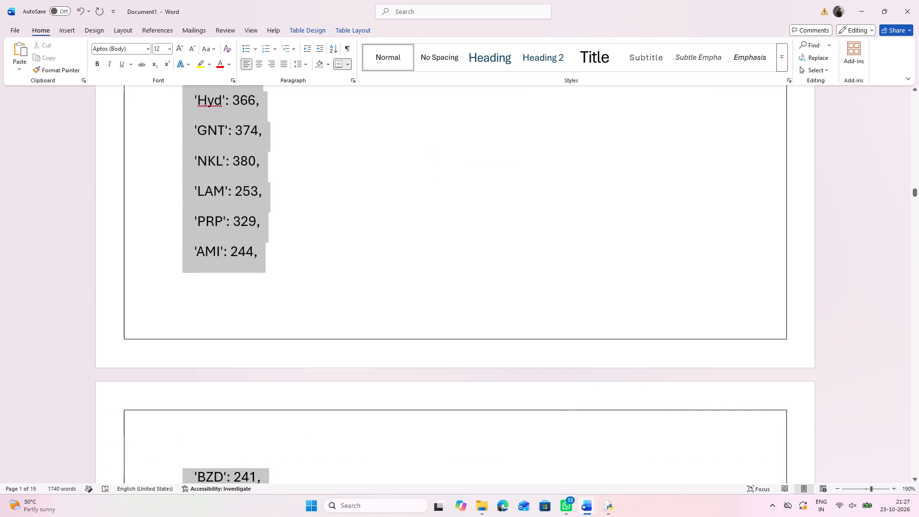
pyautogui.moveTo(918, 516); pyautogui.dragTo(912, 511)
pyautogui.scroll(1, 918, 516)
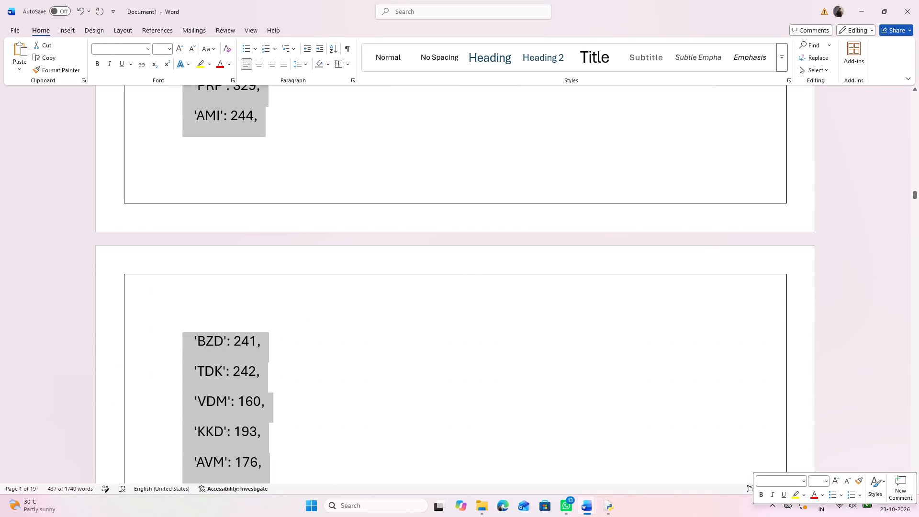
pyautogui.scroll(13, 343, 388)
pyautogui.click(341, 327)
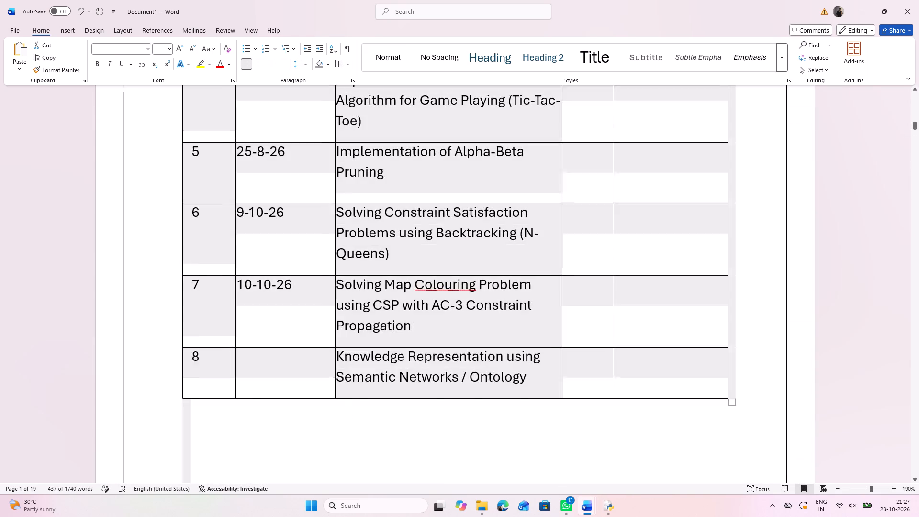
# Set the font size to 12 for everything from the Exercise 1 heading through the end of the document.
pyautogui.scroll(2, 341, 327)
pyautogui.scroll(-5, 341, 327)
pyautogui.scroll(1, 247, 141)
pyautogui.scroll(1, 231, 184)
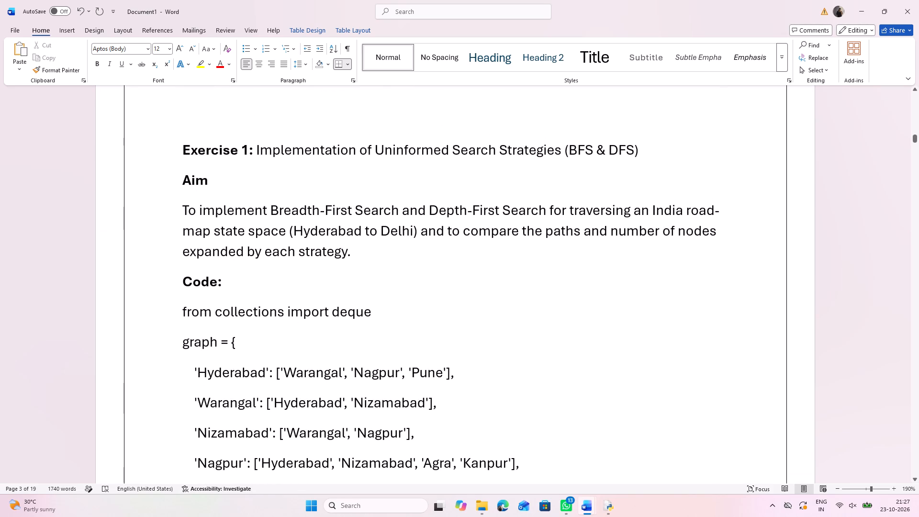
pyautogui.moveTo(181, 153); pyautogui.dragTo(498, 513)
pyautogui.scroll(4, 416, 516)
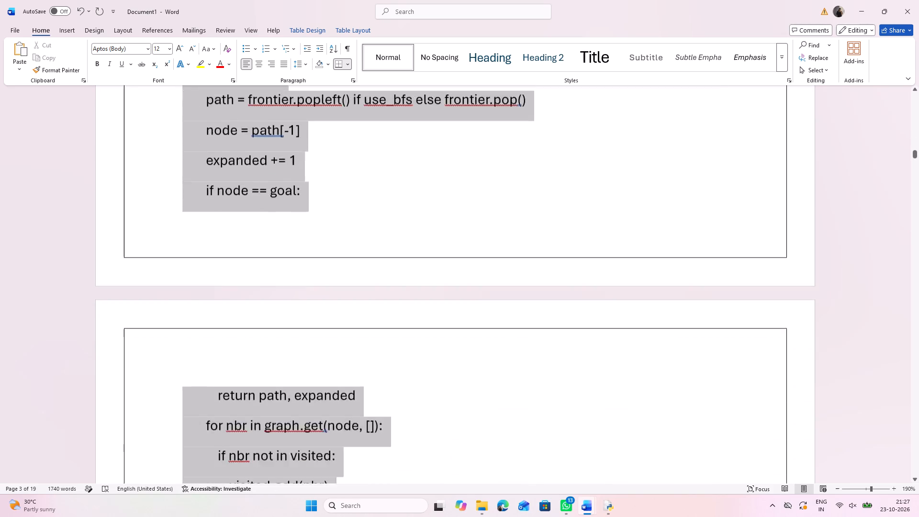
pyautogui.moveTo(498, 513); pyautogui.dragTo(575, 516)
pyautogui.scroll(4, 513, 516)
pyautogui.scroll(1, 568, 516)
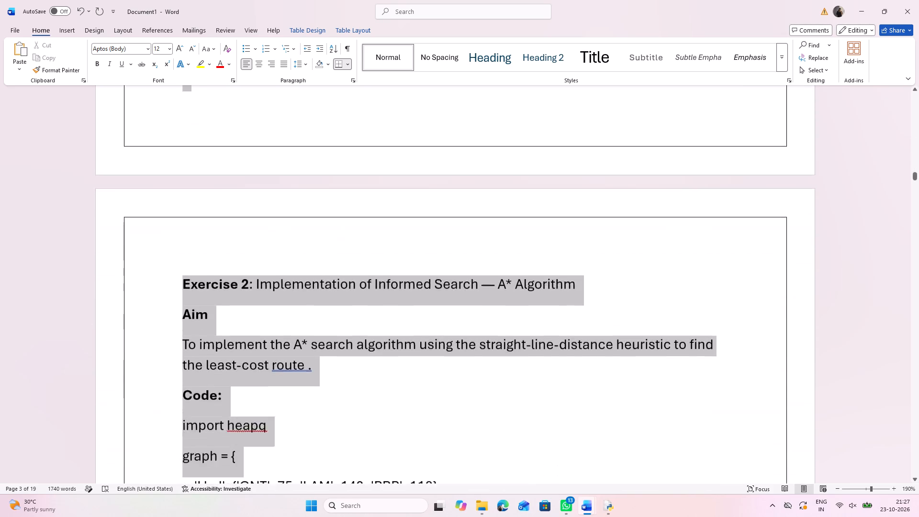
pyautogui.scroll(1, 575, 516)
pyautogui.moveTo(575, 516); pyautogui.dragTo(784, 516)
pyautogui.scroll(3, 599, 516)
pyautogui.scroll(3, 734, 516)
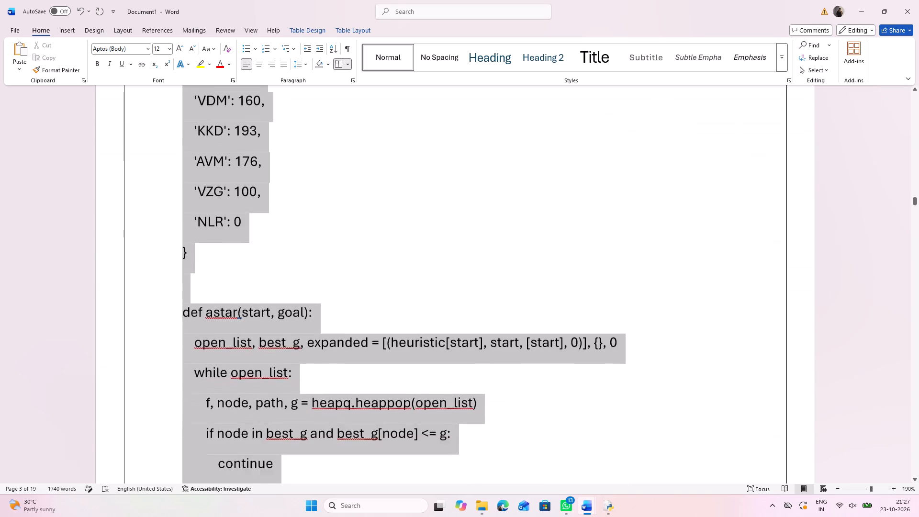
pyautogui.moveTo(784, 516); pyautogui.dragTo(918, 516)
pyautogui.scroll(3, 844, 516)
pyautogui.scroll(19, 895, 516)
pyautogui.scroll(12, 918, 516)
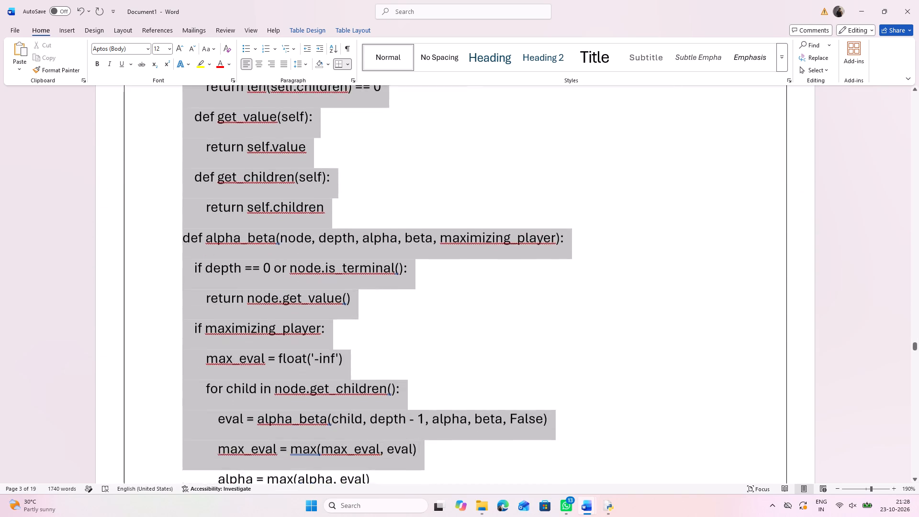
pyautogui.scroll(1, 918, 516)
pyautogui.moveTo(918, 516); pyautogui.dragTo(918, 516)
pyautogui.scroll(5, 918, 516)
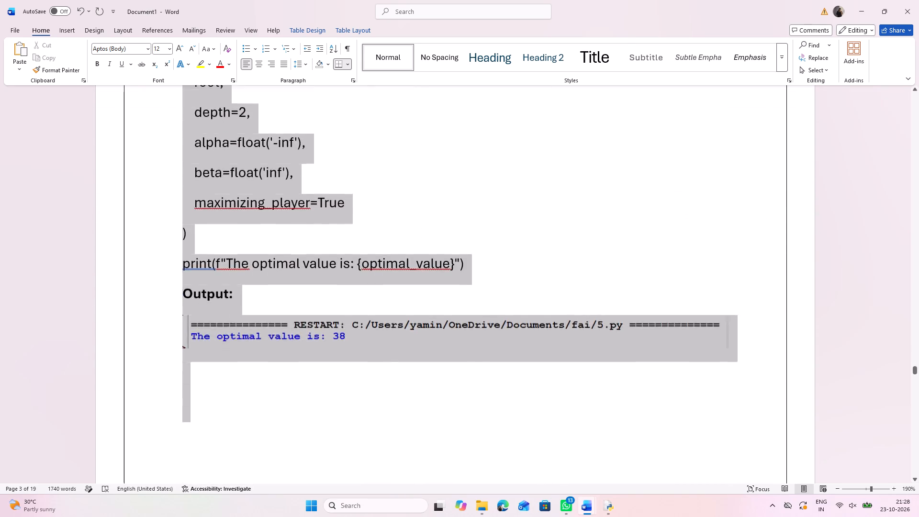
pyautogui.moveTo(918, 516); pyautogui.dragTo(918, 516)
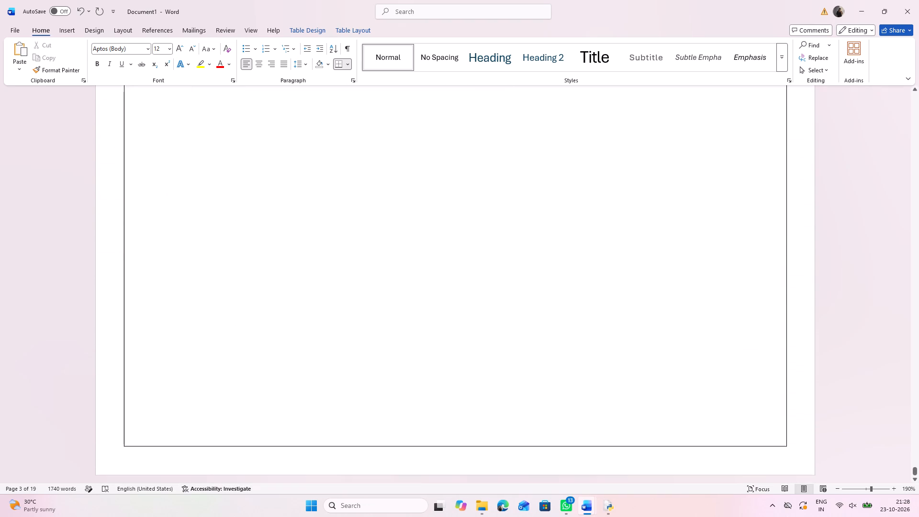
pyautogui.moveTo(918, 516); pyautogui.dragTo(918, 516)
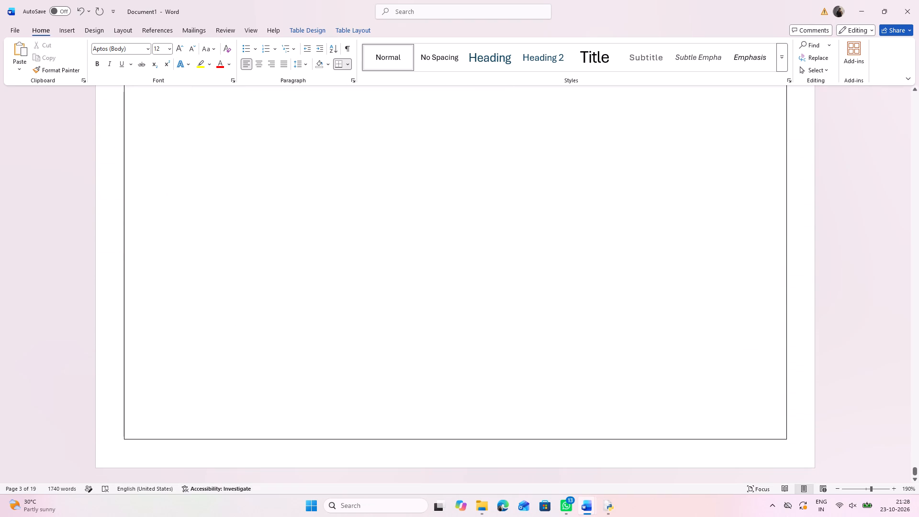
pyautogui.moveTo(918, 516); pyautogui.dragTo(918, 516)
pyautogui.scroll(3, 780, 342)
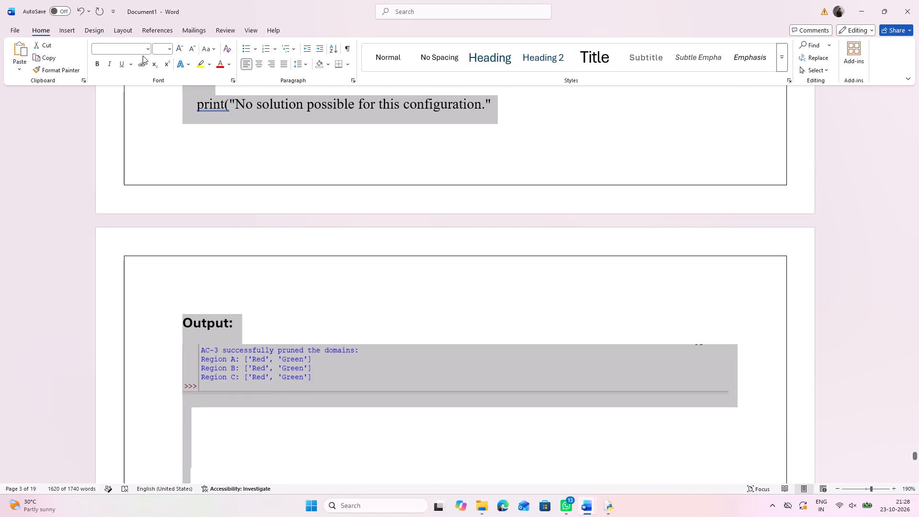
pyautogui.click(168, 50)
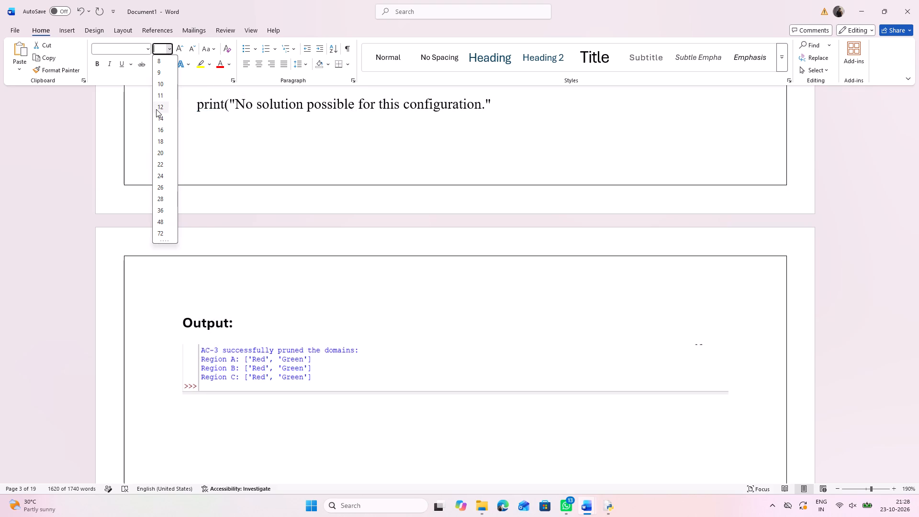
pyautogui.click(156, 109)
pyautogui.click(303, 230)
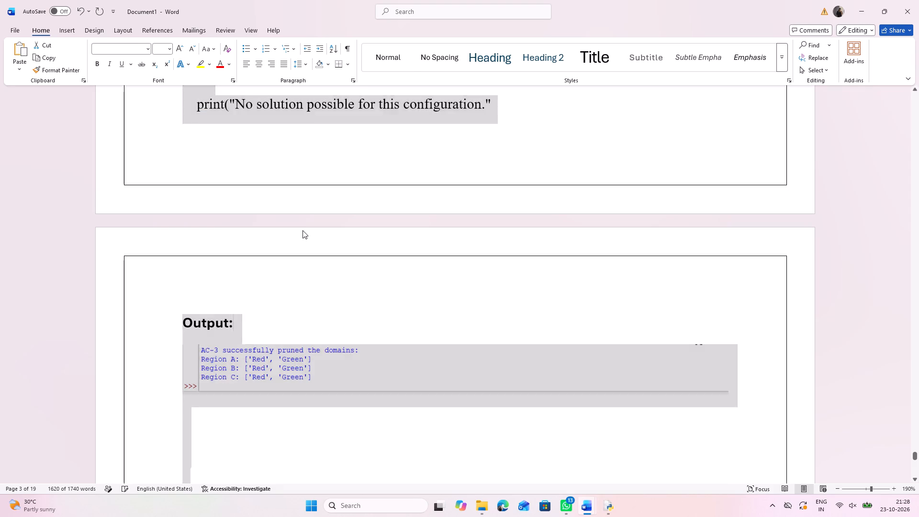
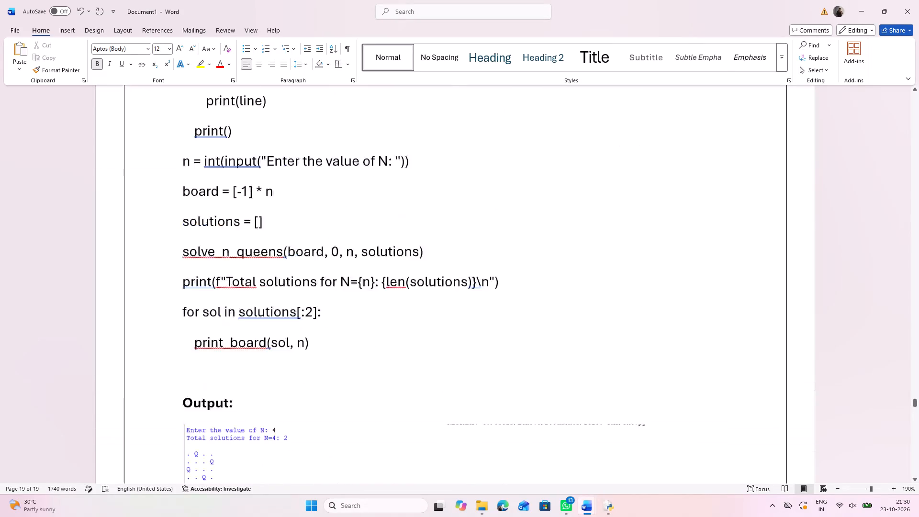
# Change the font of everything from the Exercise 1 heading through the end of the document to the serif font used in Experiment 7.
pyautogui.scroll(11, 303, 230)
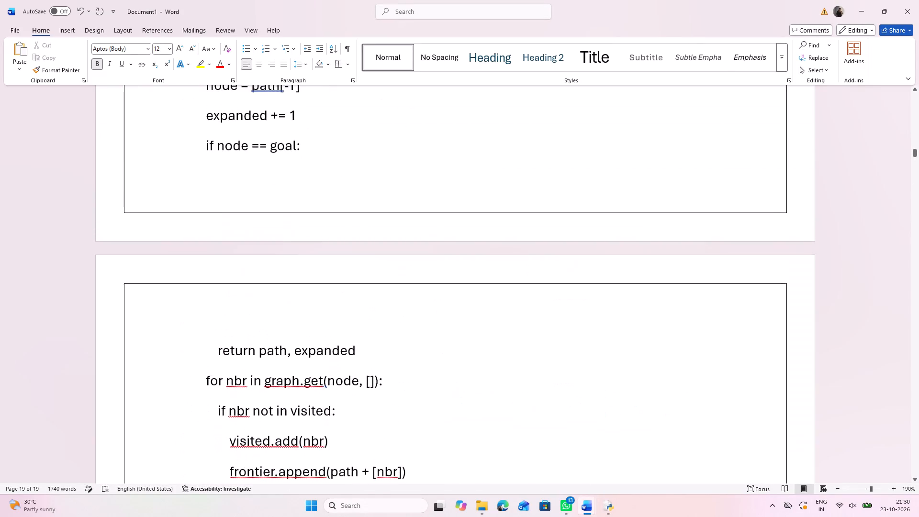
pyautogui.scroll(4, 303, 230)
pyautogui.scroll(-3, 303, 230)
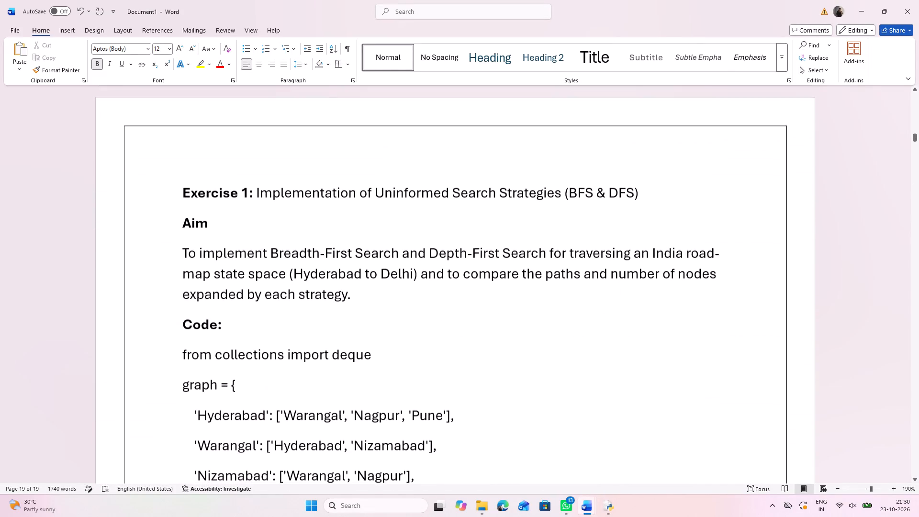
pyautogui.moveTo(187, 189); pyautogui.dragTo(445, 516)
pyautogui.hscroll(1, 385, 516)
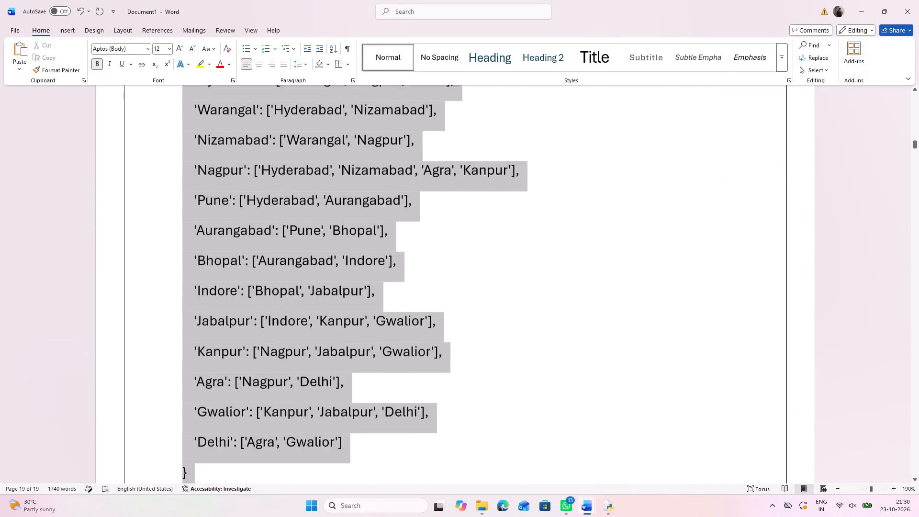
pyautogui.moveTo(445, 516); pyautogui.dragTo(818, 516)
pyautogui.scroll(3, 493, 516)
pyautogui.scroll(2, 674, 516)
pyautogui.scroll(2, 773, 516)
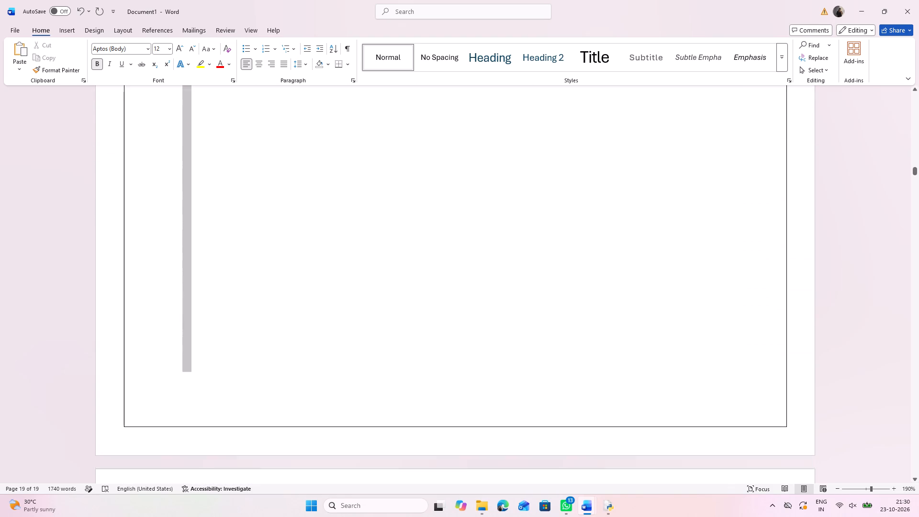
pyautogui.moveTo(818, 516); pyautogui.dragTo(918, 516)
pyautogui.scroll(2, 918, 516)
pyautogui.hscroll(2, 918, 516)
pyautogui.scroll(1, 918, 516)
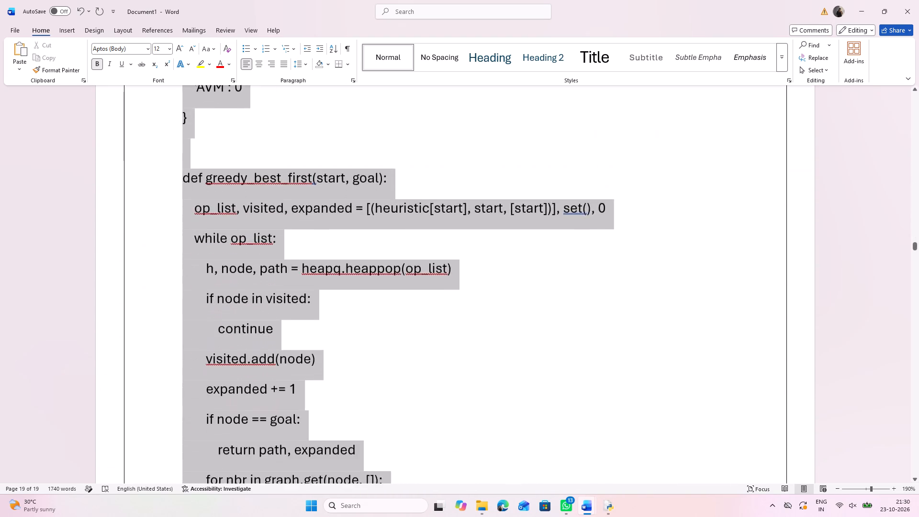
pyautogui.moveTo(918, 516); pyautogui.dragTo(918, 516)
pyautogui.scroll(1, 918, 516)
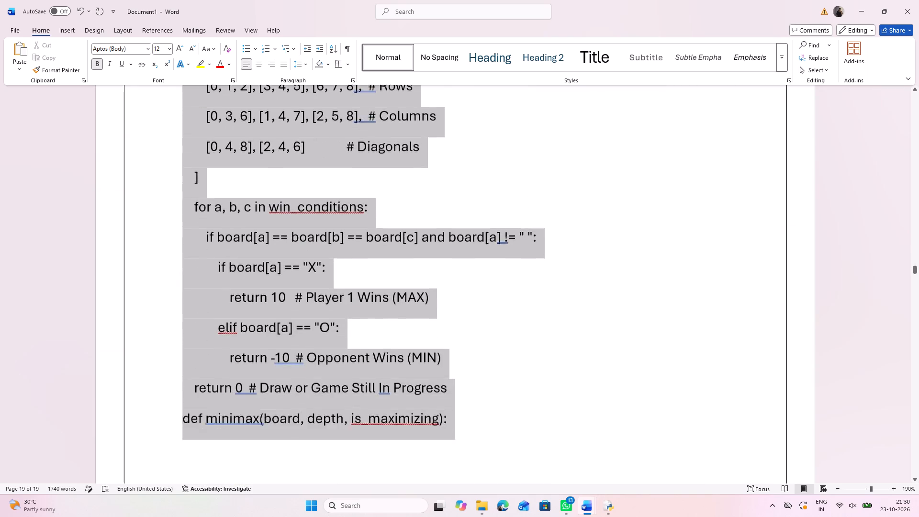
pyautogui.moveTo(918, 516); pyautogui.dragTo(918, 516)
pyautogui.scroll(20, 918, 516)
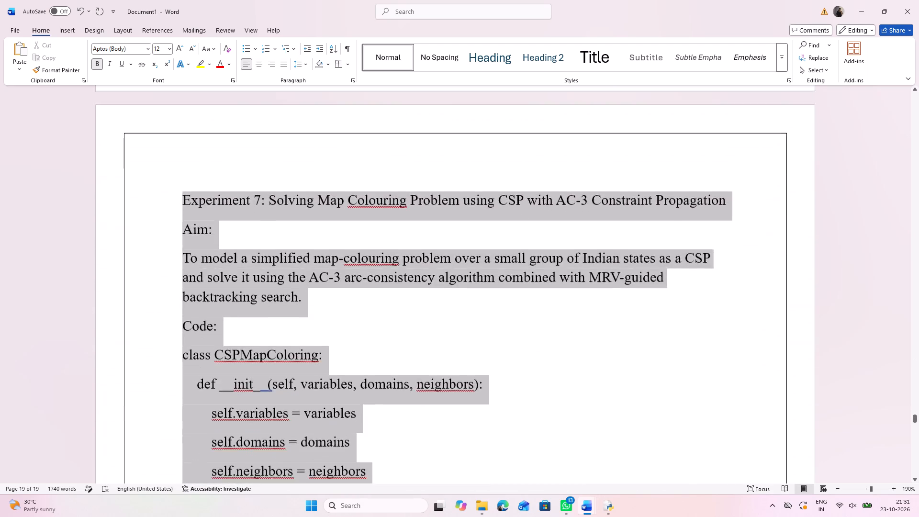
pyautogui.moveTo(918, 516); pyautogui.dragTo(916, 516)
pyautogui.scroll(2, 918, 516)
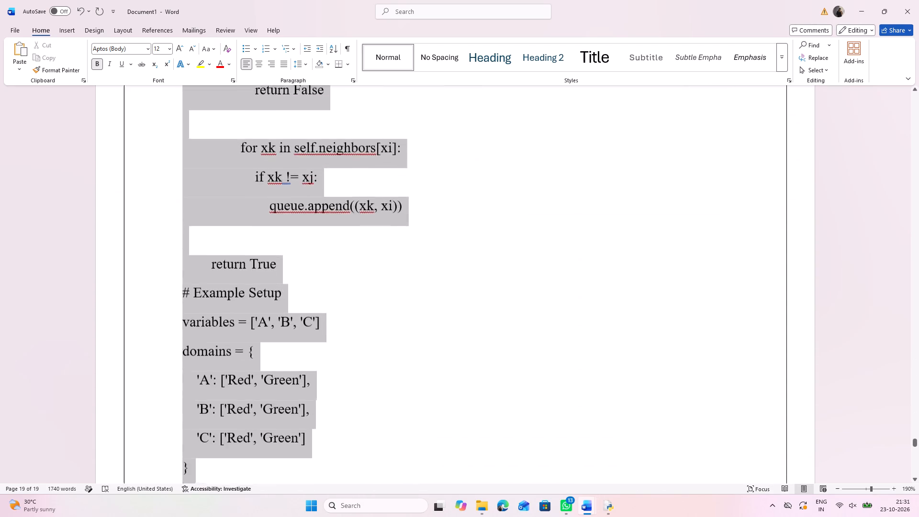
pyautogui.moveTo(916, 516); pyautogui.dragTo(918, 516)
pyautogui.scroll(6, 894, 504)
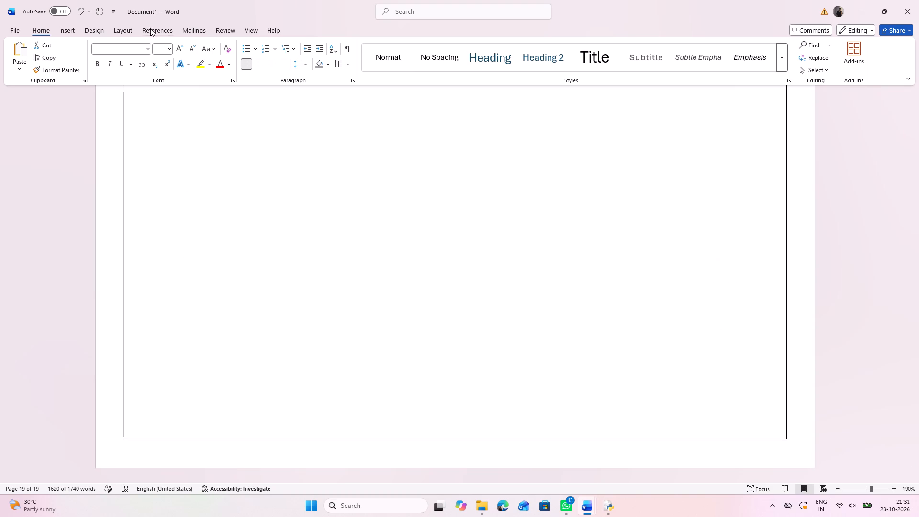
pyautogui.click(148, 45)
pyautogui.click(145, 117)
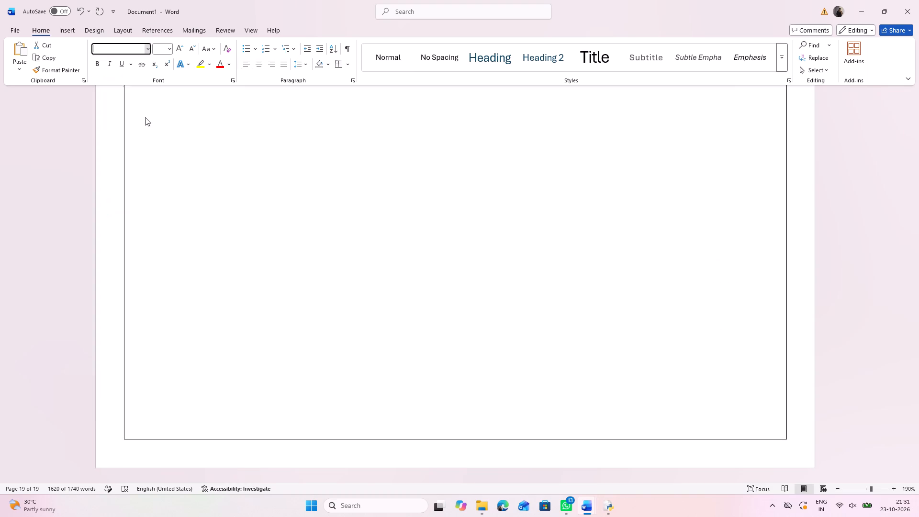
pyautogui.scroll(3, 277, 153)
pyautogui.scroll(-2, 277, 153)
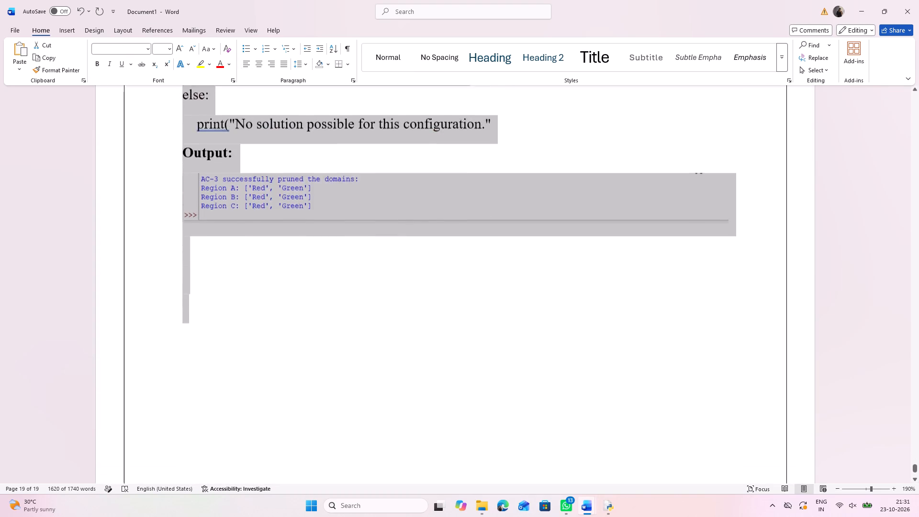
pyautogui.scroll(-1, 277, 153)
pyautogui.scroll(-3, 286, 115)
pyautogui.scroll(4, 286, 115)
pyautogui.scroll(-2, 311, 0)
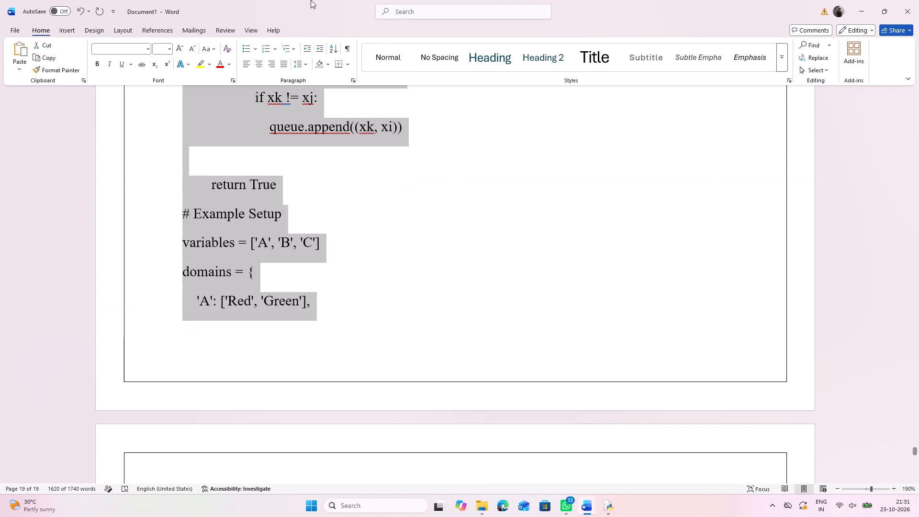
pyautogui.scroll(-16, 311, 0)
pyautogui.scroll(-7, 298, 246)
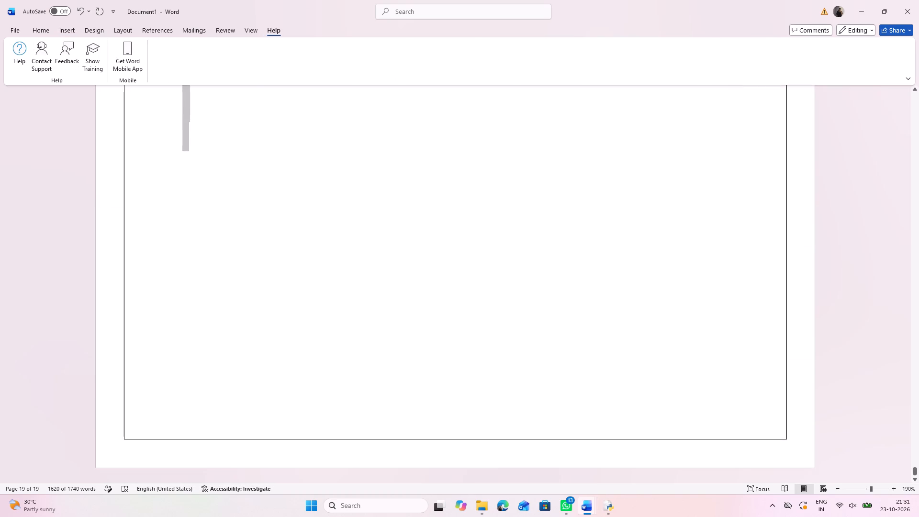
pyautogui.click(249, 162)
# Delete the four blank lines inside the ac3 function of the Experiment 7 code, from its queue definition to return True.
pyautogui.scroll(1, 249, 162)
pyautogui.scroll(-9, 249, 162)
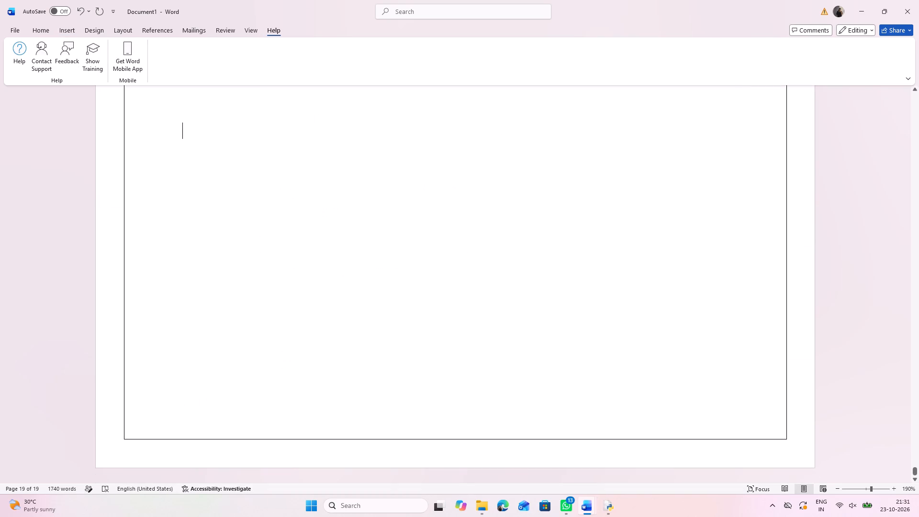
pyautogui.scroll(-4, 249, 162)
pyautogui.scroll(2, 249, 162)
pyautogui.scroll(1, 207, 198)
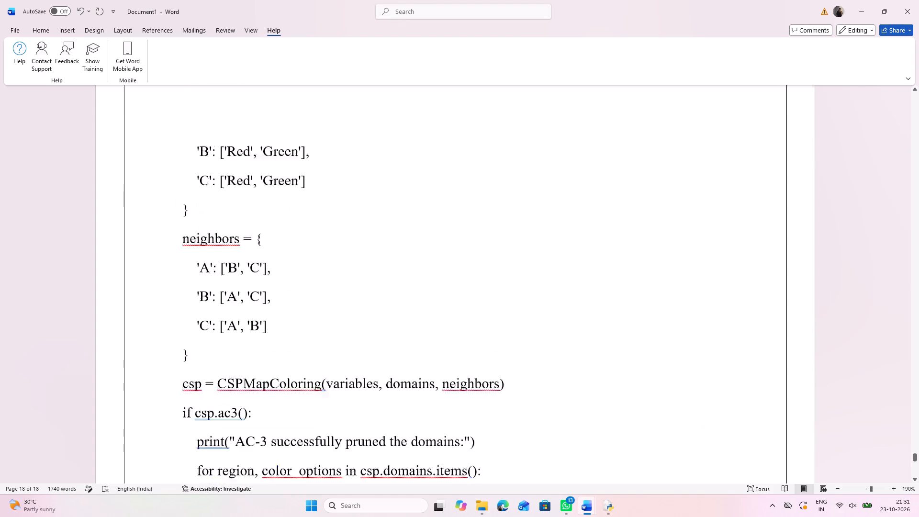
pyautogui.scroll(2, 207, 198)
pyautogui.scroll(1, 219, 146)
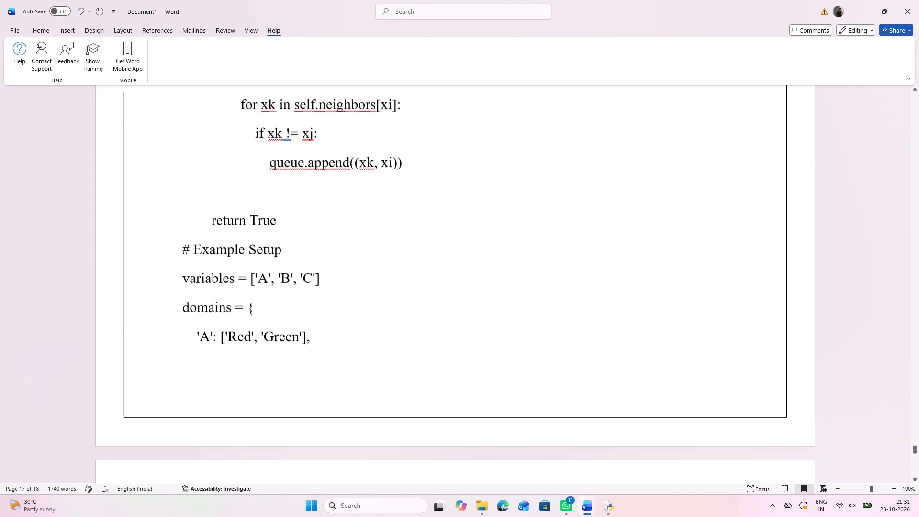
pyautogui.scroll(1, 219, 146)
pyautogui.click(218, 265)
pyautogui.press('BackSpace')
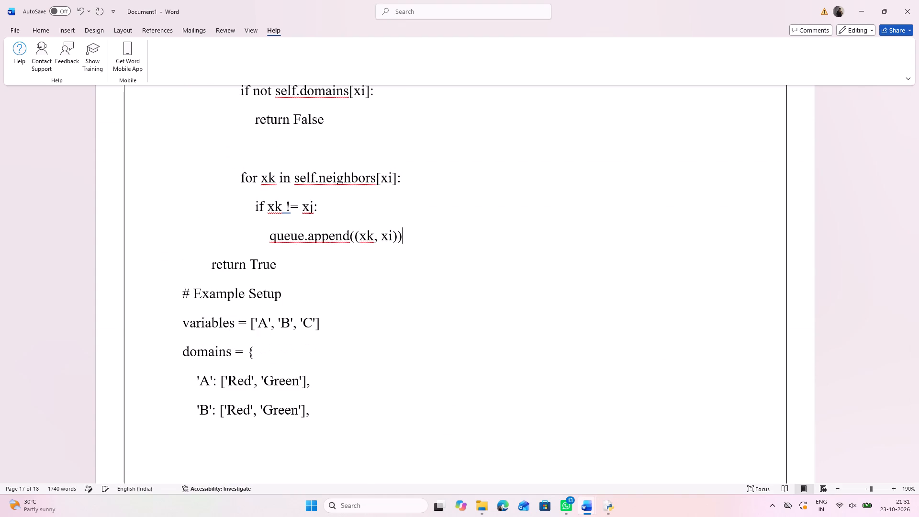
pyautogui.scroll(1, 218, 265)
pyautogui.click(262, 325)
pyautogui.press('BackSpace')
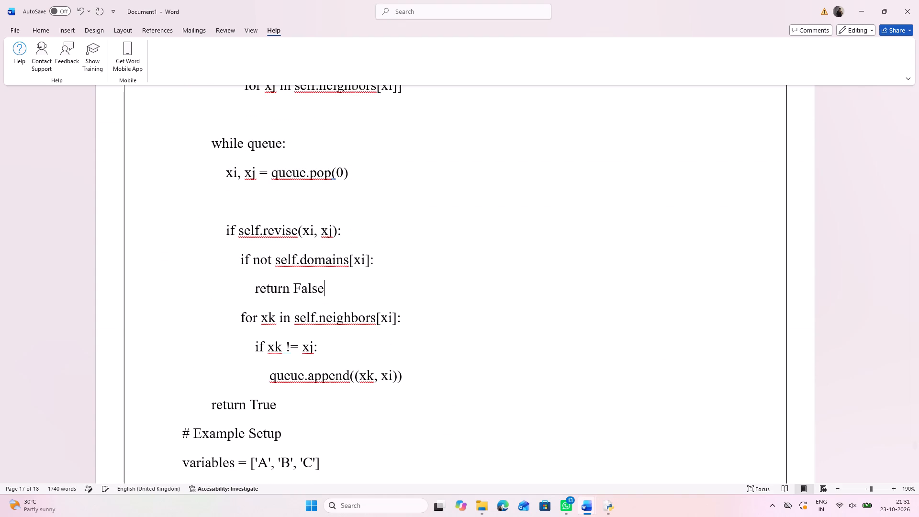
pyautogui.click(247, 210)
pyautogui.press('BackSpace')
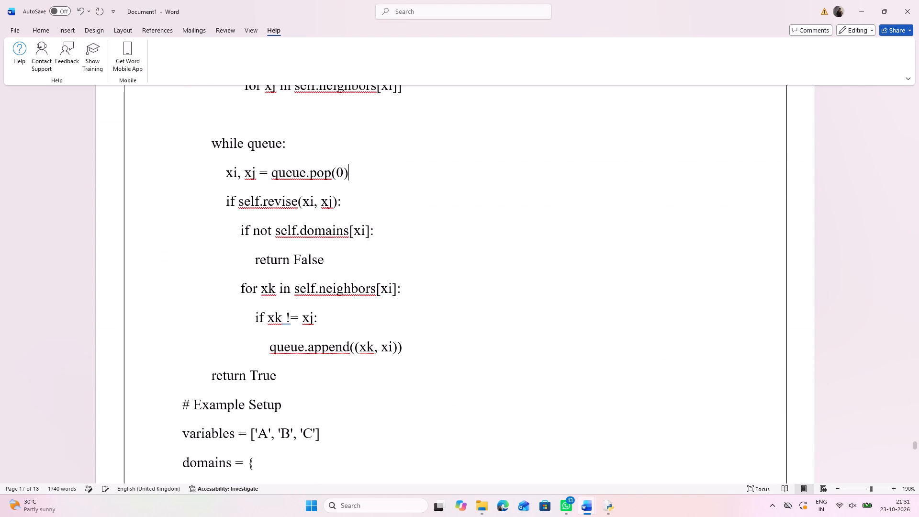
pyautogui.scroll(1, 247, 210)
pyautogui.click(237, 208)
pyautogui.press('BackSpace')
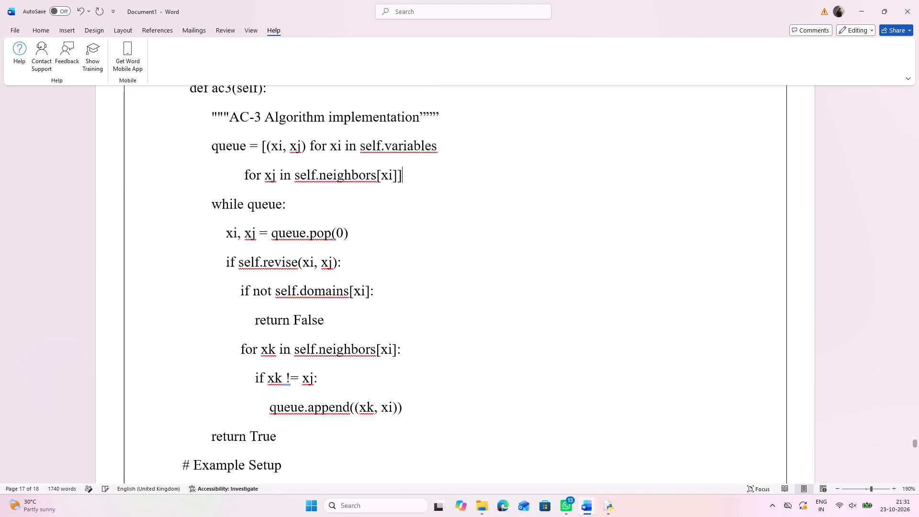
# Delete the blank lines above return revised and below revised = False in the Experiment 7 code.
pyautogui.scroll(1, 237, 208)
pyautogui.click(235, 239)
pyautogui.press('BackSpace')
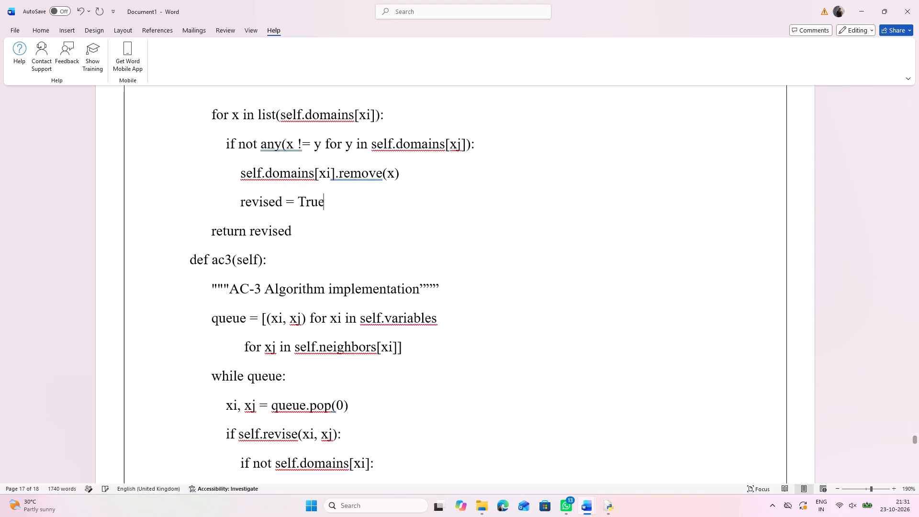
pyautogui.scroll(1, 235, 239)
pyautogui.click(231, 356)
pyautogui.press('BackSpace')
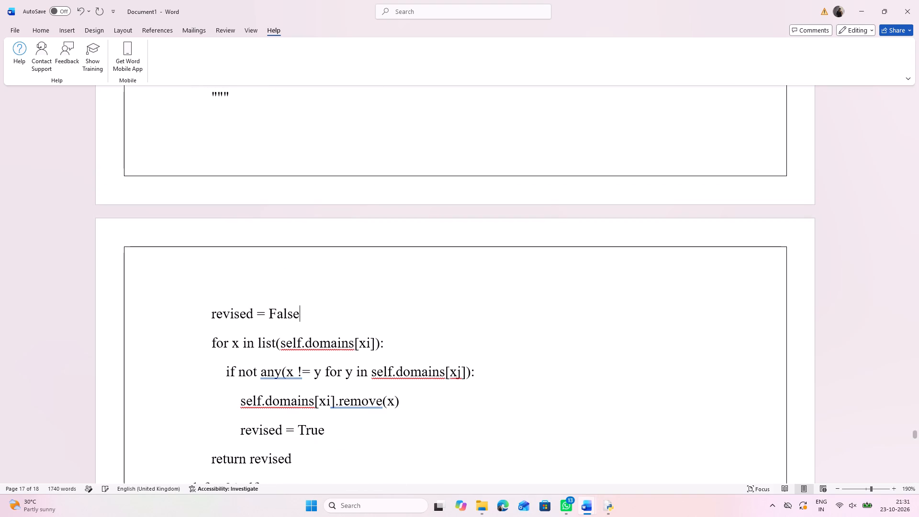
# Delete the extra blank lines between the N-Queens output image and the Experiment 7 heading, leaving one blank line.
pyautogui.scroll(1, 231, 356)
pyautogui.scroll(2, 256, 263)
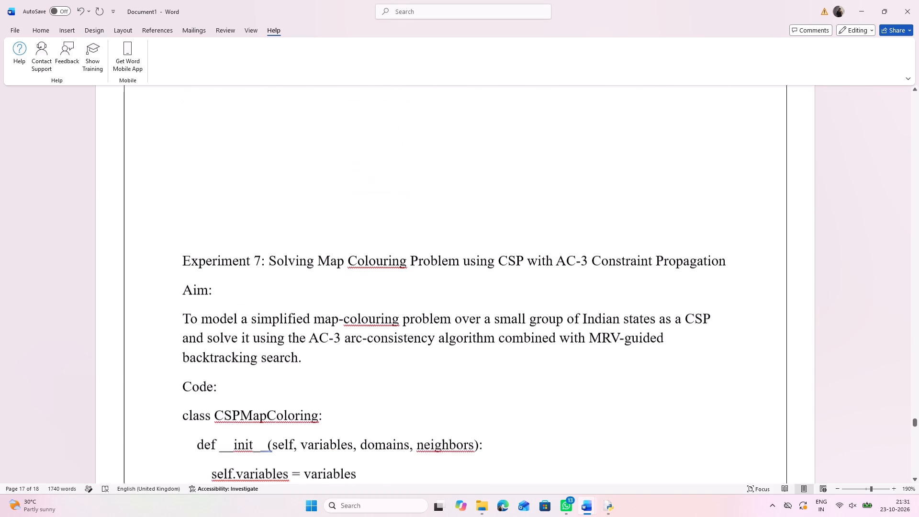
pyautogui.scroll(1, 256, 263)
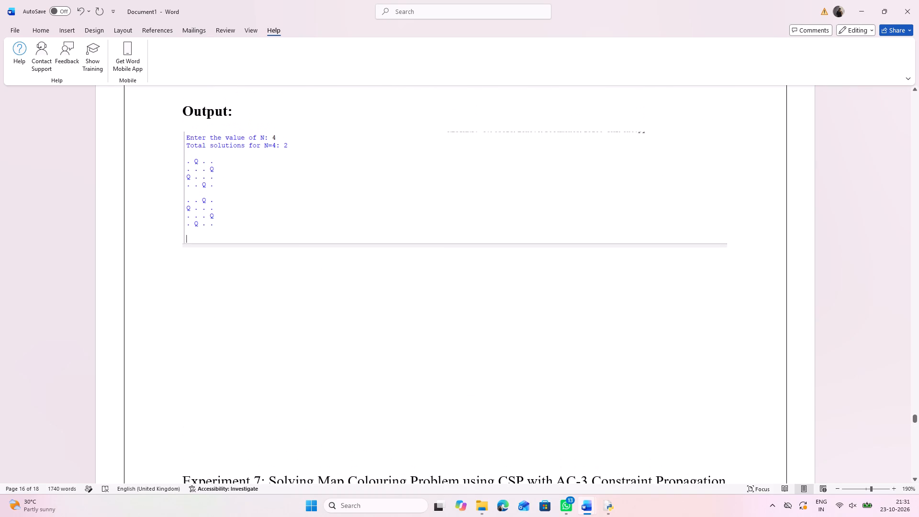
pyautogui.click(191, 466)
pyautogui.press('BackSpace')
pyautogui.press('BackSpace')
pyautogui.press('BackSpace')
pyautogui.press('BackSpace')
pyautogui.press('BackSpace')
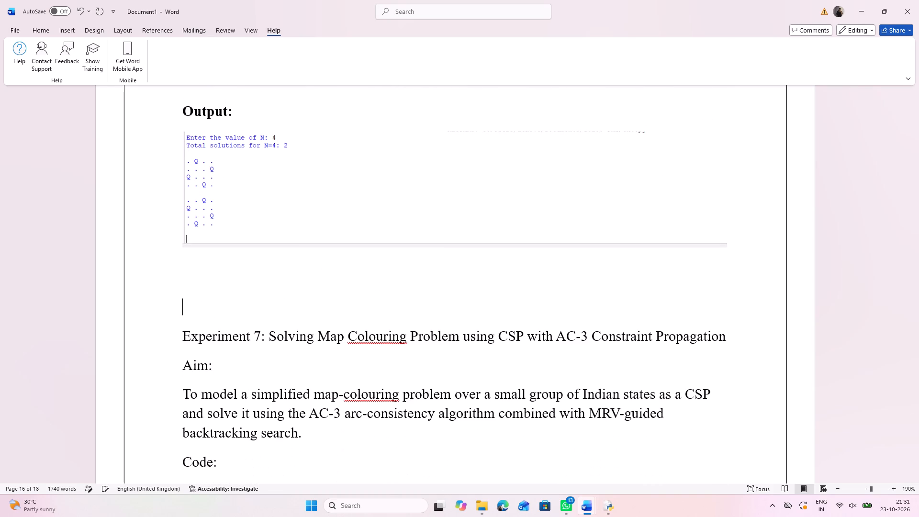
pyautogui.press('BackSpace')
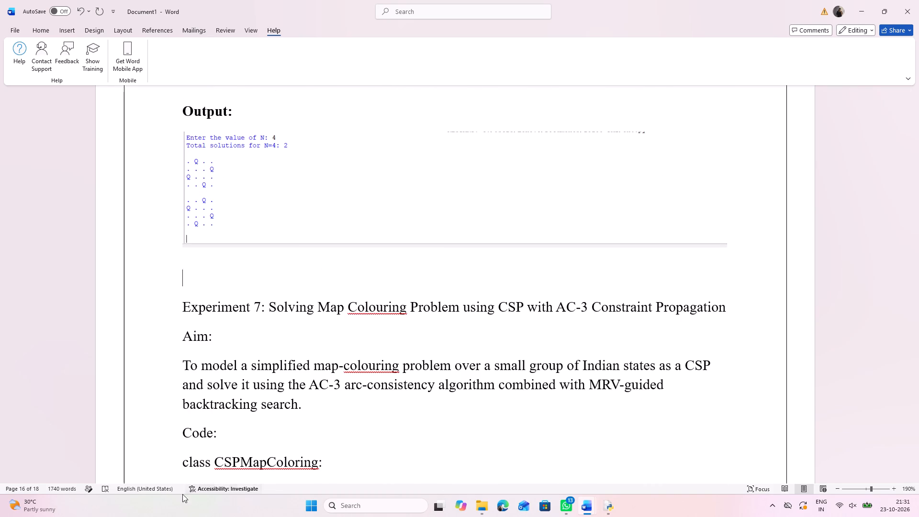
# Review the headings, code layout and output images from the N-Queens experiment back to the Greedy Best-First output.
pyautogui.scroll(10, 212, 300)
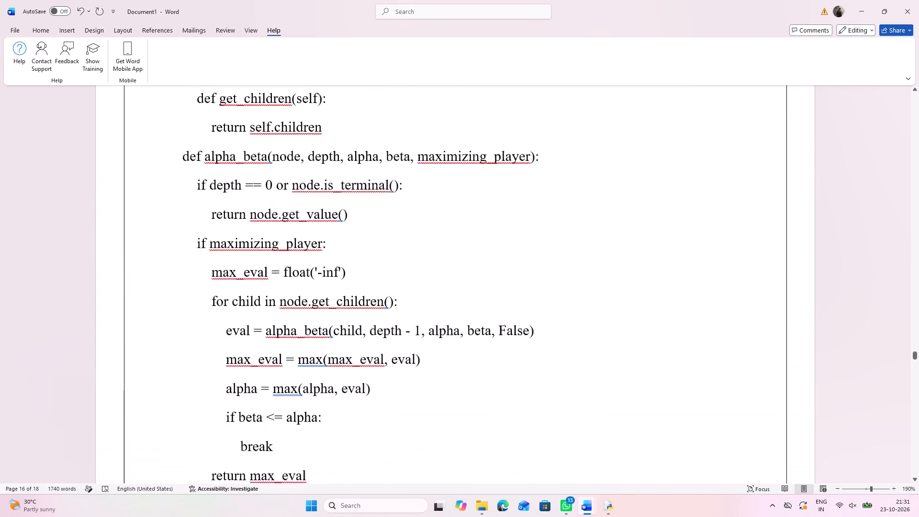
pyautogui.scroll(4, 212, 300)
pyautogui.scroll(-1, 212, 300)
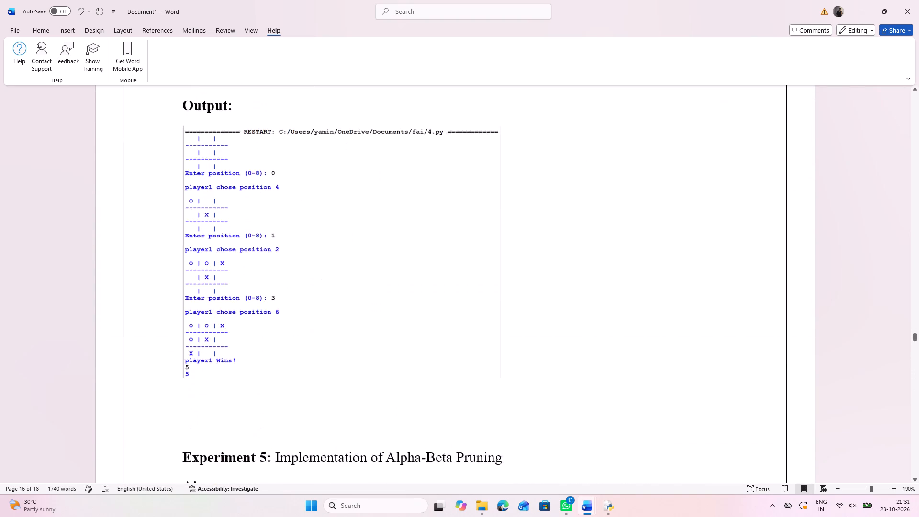
pyautogui.scroll(-3, 212, 300)
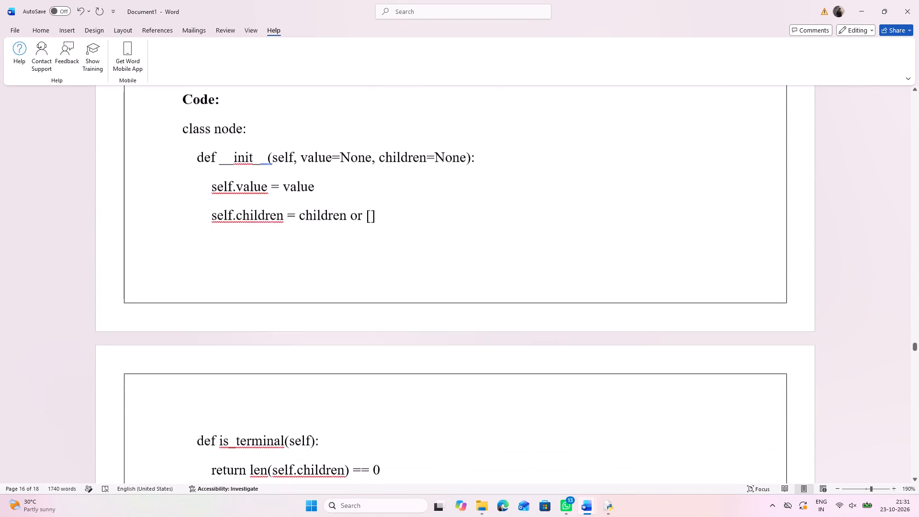
pyautogui.scroll(-1, 212, 300)
pyautogui.scroll(4, 212, 300)
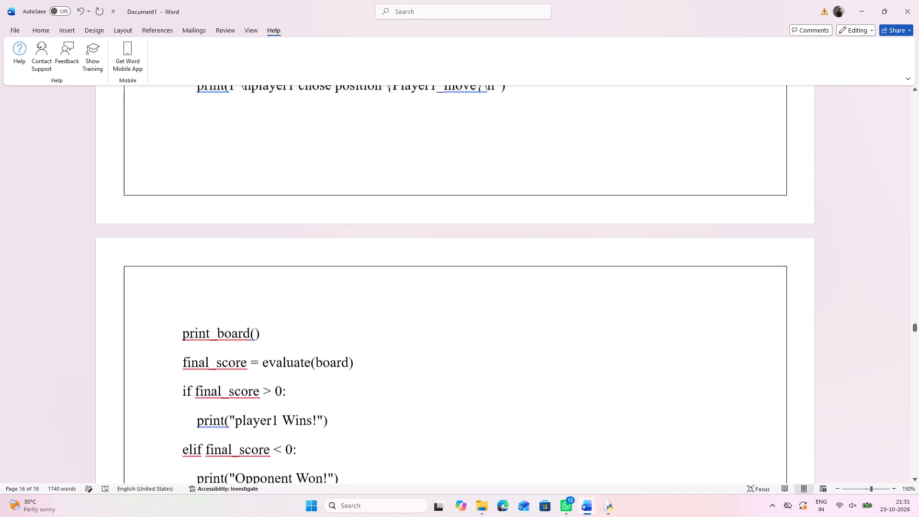
pyautogui.scroll(5, 212, 300)
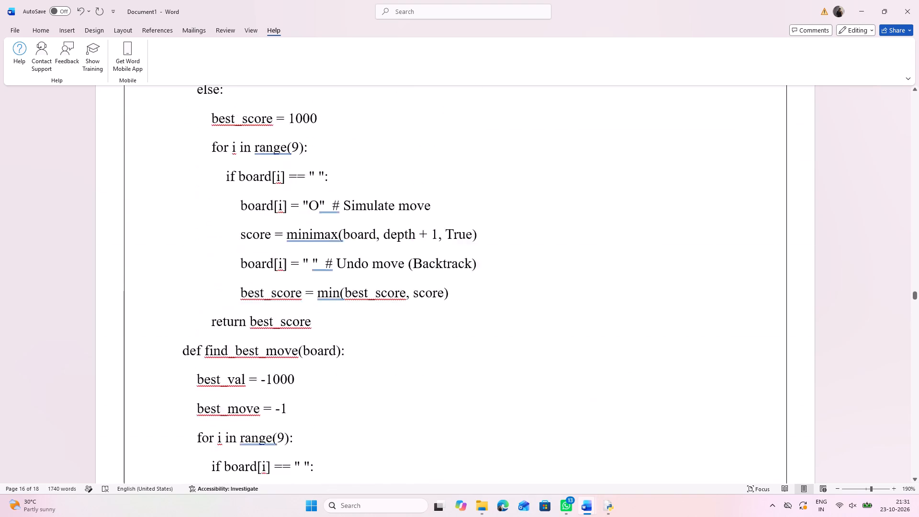
pyautogui.scroll(4, 212, 300)
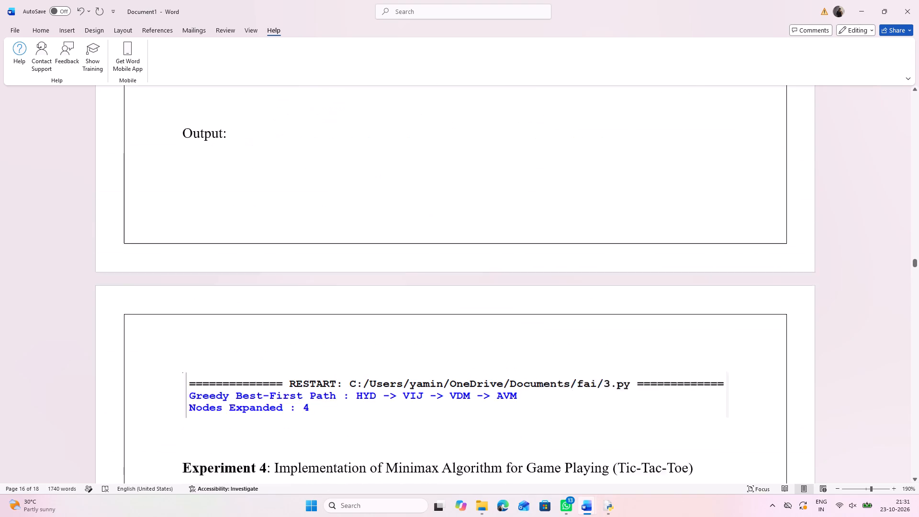
pyautogui.scroll(1, 212, 300)
pyautogui.scroll(-1, 212, 300)
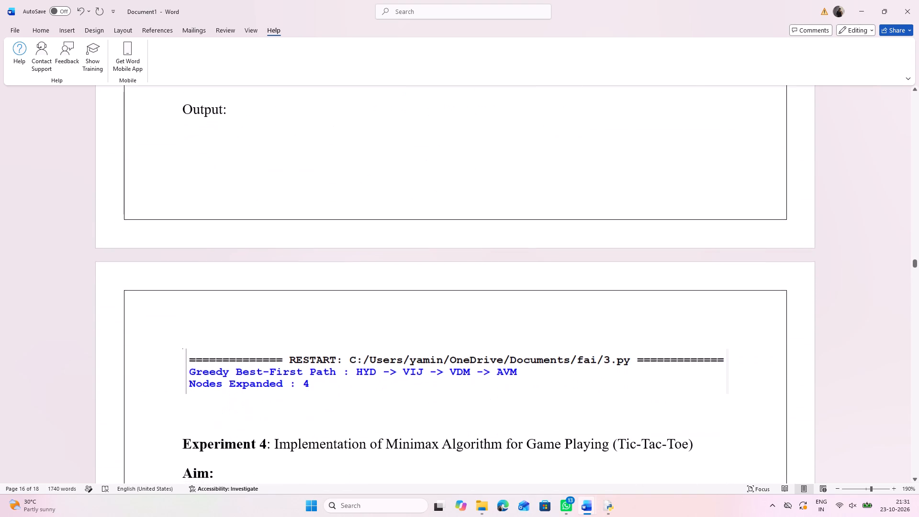
pyautogui.scroll(1, 219, 260)
# Shrink the Greedy Best-First output image proportionally to about two-thirds of its width so it fits beneath its Output heading.
pyautogui.click(236, 460)
pyautogui.scroll(-1, 236, 460)
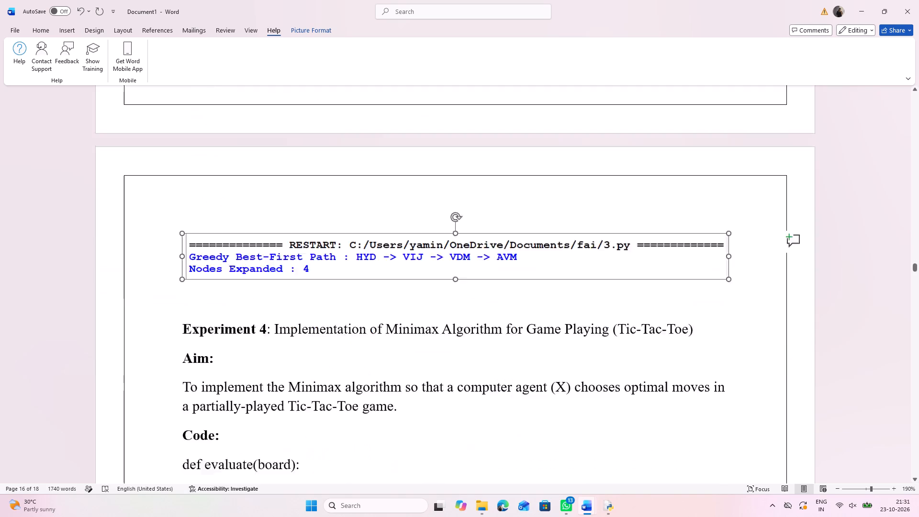
pyautogui.scroll(-1, 236, 460)
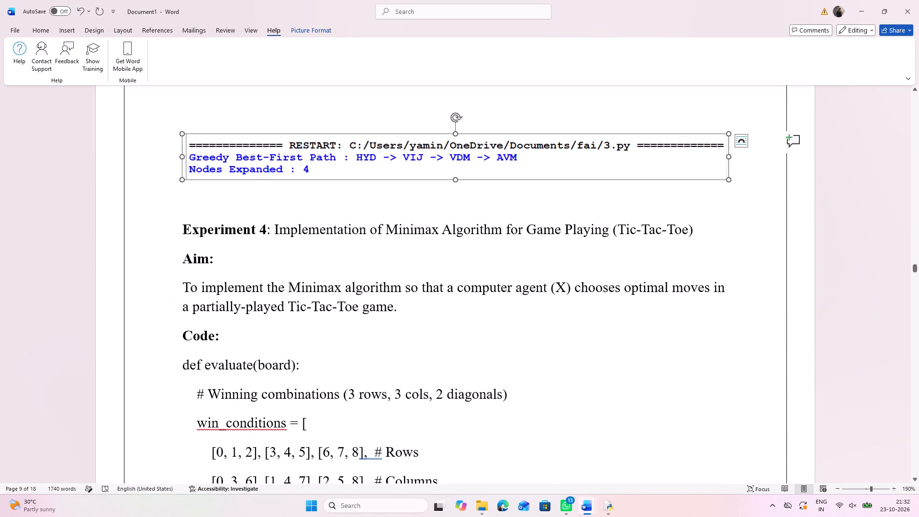
pyautogui.moveTo(725, 175); pyautogui.dragTo(714, 167)
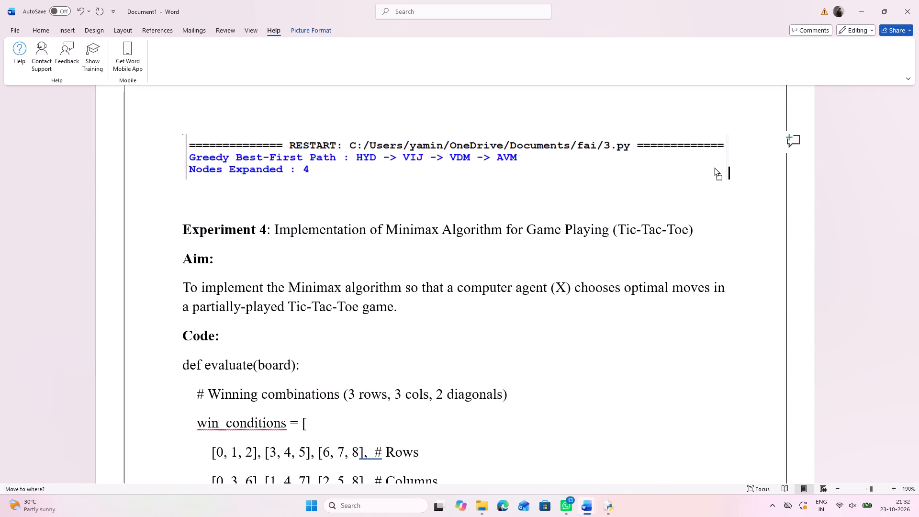
pyautogui.moveTo(714, 167); pyautogui.dragTo(706, 160)
pyautogui.moveTo(706, 160); pyautogui.dragTo(702, 158)
pyautogui.moveTo(702, 158); pyautogui.dragTo(699, 160)
pyautogui.moveTo(699, 160); pyautogui.dragTo(707, 168)
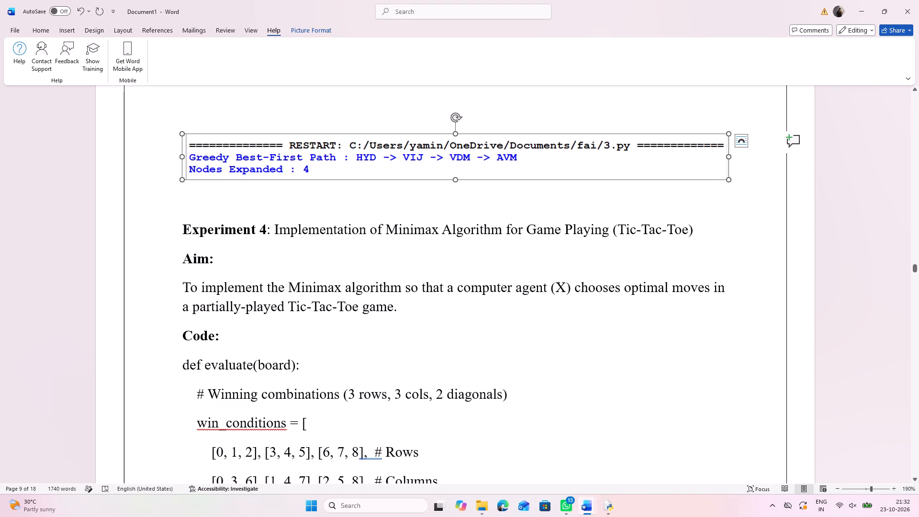
pyautogui.moveTo(728, 179); pyautogui.dragTo(725, 176)
pyautogui.moveTo(725, 176); pyautogui.dragTo(555, 148)
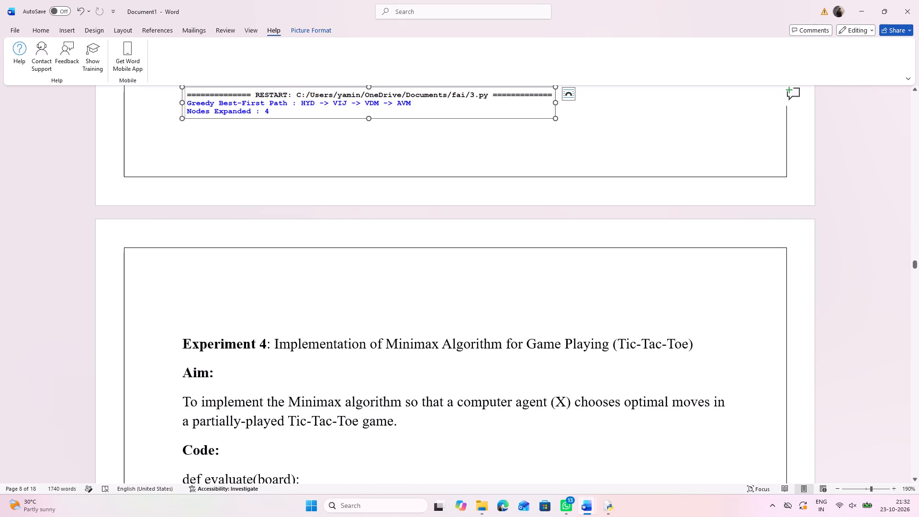
# Delete the blank line above the Experiment 4 heading.
pyautogui.click(197, 329)
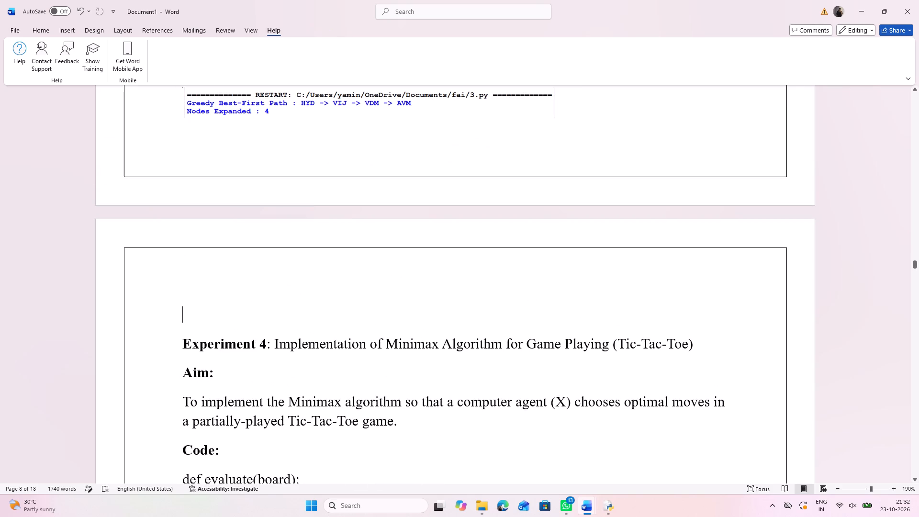
pyautogui.press('BackSpace')
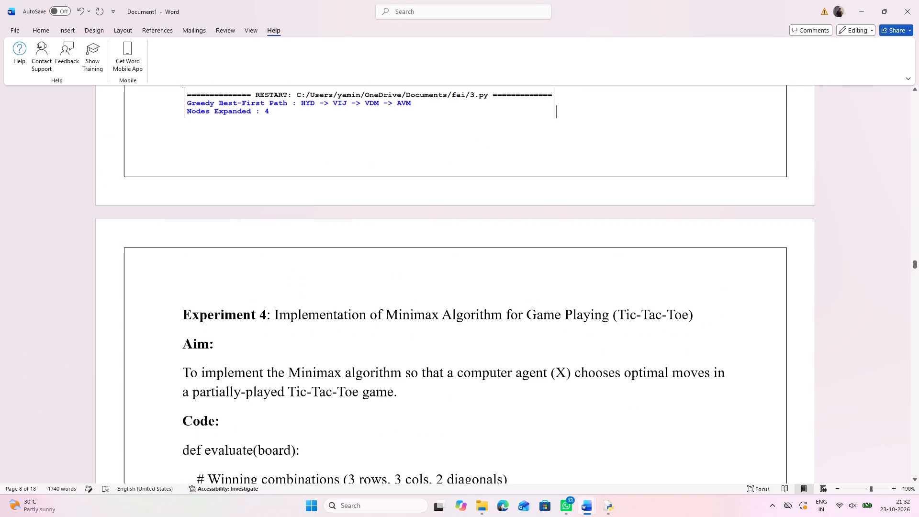
# Delete the blank line before the final print_board() call that follows the game loop in the Experiment 4 code.
pyautogui.scroll(-9, 309, 380)
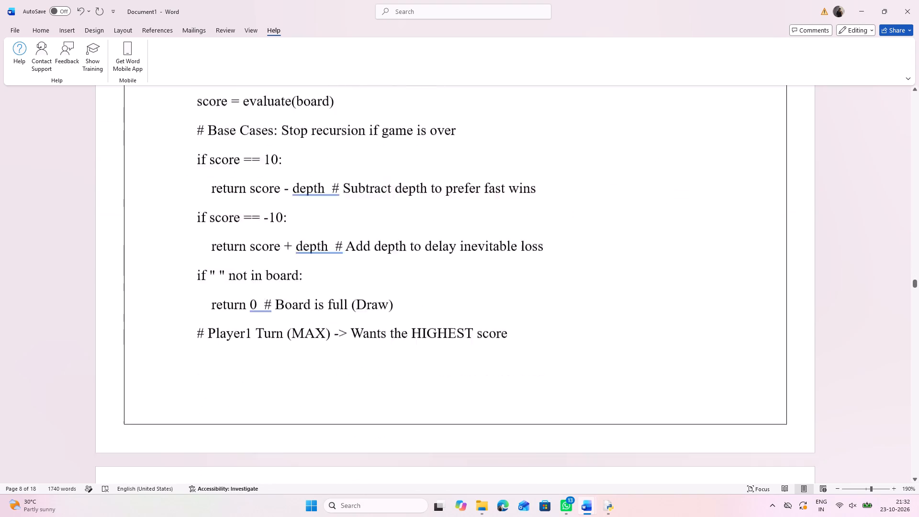
pyautogui.scroll(-4, 309, 380)
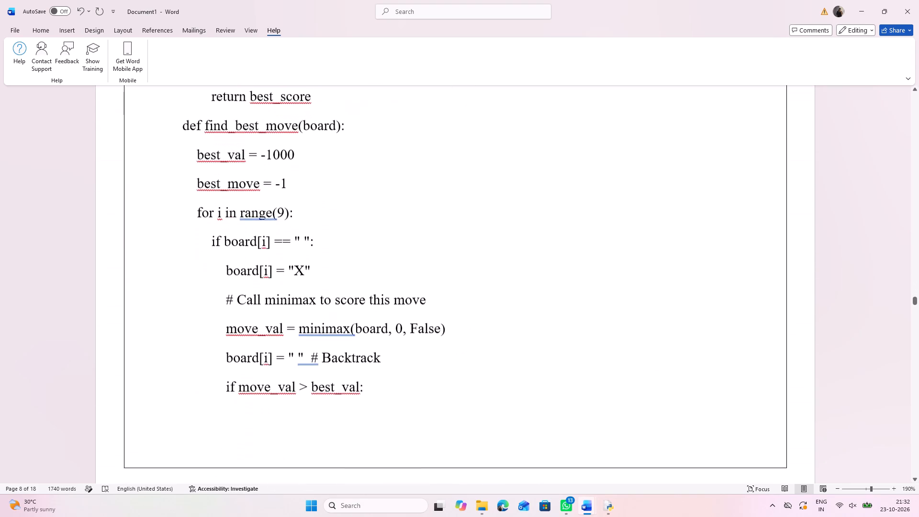
pyautogui.scroll(-3, 309, 380)
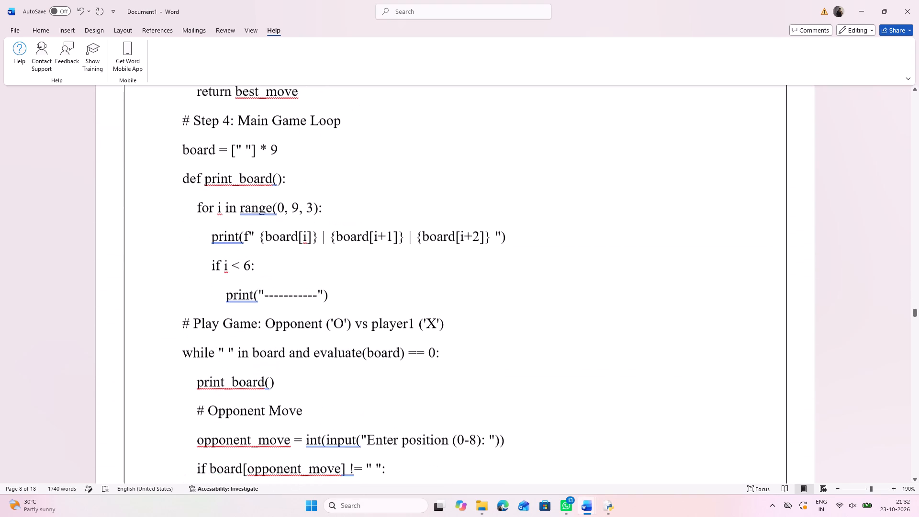
pyautogui.scroll(-2, 309, 380)
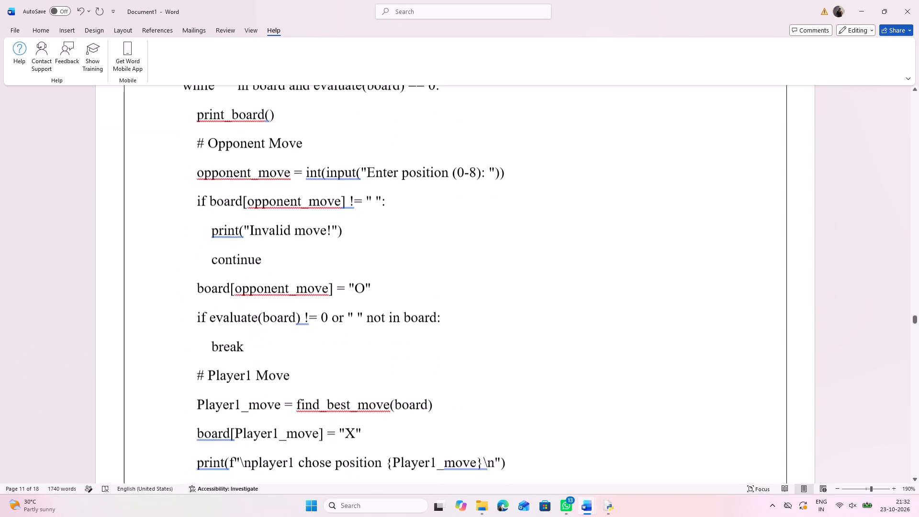
pyautogui.scroll(-1, 309, 380)
pyautogui.click(213, 195)
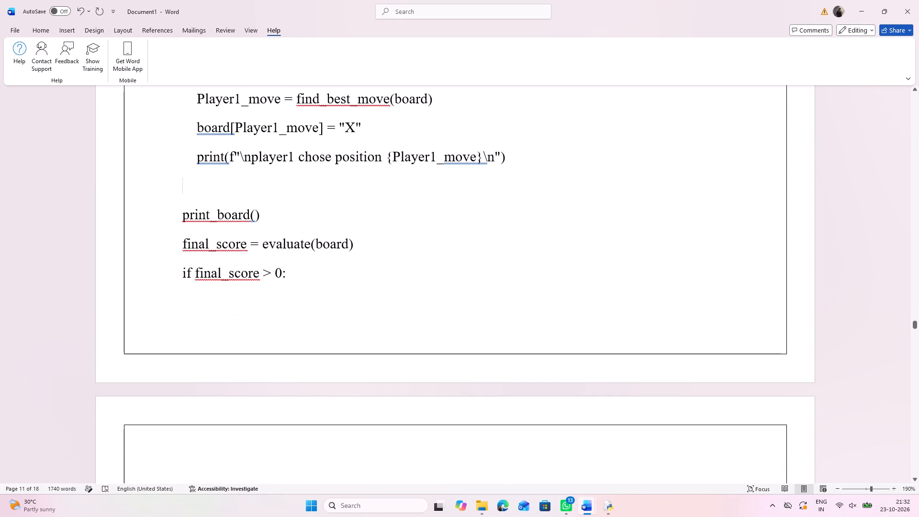
pyautogui.press('BackSpace')
# Make the entire Experiment 6 heading line about Backtracking (N-Queens) bold.
pyautogui.scroll(-3, 213, 195)
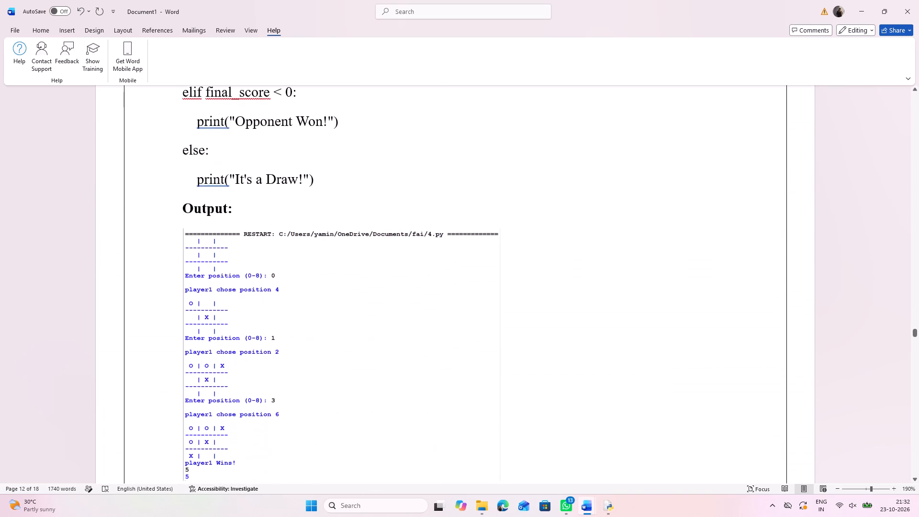
pyautogui.scroll(-5, 206, 91)
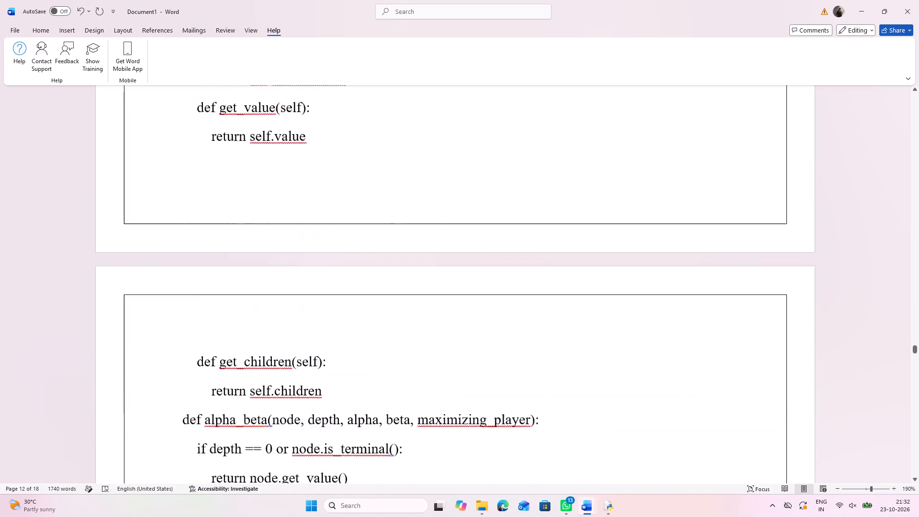
pyautogui.scroll(-5, 206, 91)
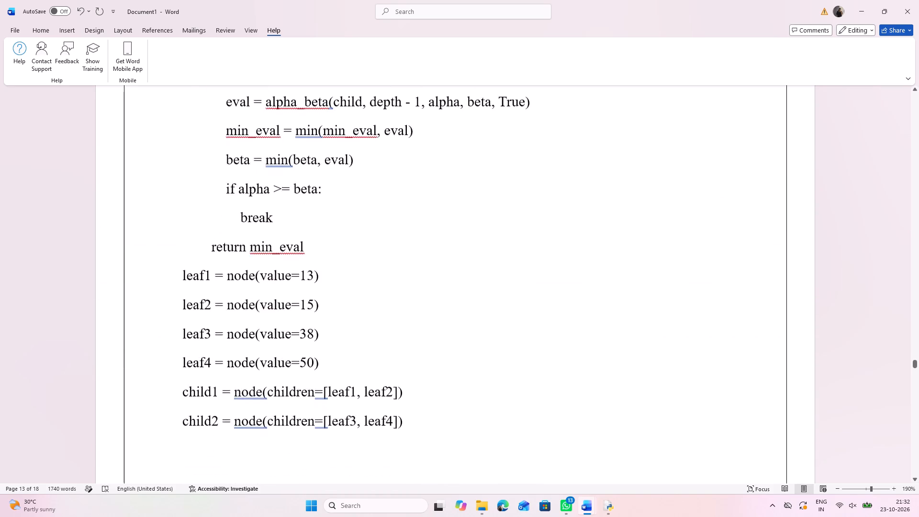
pyautogui.scroll(-2, 206, 91)
pyautogui.scroll(1, 206, 91)
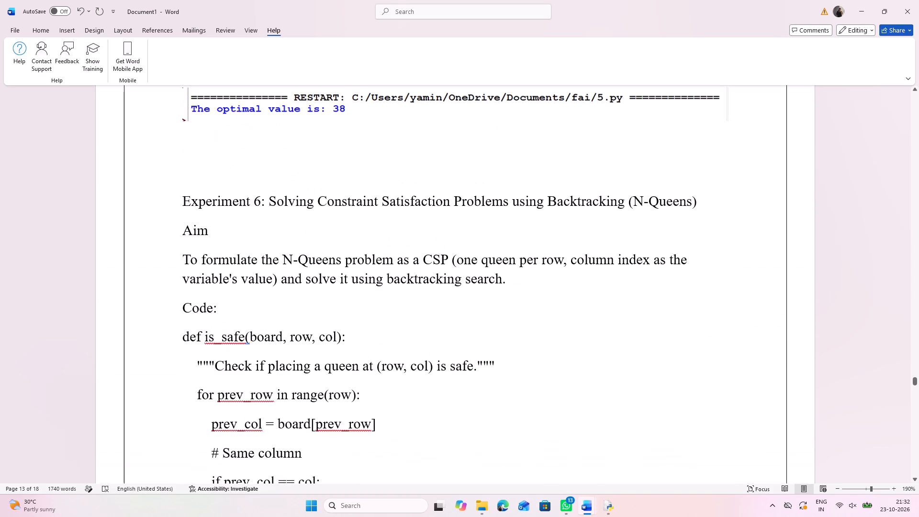
pyautogui.moveTo(178, 194); pyautogui.dragTo(448, 200)
pyautogui.hscroll(1, 435, 193)
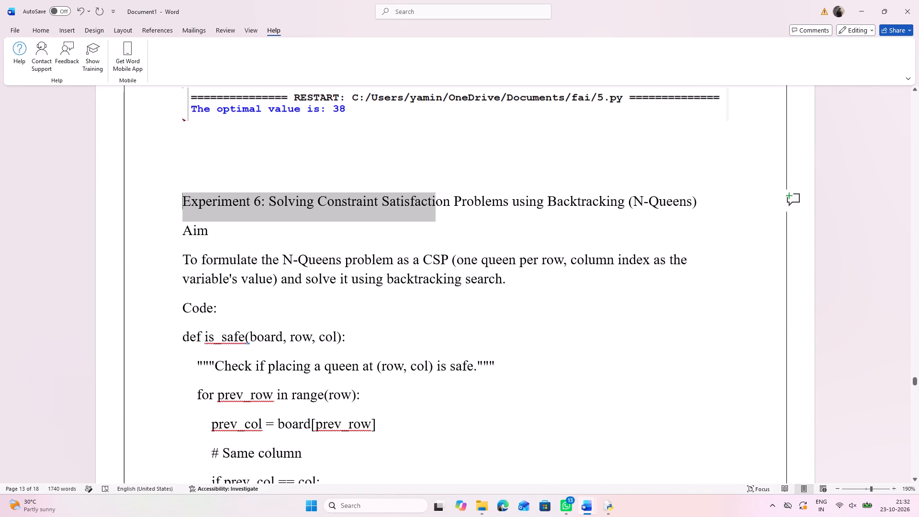
pyautogui.hscroll(1, 448, 200)
pyautogui.moveTo(448, 200); pyautogui.dragTo(675, 202)
pyautogui.hscroll(1, 541, 246)
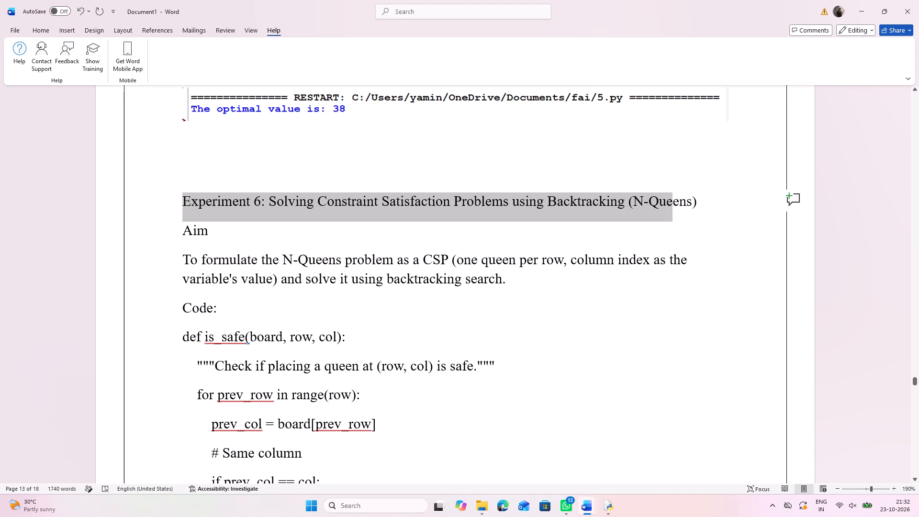
pyautogui.moveTo(675, 202); pyautogui.dragTo(722, 217)
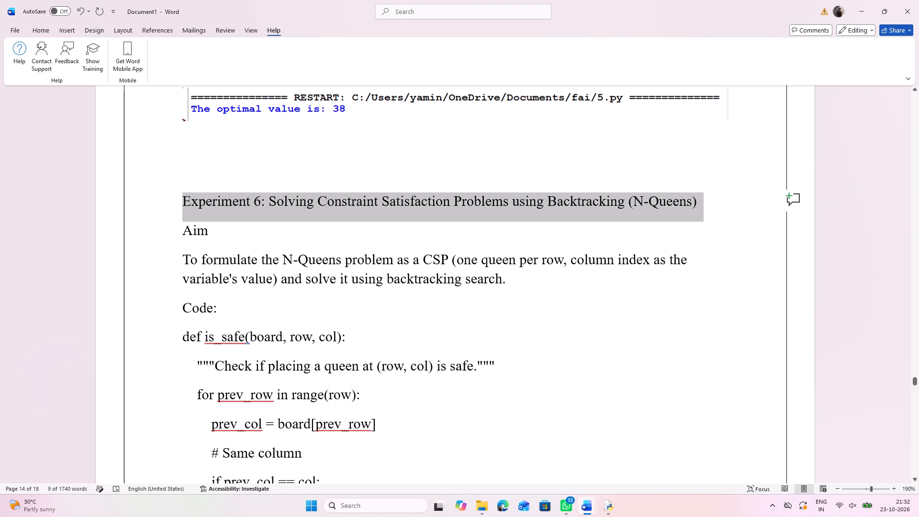
pyautogui.click(46, 26)
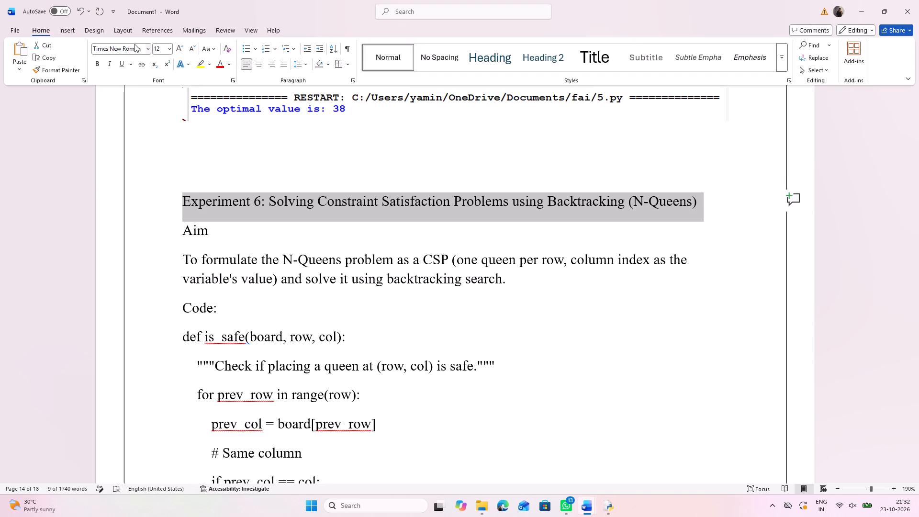
pyautogui.click(146, 49)
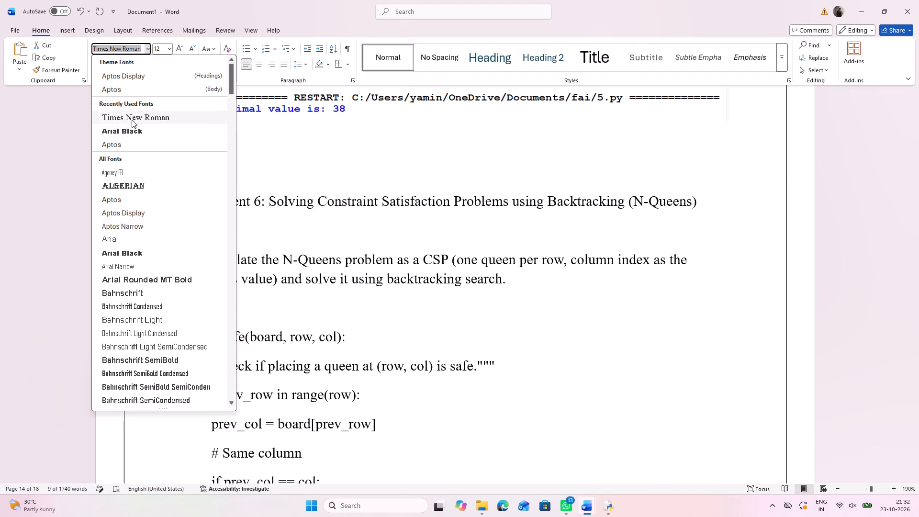
pyautogui.click(148, 49)
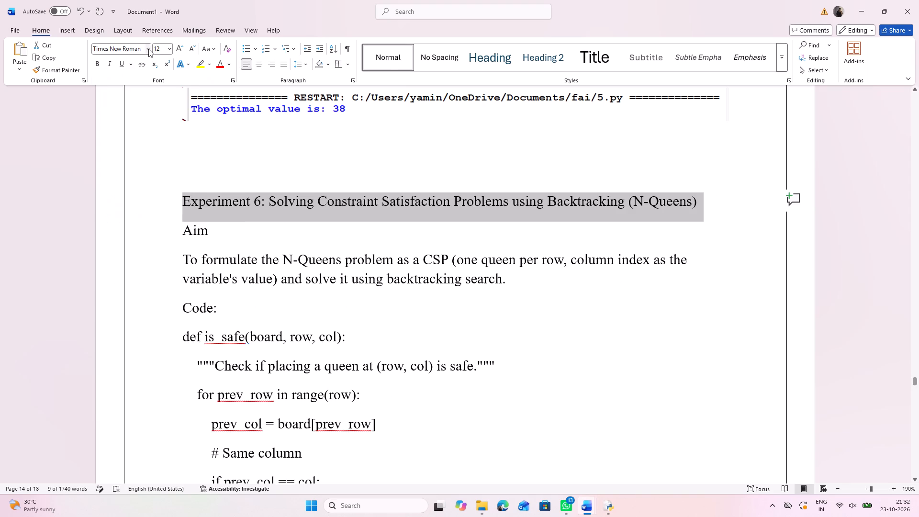
pyautogui.click(98, 63)
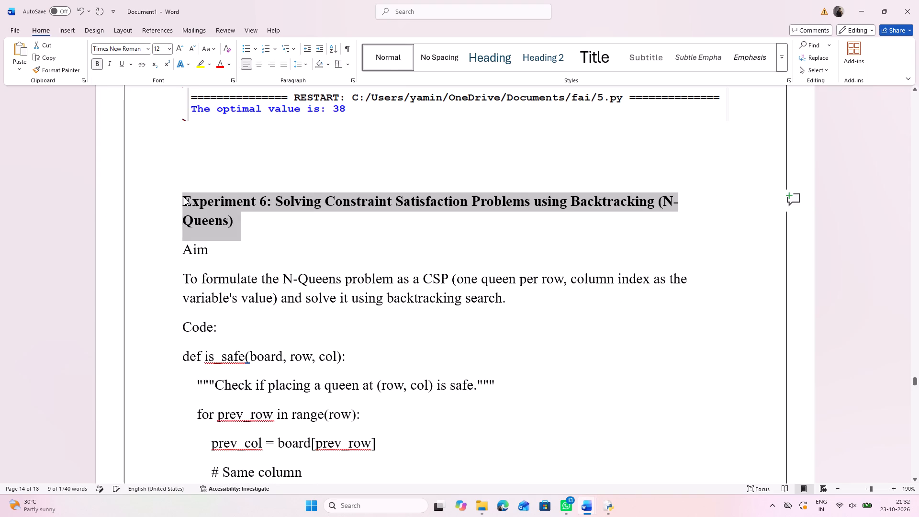
pyautogui.click(184, 197)
# Review the heading formatting, code layout and output images from Experiment 5 through the end of Experiment 7.
pyautogui.scroll(2, 284, 183)
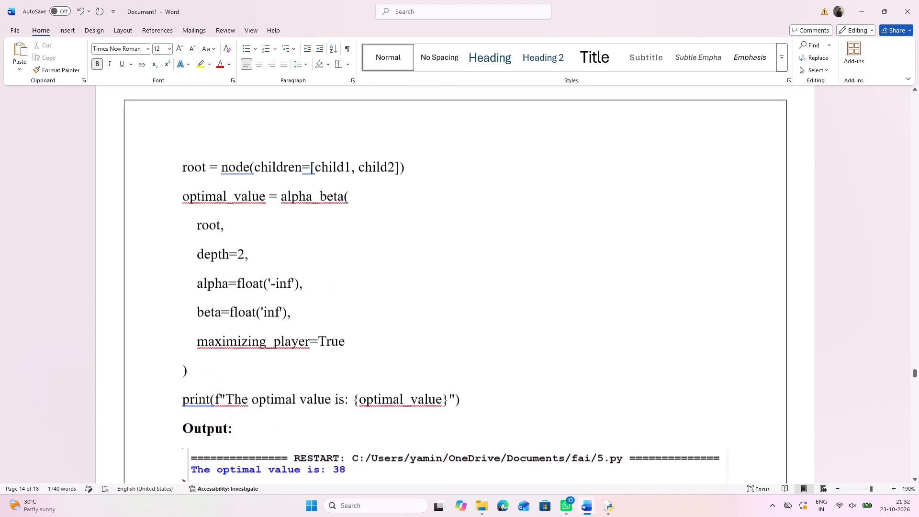
pyautogui.scroll(6, 284, 183)
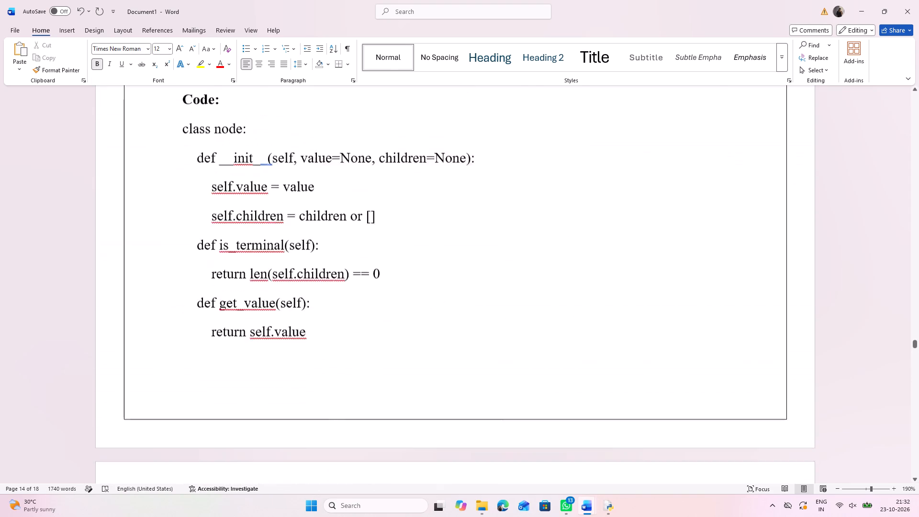
pyautogui.scroll(2, 284, 183)
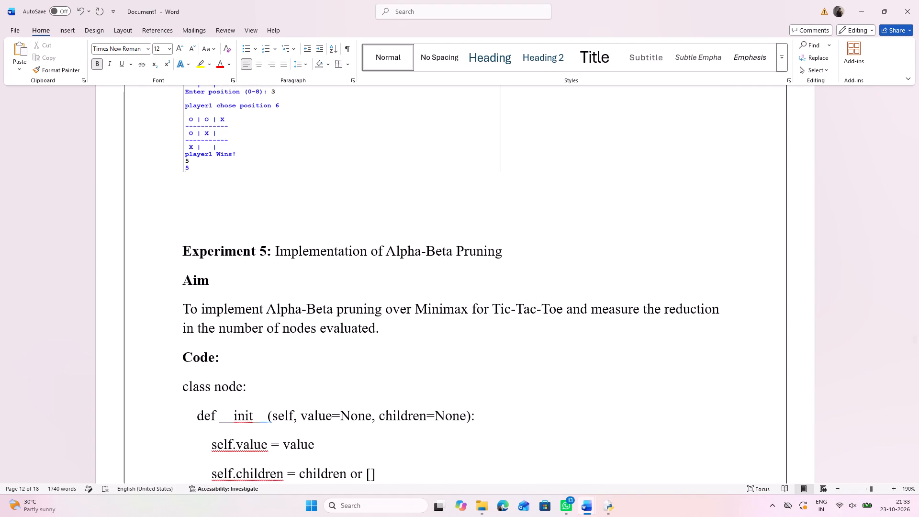
pyautogui.scroll(-5, 309, 275)
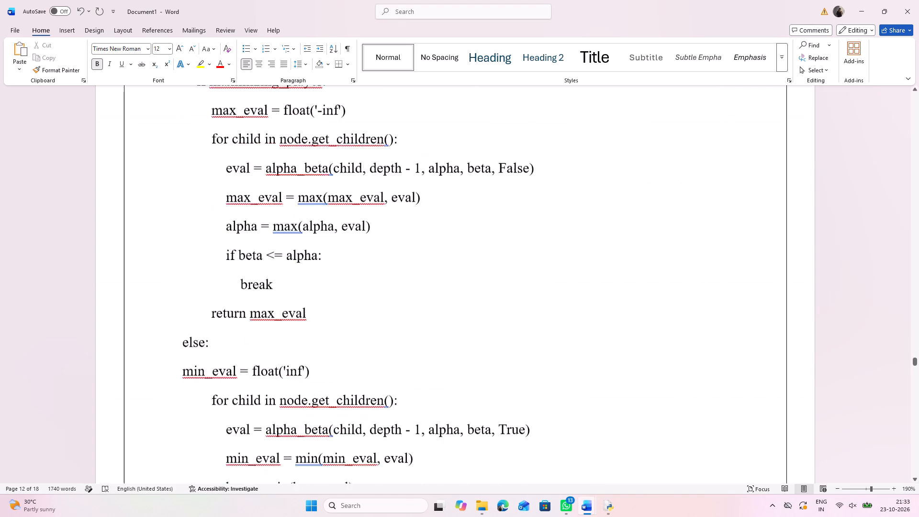
pyautogui.scroll(-6, 309, 275)
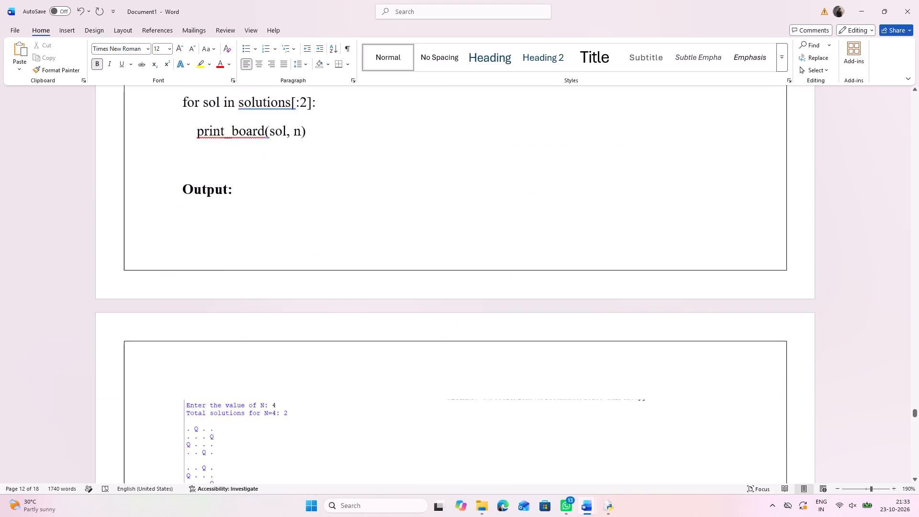
pyautogui.scroll(-5, 309, 275)
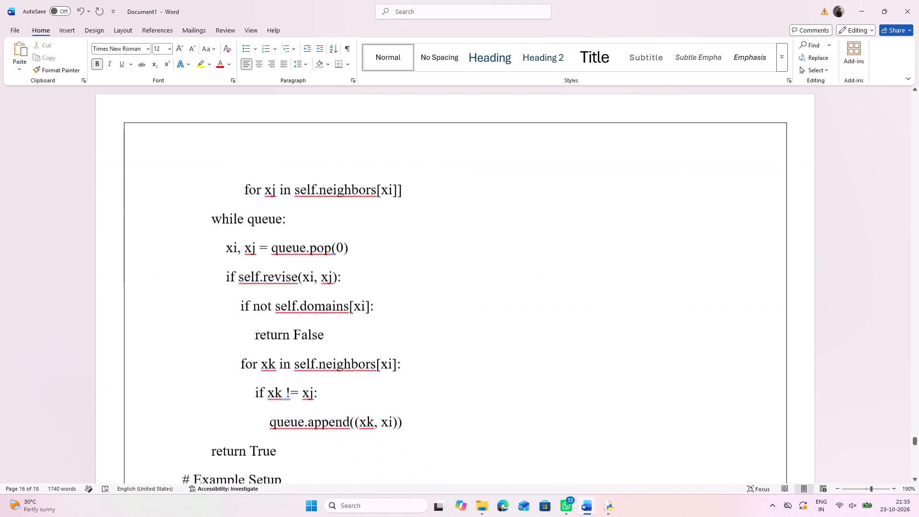
pyautogui.scroll(-5, 309, 275)
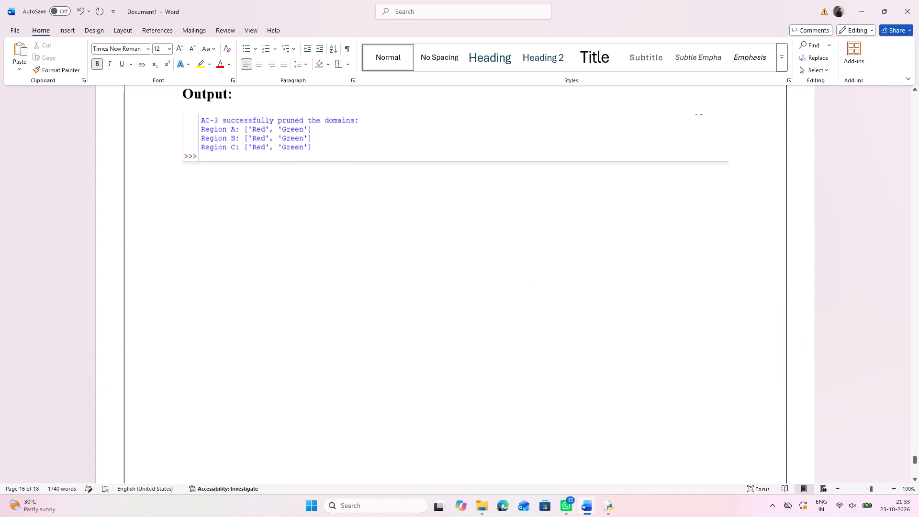
pyautogui.scroll(-3, 309, 275)
pyautogui.scroll(4, 309, 275)
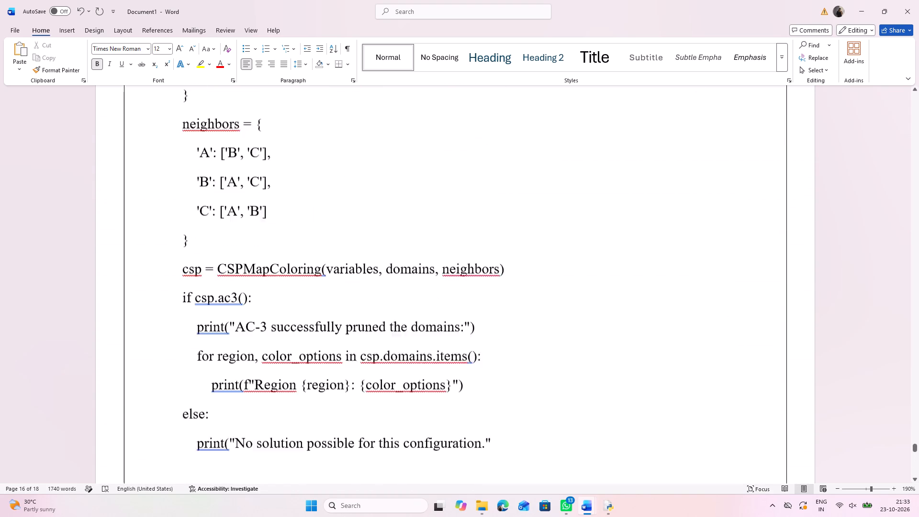
# Make the entire Experiment 7 heading line about map colouring with AC-3 constraint propagation bold.
pyautogui.scroll(3, 309, 275)
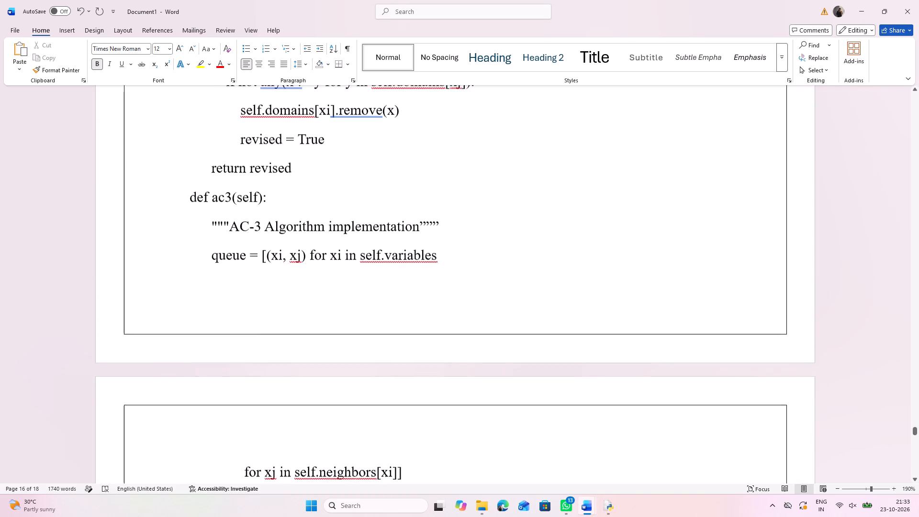
pyautogui.scroll(4, 309, 275)
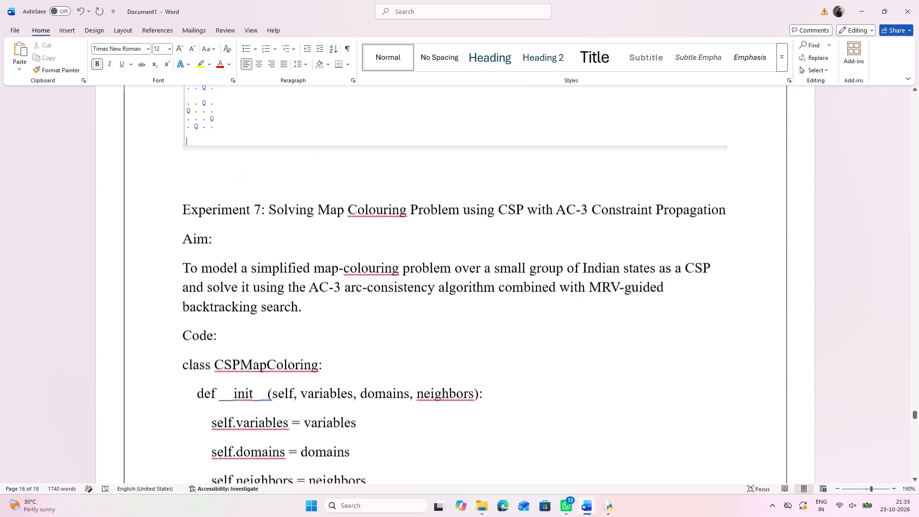
pyautogui.scroll(3, 309, 275)
pyautogui.scroll(-2, 285, 411)
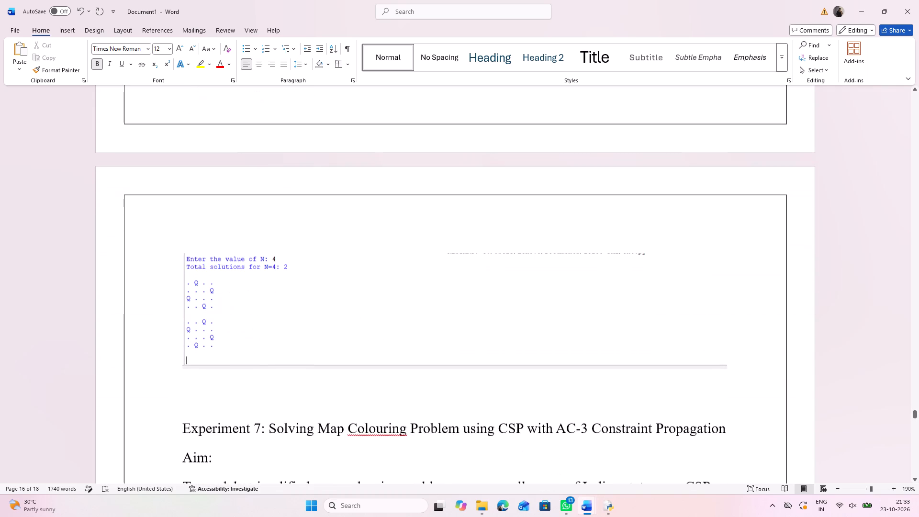
pyautogui.click(339, 330)
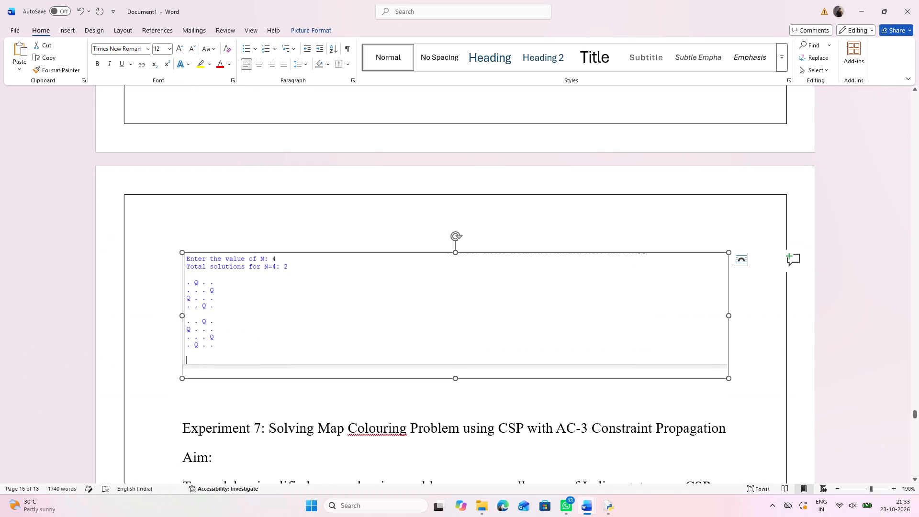
pyautogui.moveTo(179, 431); pyautogui.dragTo(632, 422)
pyautogui.hscroll(2, 517, 434)
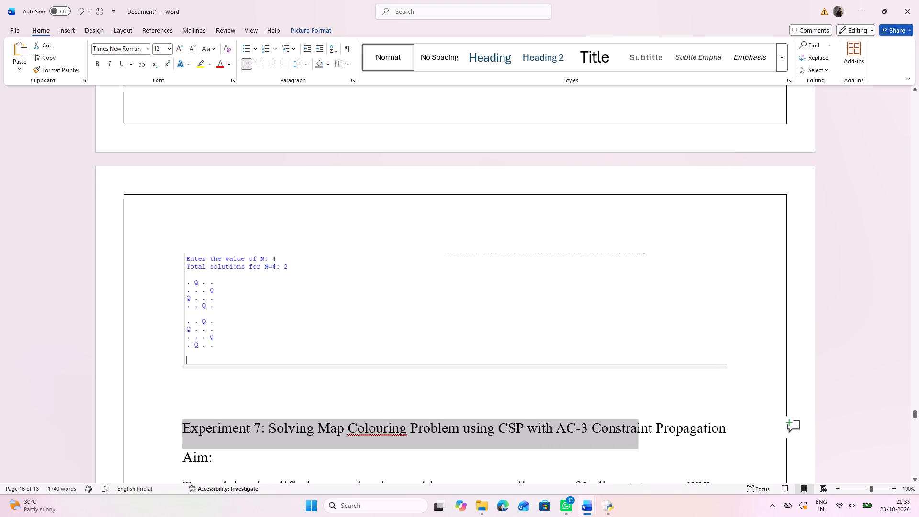
pyautogui.moveTo(632, 422); pyautogui.dragTo(701, 433)
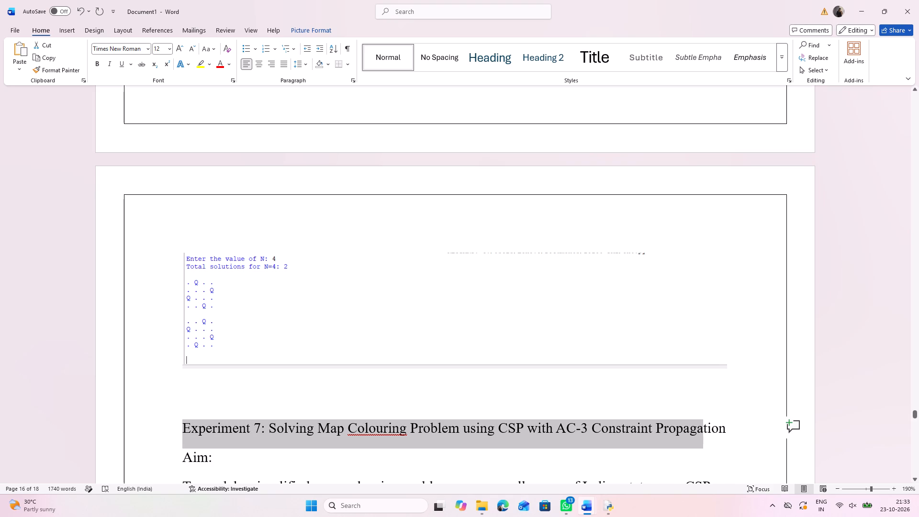
pyautogui.moveTo(701, 433); pyautogui.dragTo(729, 435)
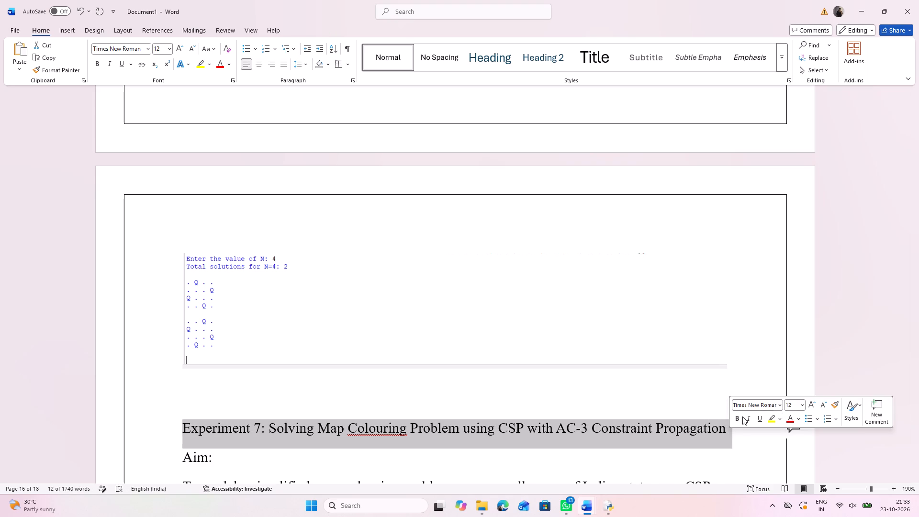
pyautogui.click(742, 416)
pyautogui.click(739, 417)
# Review the headings, code layout and spacing from Experiment 6 back to the start of Experiment 4.
pyautogui.scroll(1, 459, 370)
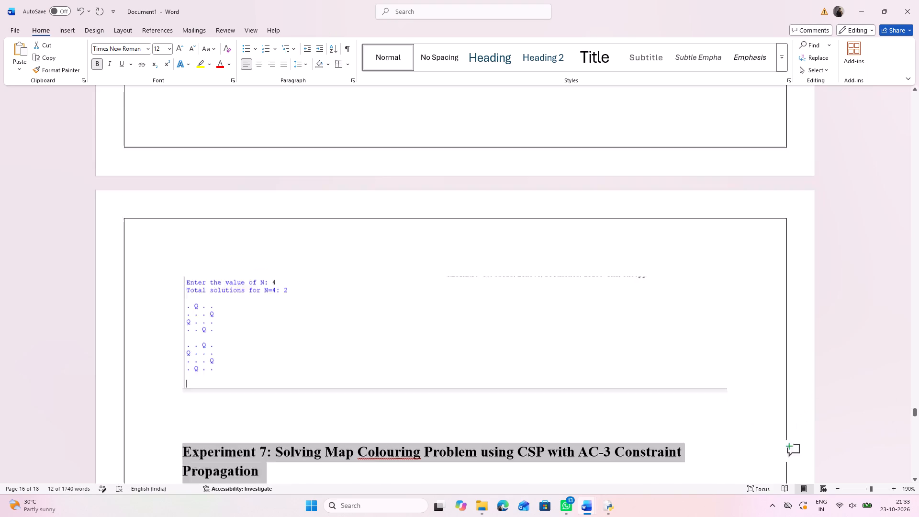
pyautogui.scroll(6, 459, 370)
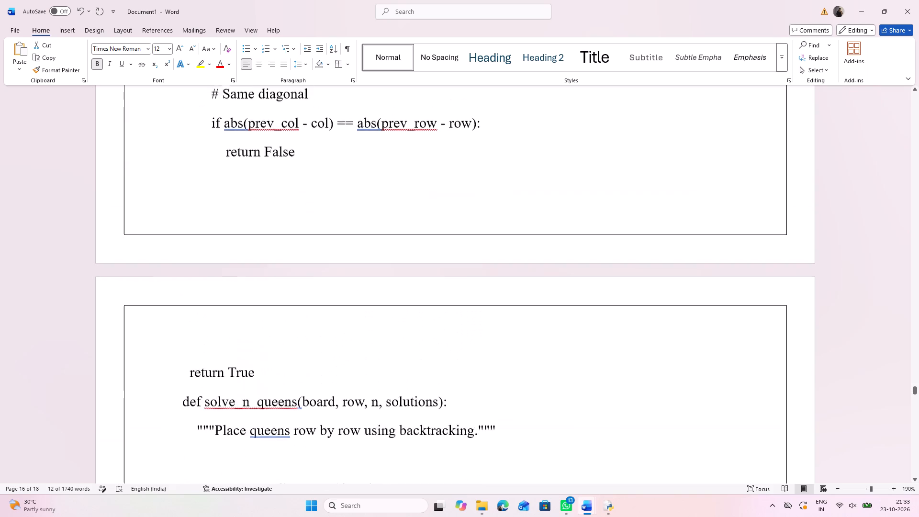
pyautogui.scroll(3, 459, 370)
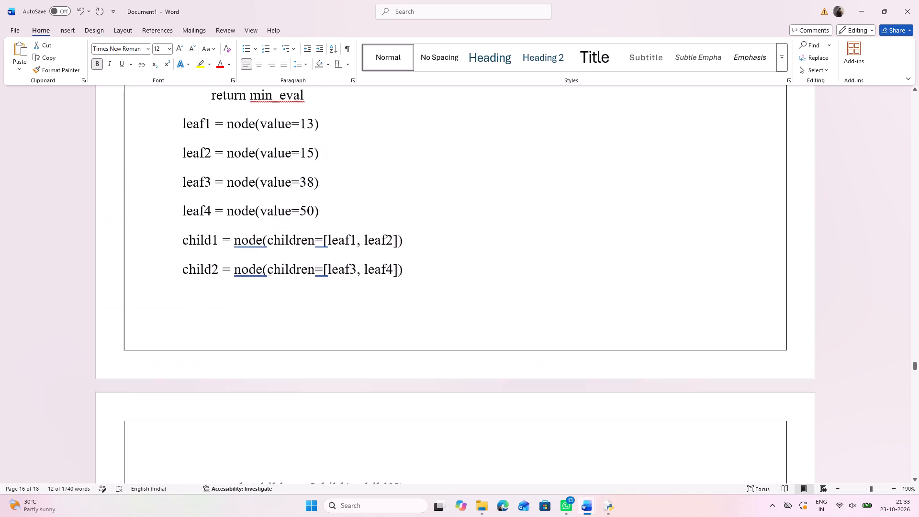
pyautogui.scroll(3, 459, 370)
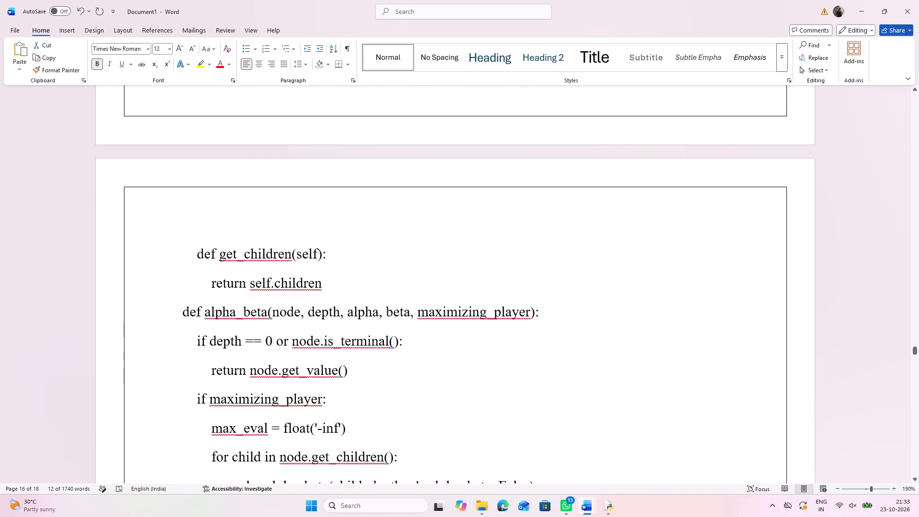
pyautogui.scroll(7, 459, 370)
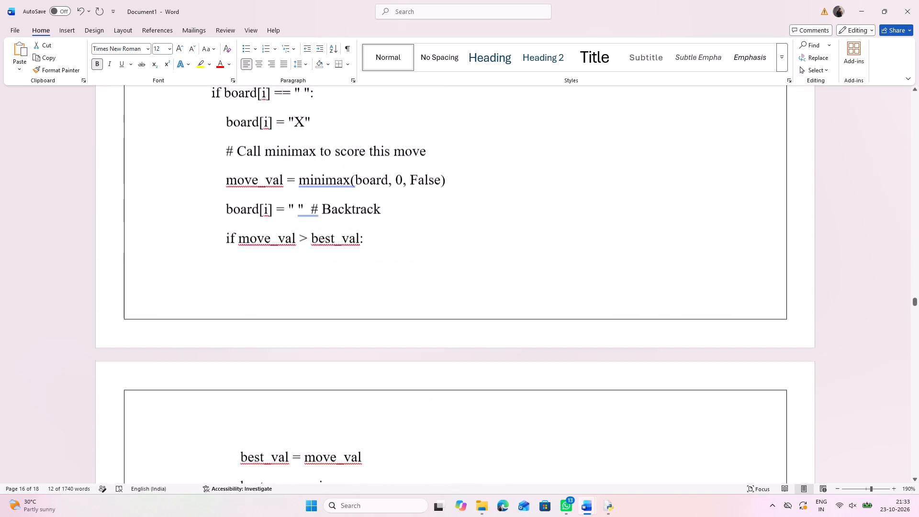
pyautogui.scroll(4, 459, 370)
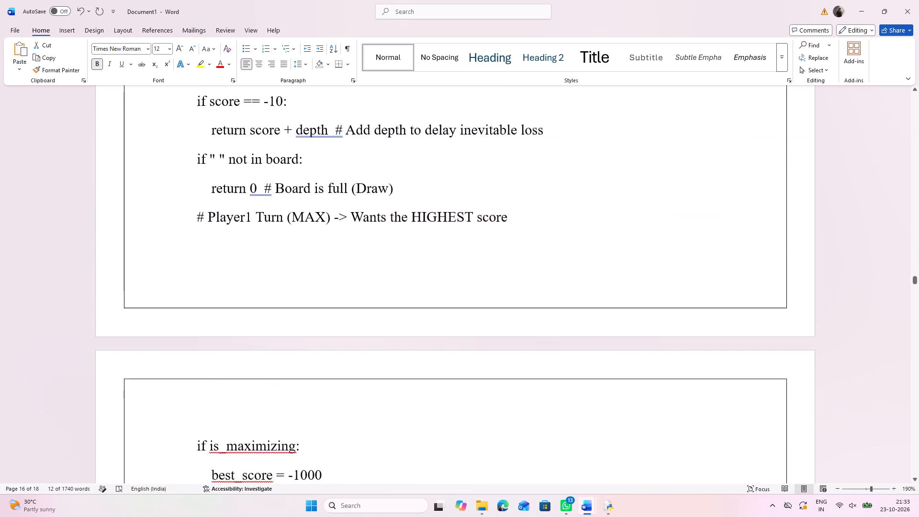
pyautogui.scroll(6, 459, 370)
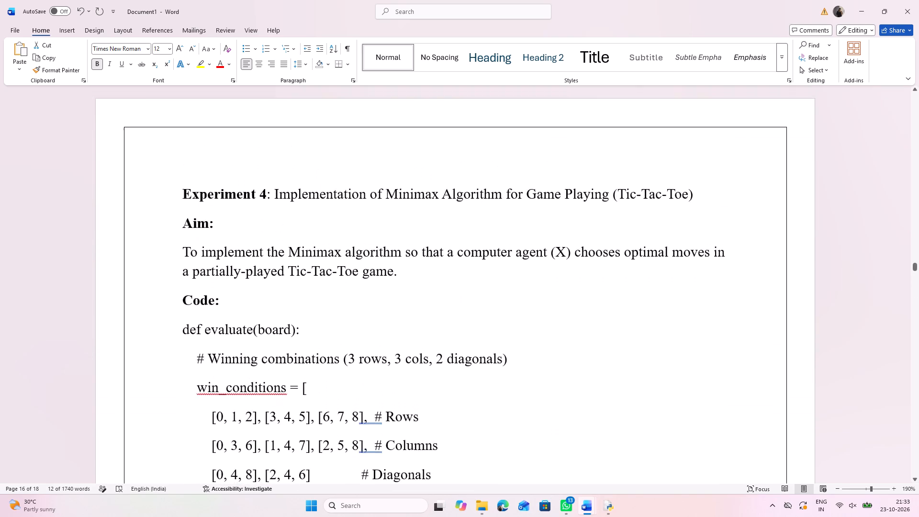
# Delete the blank line before the greedy_best_first function definition in the Experiment 3 code.
pyautogui.scroll(2, 459, 370)
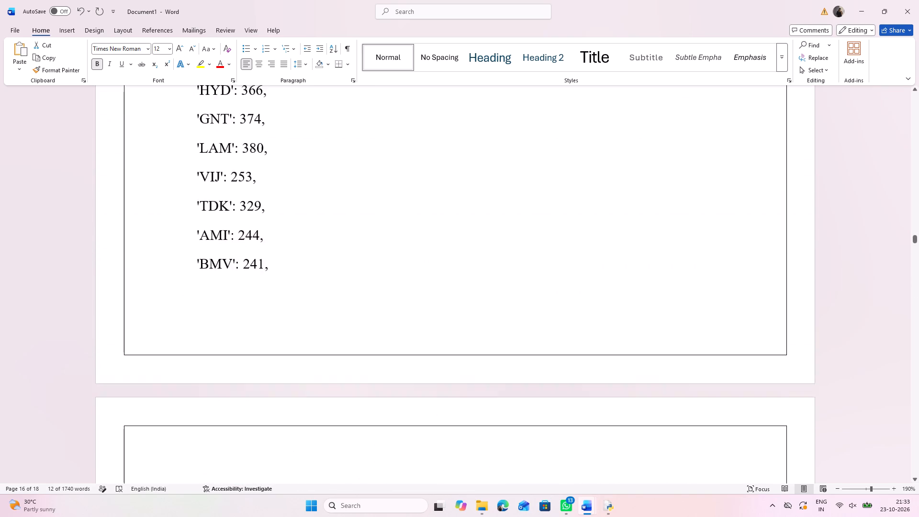
pyautogui.scroll(1, 459, 370)
pyautogui.scroll(-3, 459, 370)
pyautogui.click(194, 285)
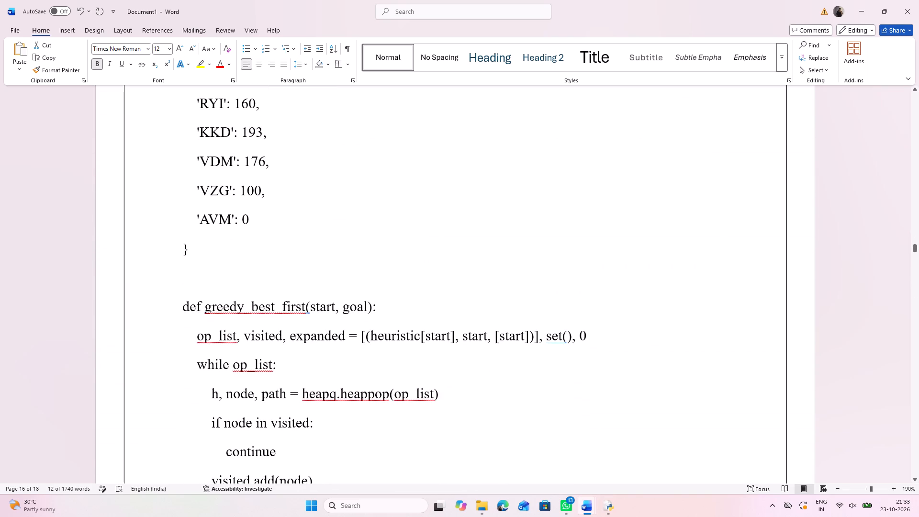
pyautogui.press('BackSpace')
# Delete the blank line before the astar('Hyd', 'PRP') call in the Exercise 2 code.
pyautogui.scroll(2, 194, 285)
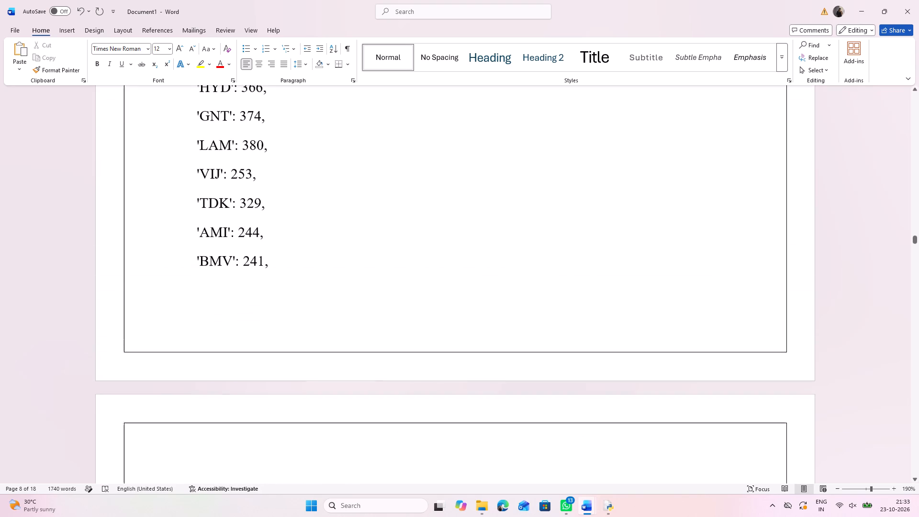
pyautogui.scroll(4, 194, 285)
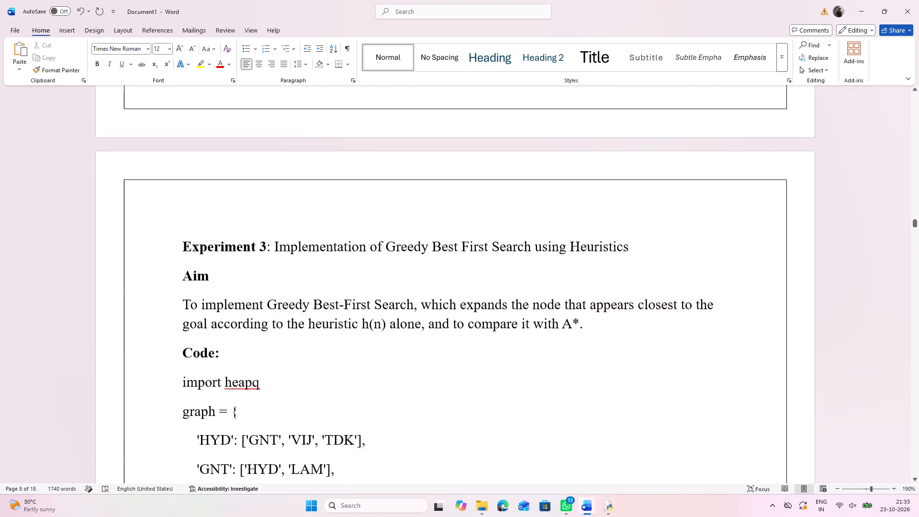
pyautogui.scroll(3, 194, 285)
pyautogui.scroll(-1, 194, 285)
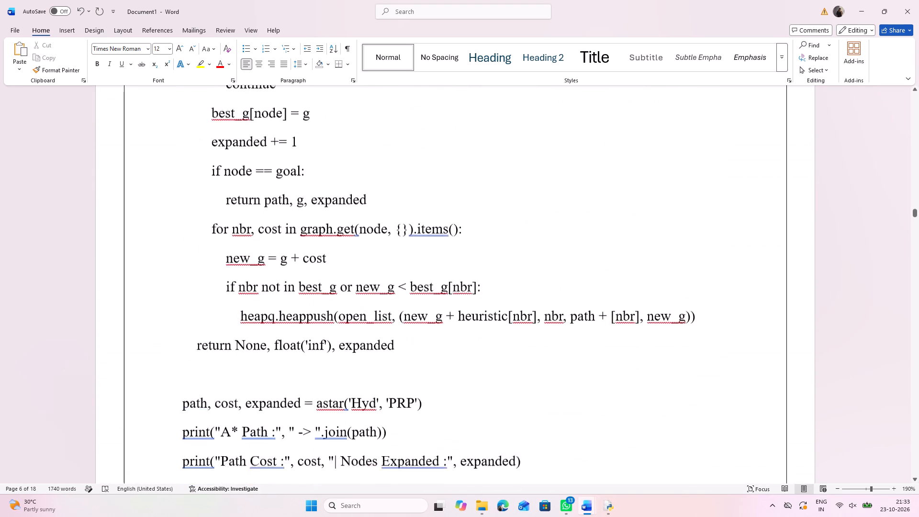
pyautogui.scroll(-1, 194, 285)
pyautogui.click(198, 323)
pyautogui.press('BackSpace')
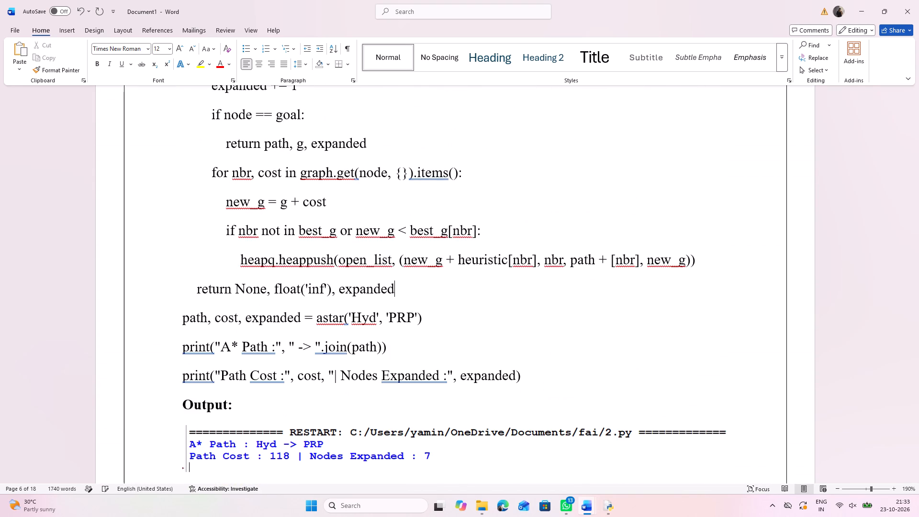
# Insert a blank line before the Experiment 3 heading so it starts on the following page with its Aim.
pyautogui.hscroll(1, 198, 323)
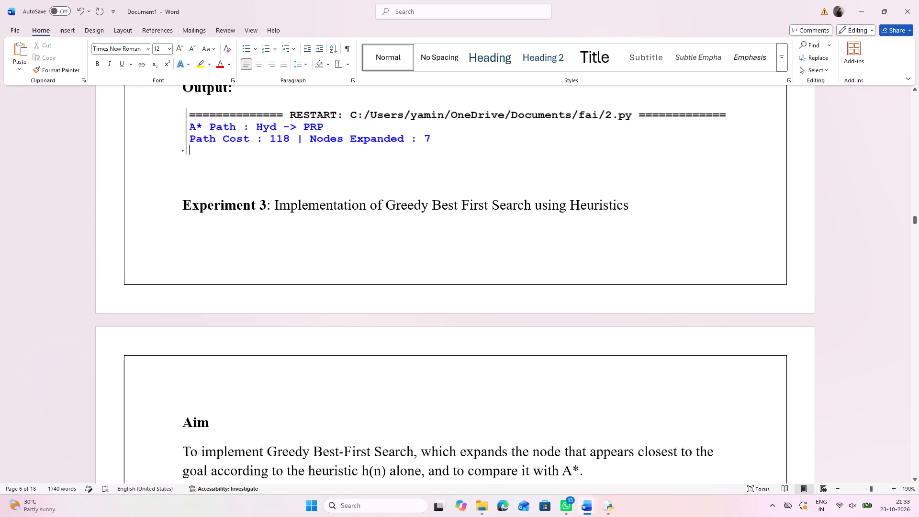
pyautogui.click(181, 205)
pyautogui.press('Return')
# Delete the blank line before the astar function definition in the Exercise 2 code.
pyautogui.scroll(1, 322, 236)
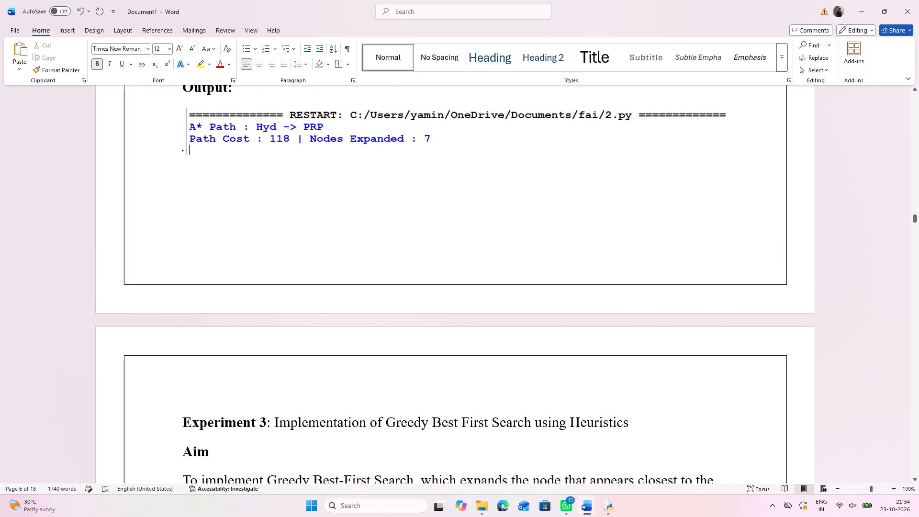
pyautogui.scroll(3, 322, 236)
pyautogui.scroll(-1, 340, 184)
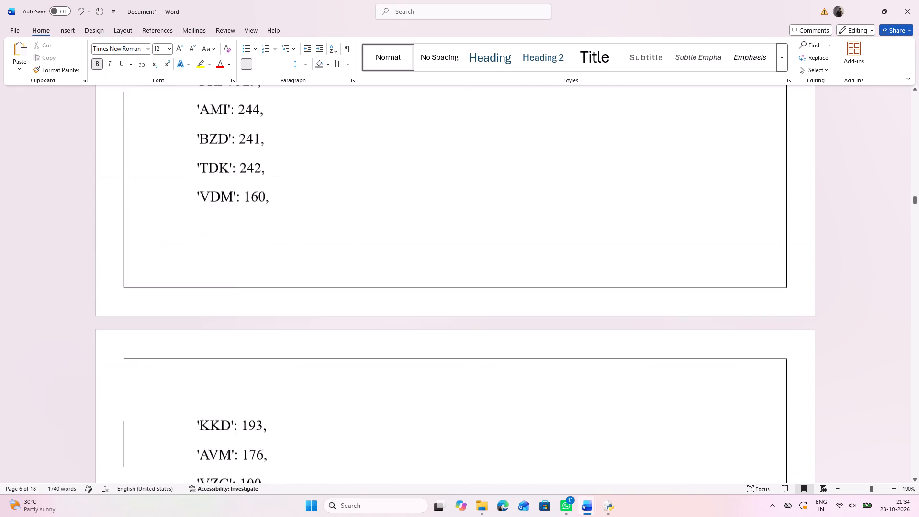
pyautogui.scroll(-1, 225, 405)
pyautogui.click(197, 344)
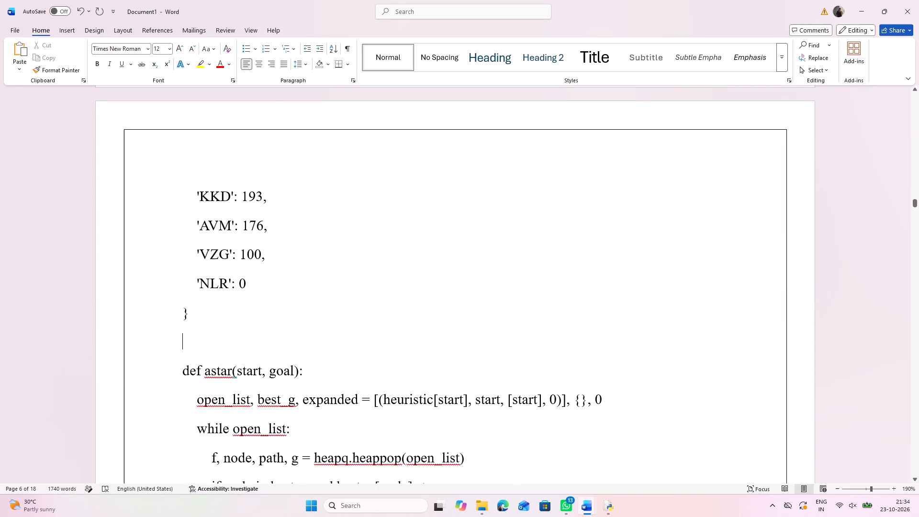
pyautogui.press('BackSpace')
# Insert another blank line above the Experiment 3 heading to push it onto the following page.
pyautogui.scroll(-3, 197, 344)
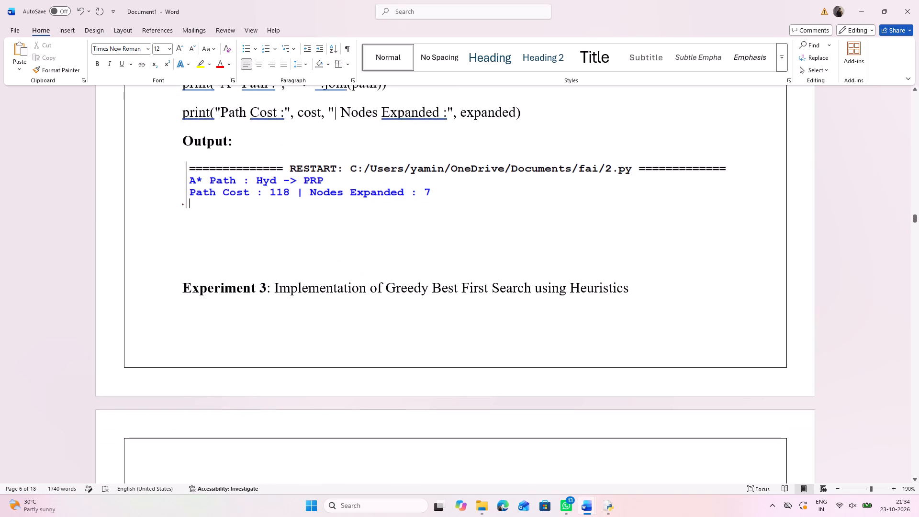
pyautogui.click(181, 281)
pyautogui.press('Return')
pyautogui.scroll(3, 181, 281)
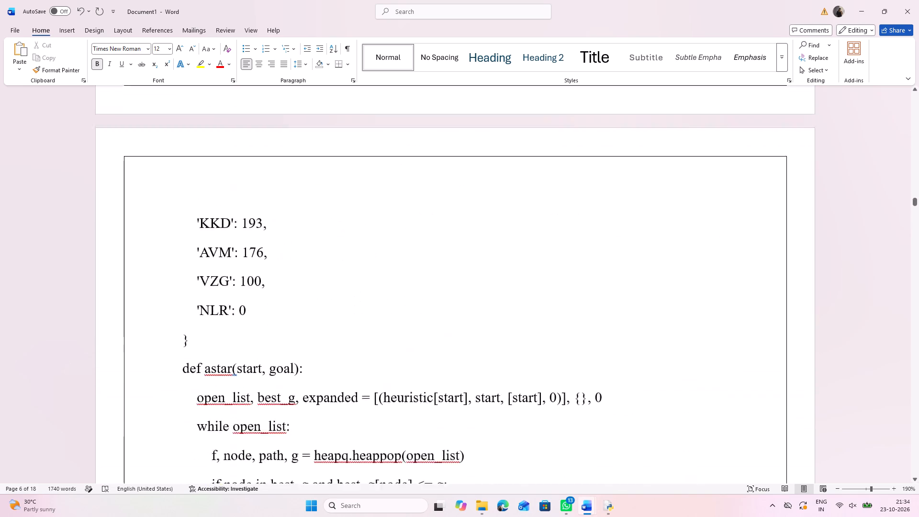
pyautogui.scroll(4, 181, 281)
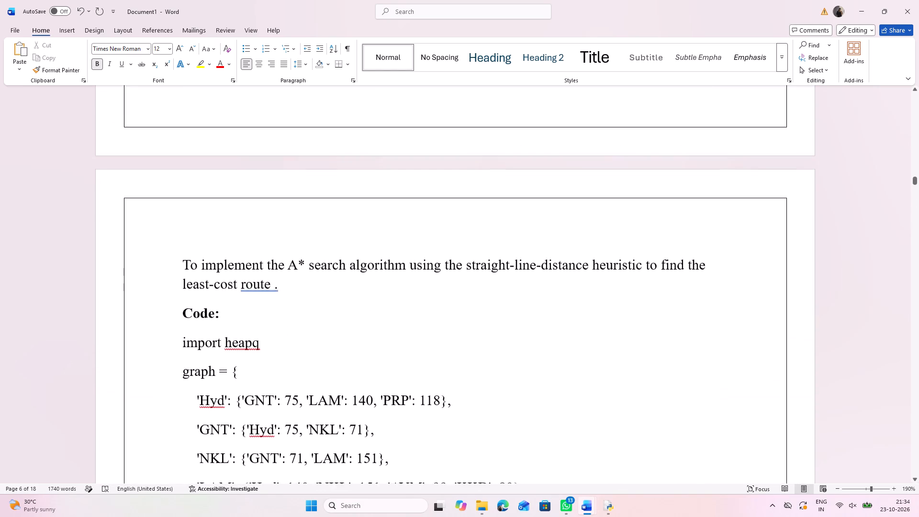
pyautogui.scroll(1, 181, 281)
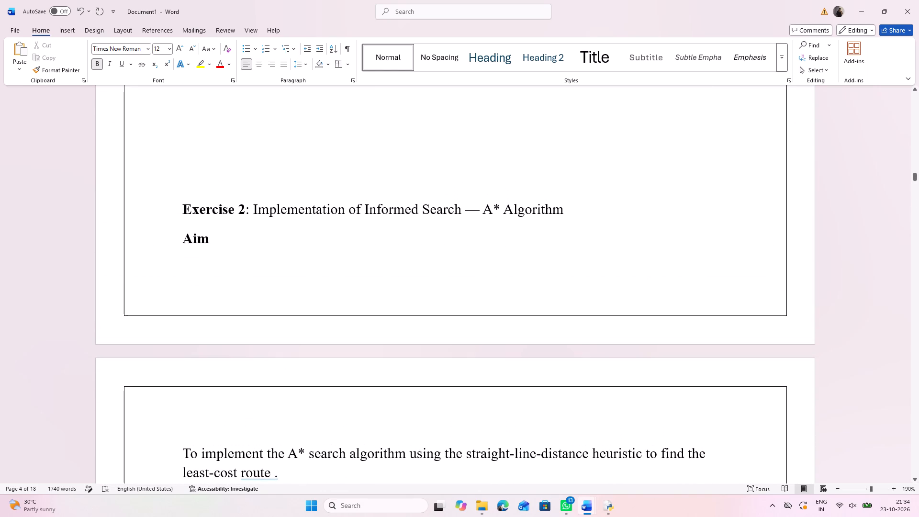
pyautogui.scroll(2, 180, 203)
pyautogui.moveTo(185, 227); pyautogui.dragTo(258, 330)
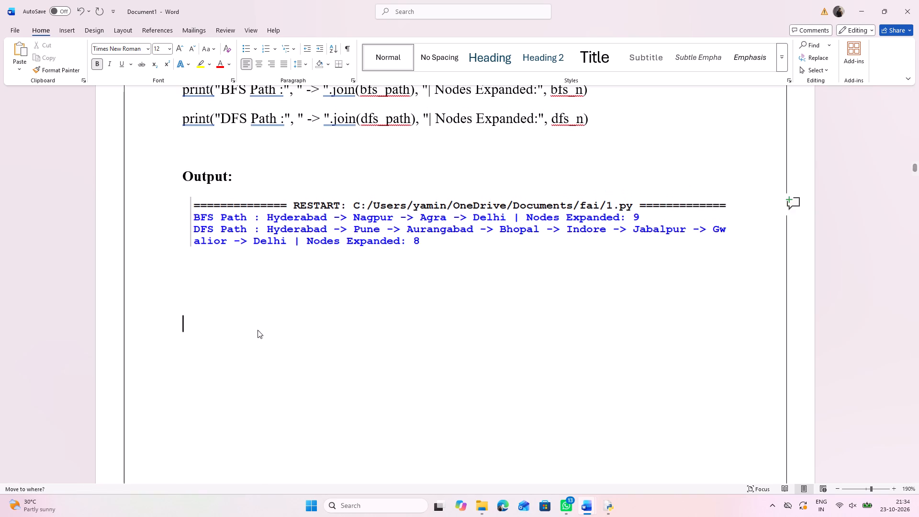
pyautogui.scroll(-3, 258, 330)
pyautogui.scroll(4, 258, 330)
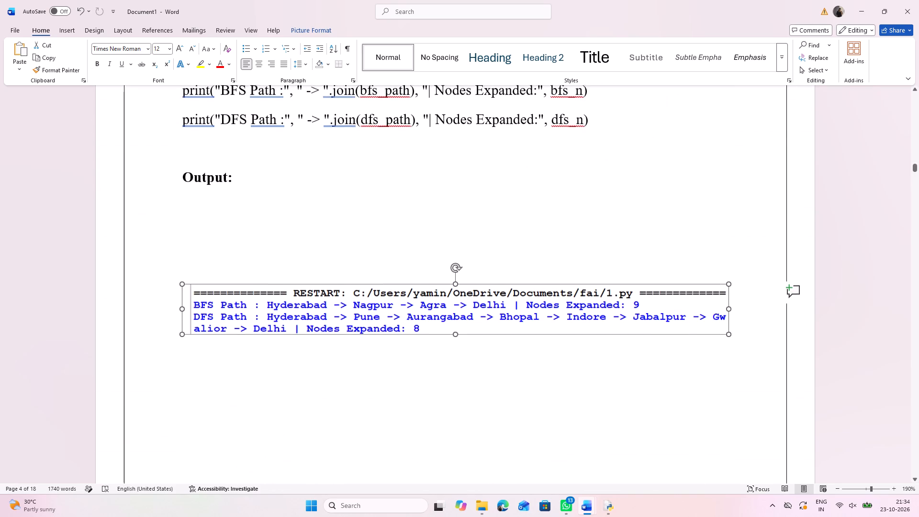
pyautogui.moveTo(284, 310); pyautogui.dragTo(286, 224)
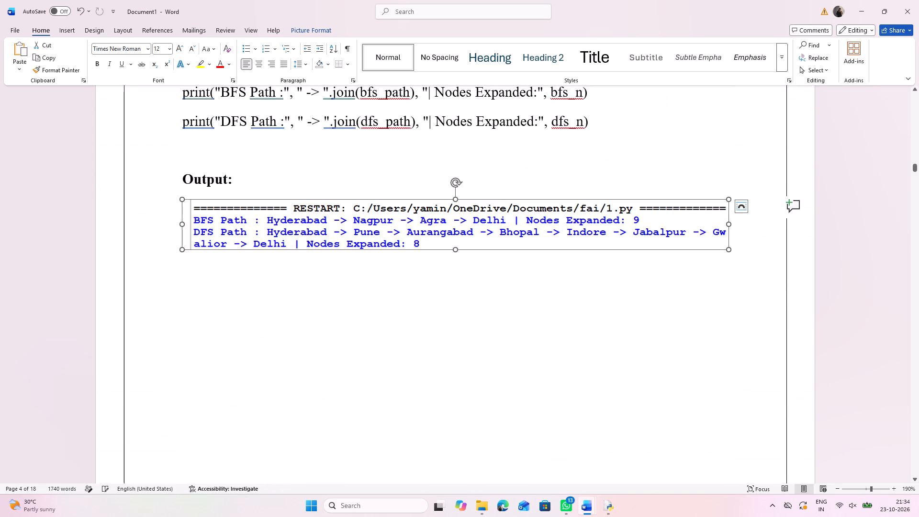
# Delete the blank lines above the Exercise 2 heading so it directly follows the BFS/DFS output image.
pyautogui.scroll(-1, 268, 386)
pyautogui.click(186, 318)
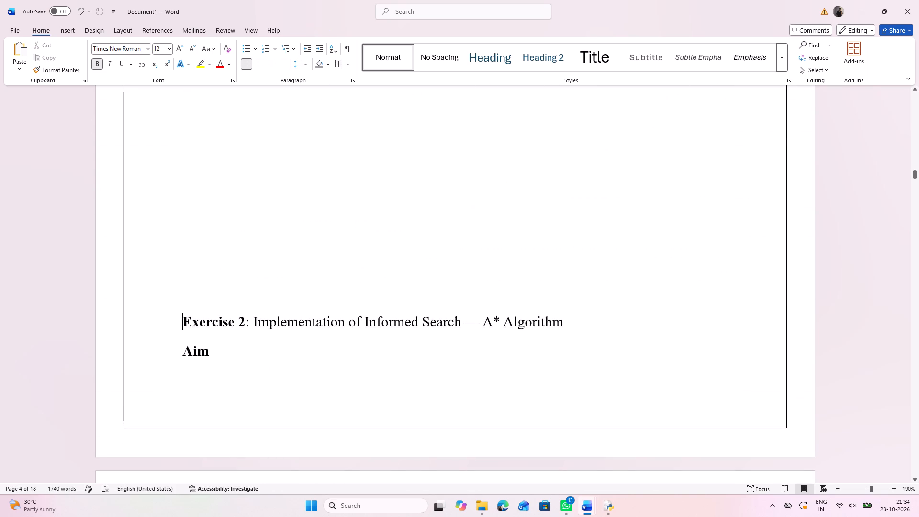
pyautogui.press('BackSpace')
pyautogui.press('BackSpace')
pyautogui.press('BackSpace')
pyautogui.press('BackSpace')
pyautogui.press('BackSpace')
pyautogui.press('BackSpace')
pyautogui.press('BackSpace')
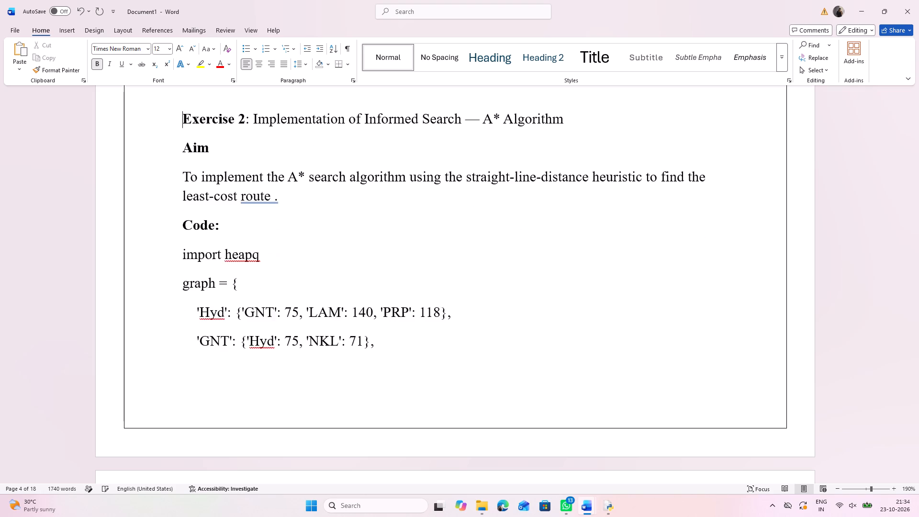
pyautogui.press('BackSpace')
pyautogui.press('BackSpace')
pyautogui.press('BackSpace')
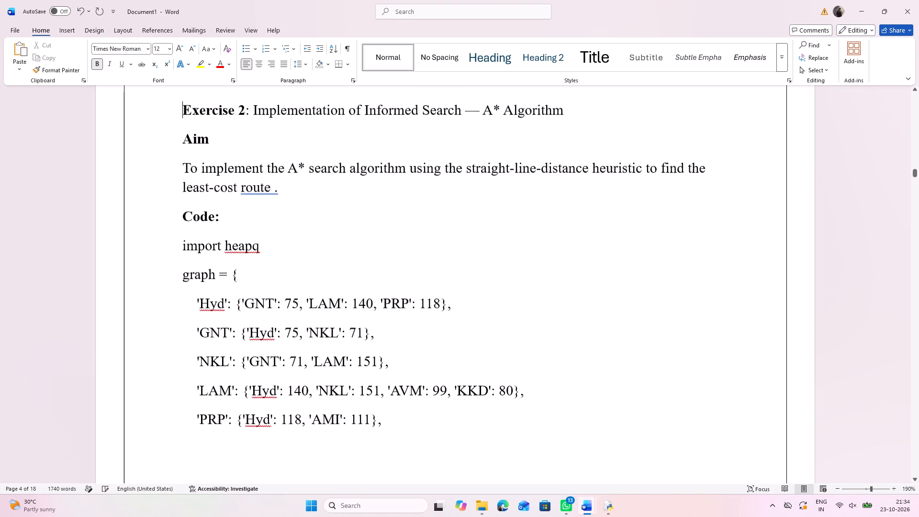
pyautogui.press('BackSpace')
pyautogui.press('BackSpace')
pyautogui.press('BackSpace')
pyautogui.press('BackSpace')
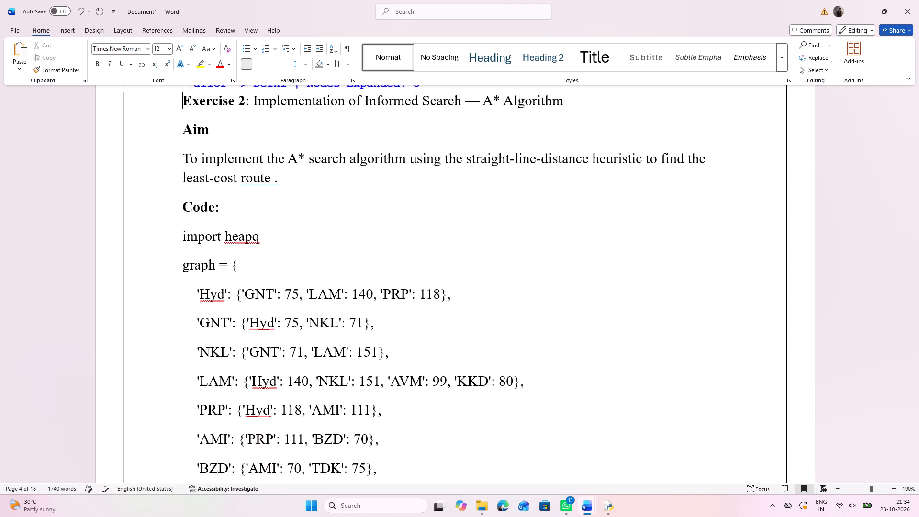
# Insert two blank lines between the BFS/DFS output image and the Exercise 2 heading.
pyautogui.press('Return')
pyautogui.press('Return')
pyautogui.press('Return')
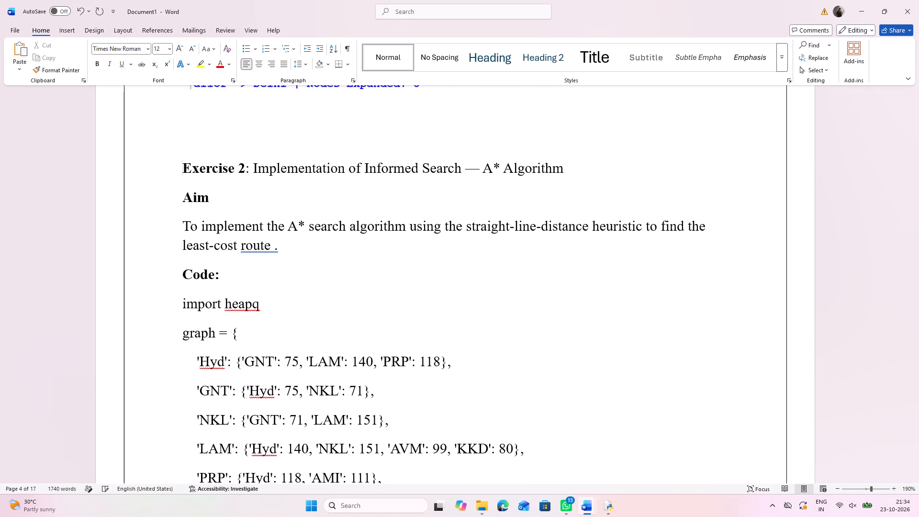
pyautogui.press('BackSpace')
# Delete the extra blank lines above the Experiment 3 heading, leaving one below the A* output image.
pyautogui.scroll(-2, 241, 267)
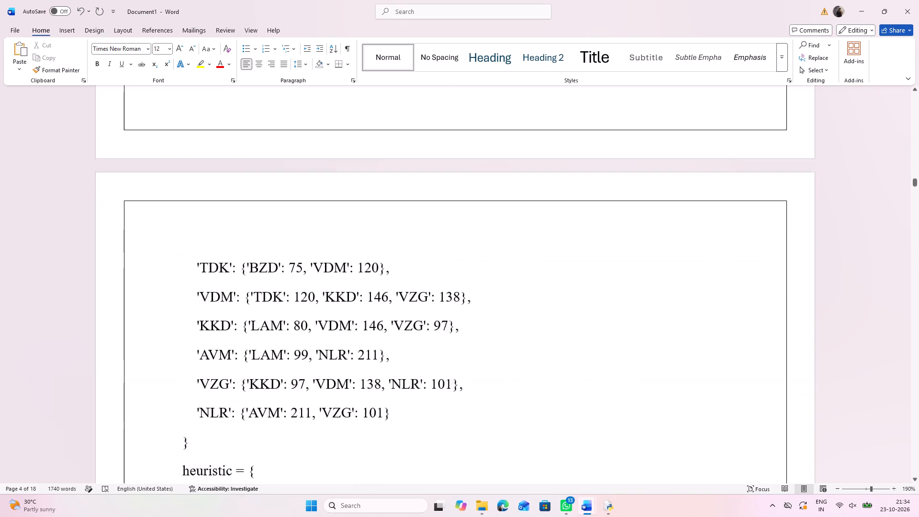
pyautogui.scroll(-6, 241, 267)
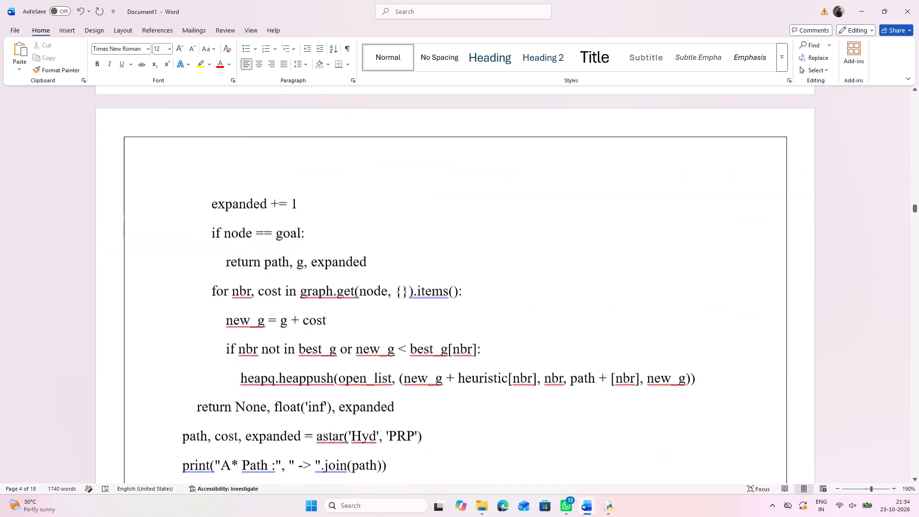
pyautogui.scroll(-2, 241, 267)
pyautogui.click(203, 166)
pyautogui.press('BackSpace')
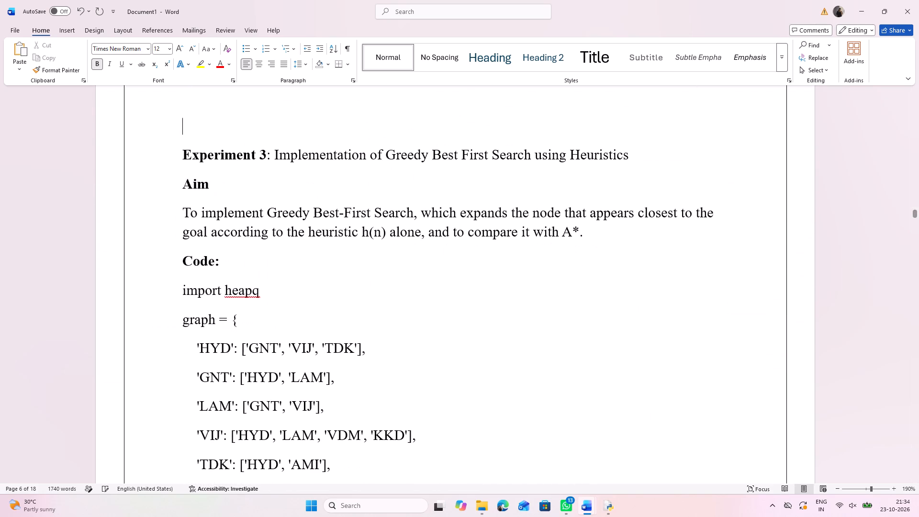
pyautogui.press('BackSpace')
pyautogui.scroll(1, 203, 166)
pyautogui.scroll(-1, 220, 260)
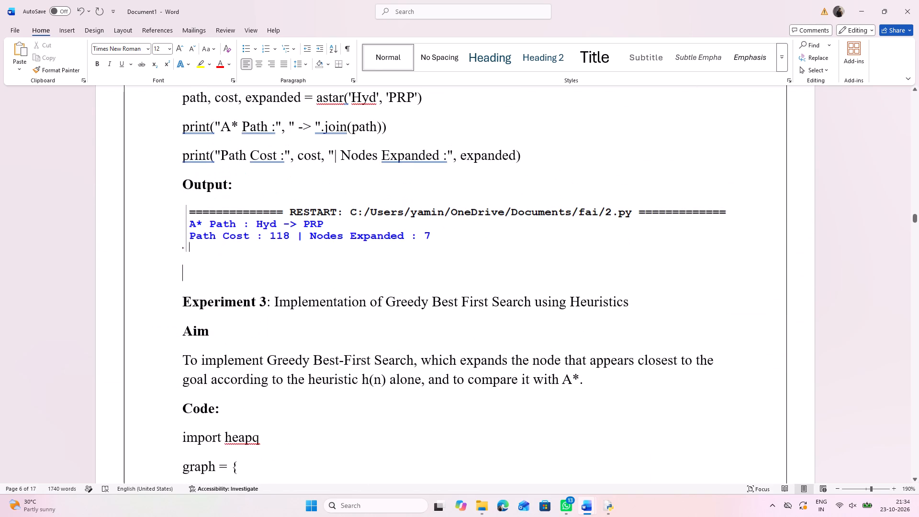
# Delete one of the blank lines between the alpha-beta output image and the Experiment 6 heading.
pyautogui.scroll(-6, 220, 260)
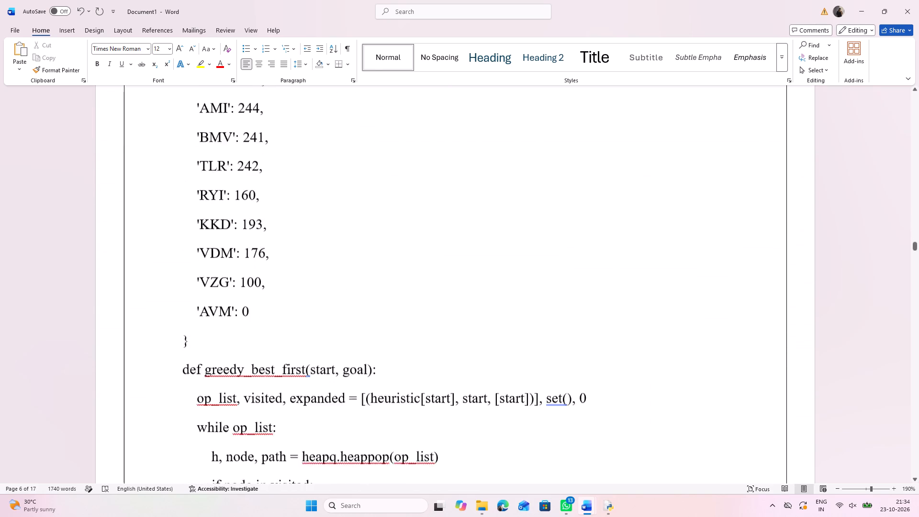
pyautogui.scroll(-7, 220, 260)
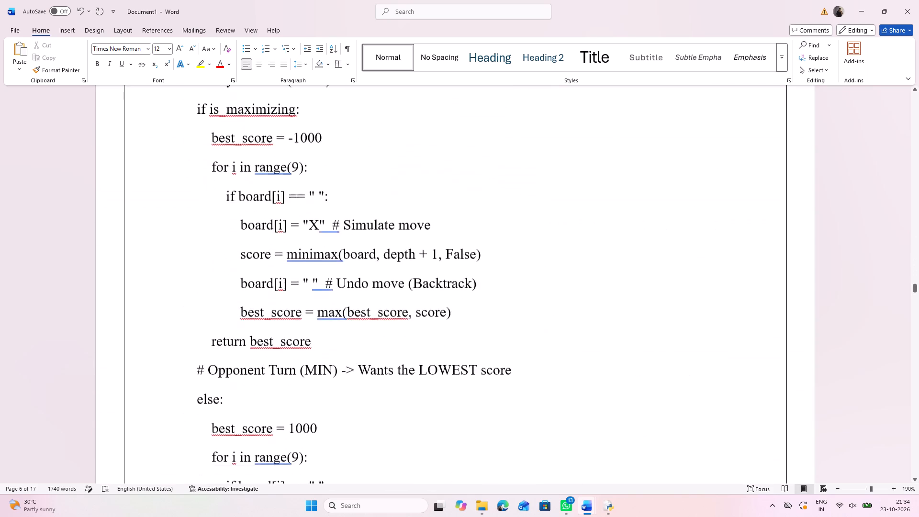
pyautogui.scroll(-7, 220, 260)
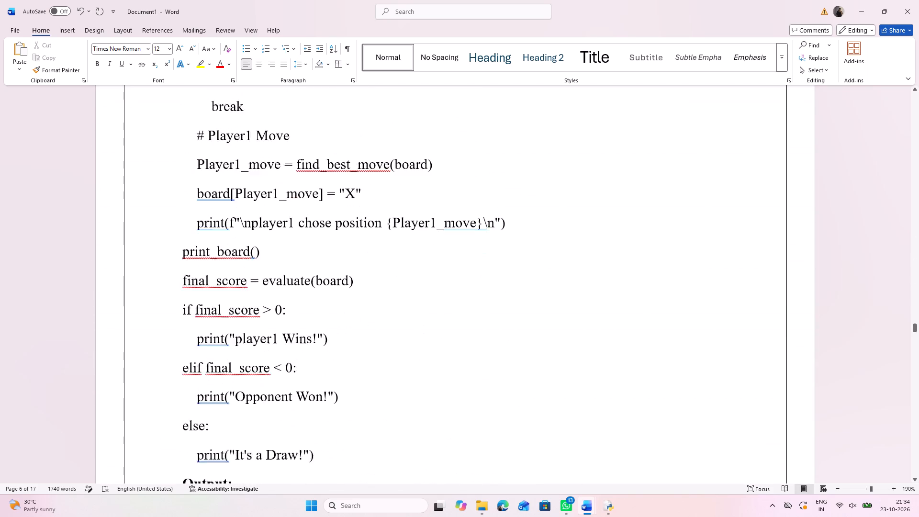
pyautogui.scroll(-7, 220, 260)
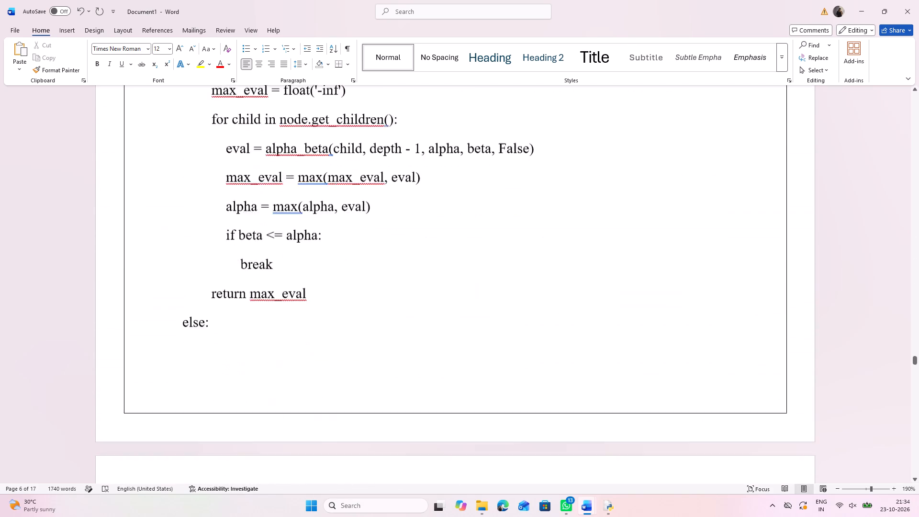
pyautogui.scroll(-5, 220, 260)
pyautogui.scroll(1, 220, 260)
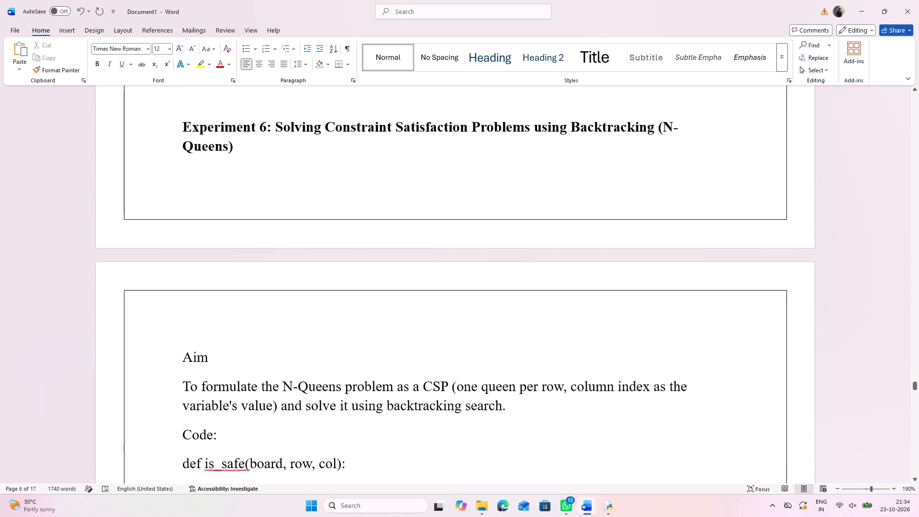
pyautogui.scroll(-1, 220, 260)
pyautogui.scroll(2, 220, 260)
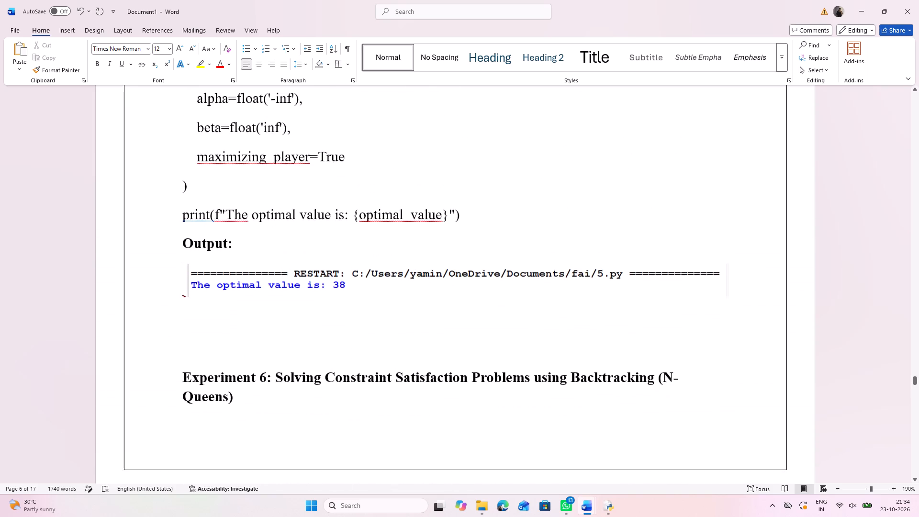
pyautogui.click(198, 369)
pyautogui.press('BackSpace')
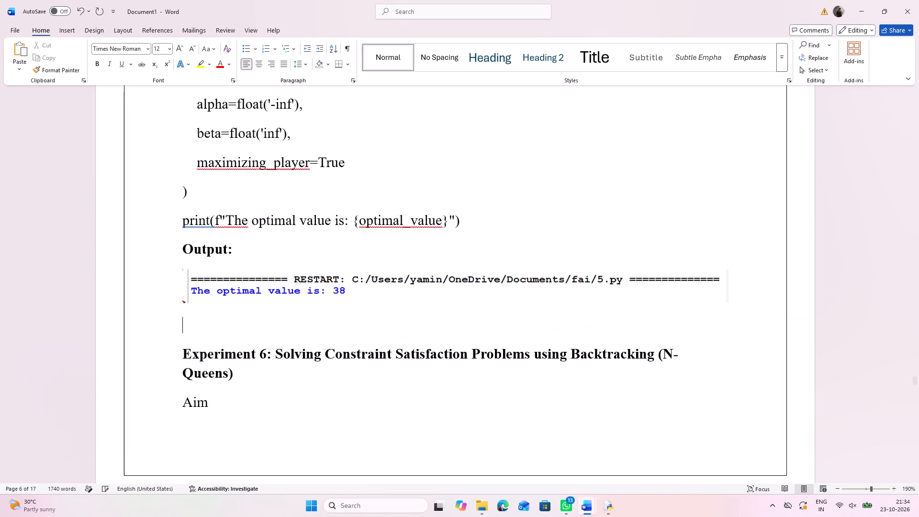
# Review the layout of the Experiment 6 and Experiment 7 pages through to the final output image.
pyautogui.scroll(-6, 198, 369)
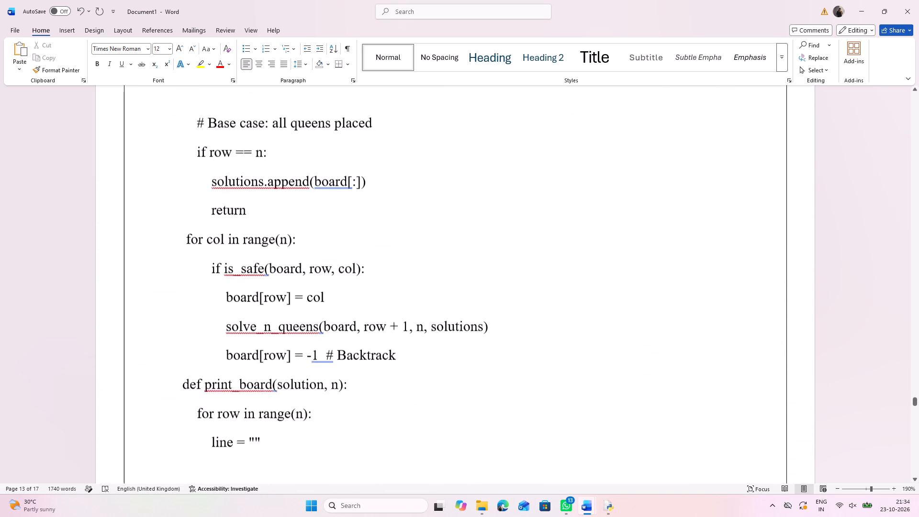
pyautogui.scroll(-7, 198, 369)
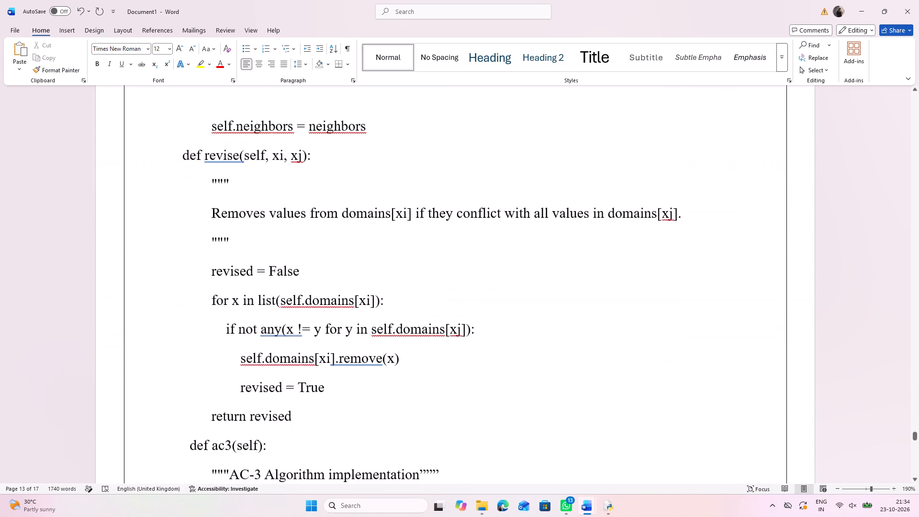
pyautogui.scroll(-6, 198, 369)
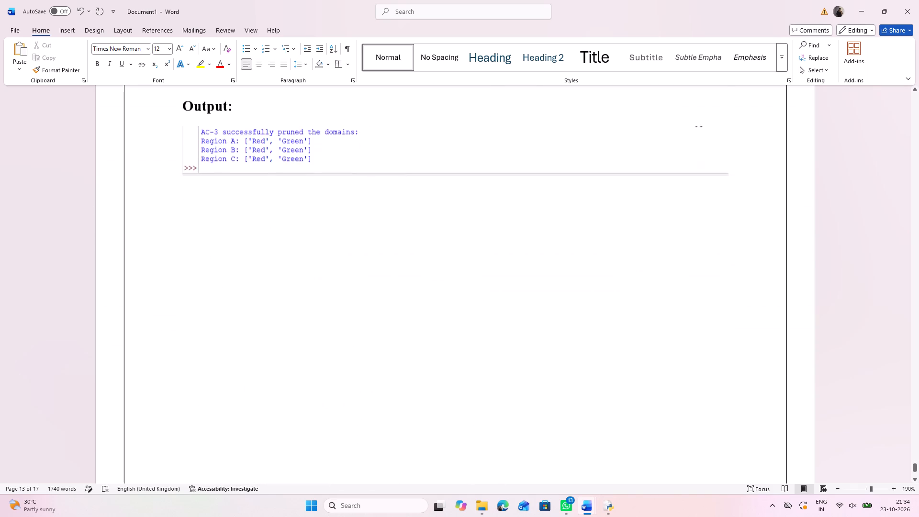
pyautogui.scroll(-2, 198, 369)
pyautogui.scroll(4, 198, 369)
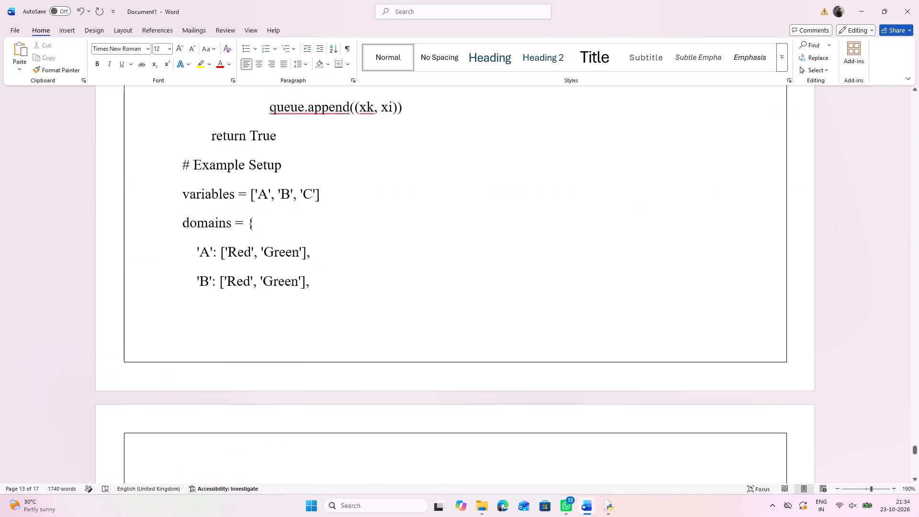
pyautogui.scroll(4, 198, 369)
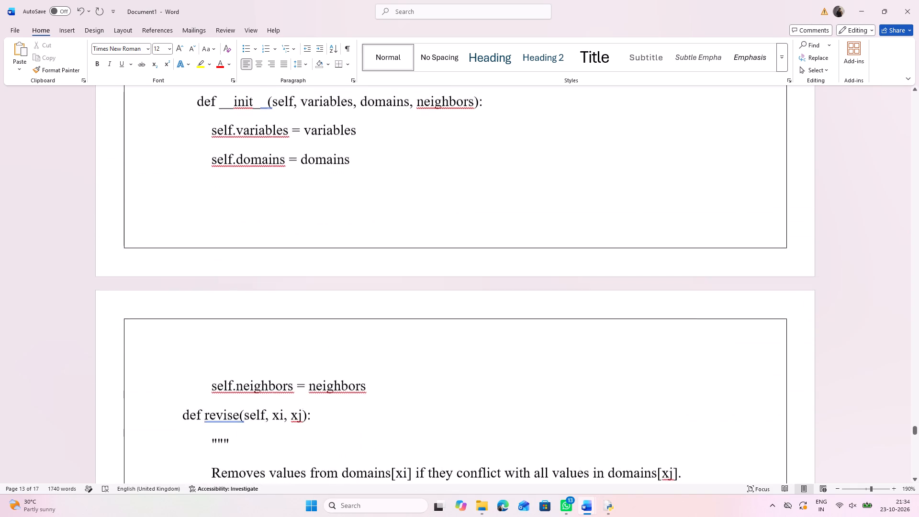
# Remove the indentation before self.neighbors = neighbors in the Experiment 7 code, keeping the statement on its own line.
pyautogui.scroll(1, 198, 369)
pyautogui.click(217, 467)
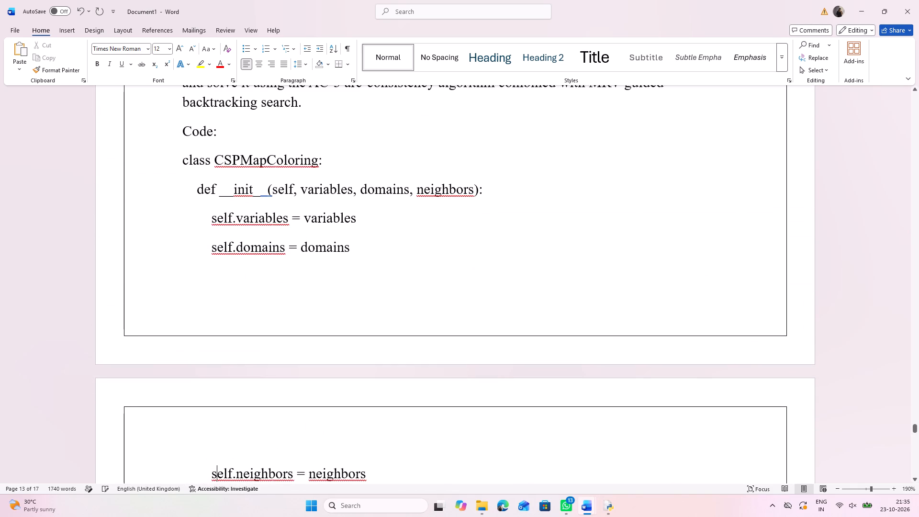
pyautogui.click(210, 470)
pyautogui.press('BackSpace')
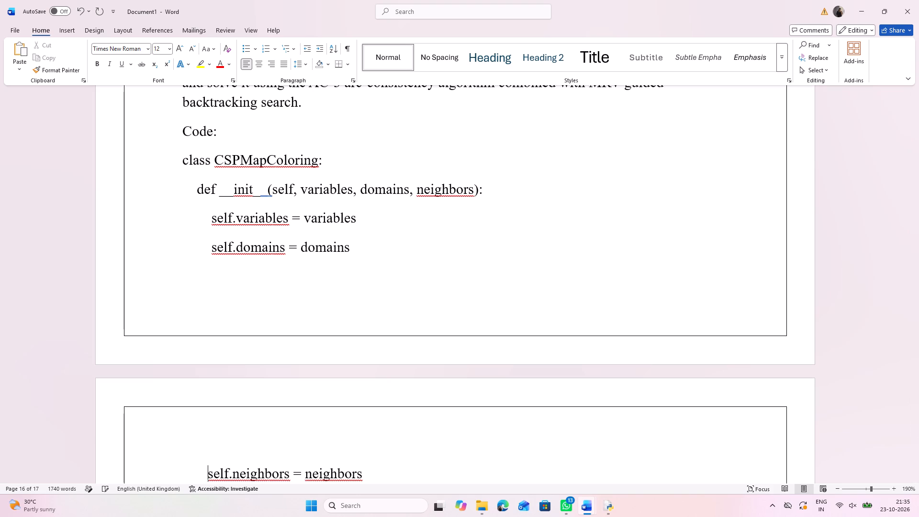
pyautogui.press('BackSpace')
pyautogui.press('BackSpace')
pyautogui.press('BackSpace')
pyautogui.press('BackSpace')
pyautogui.press('BackSpace')
pyautogui.press('BackSpace')
pyautogui.press('BackSpace')
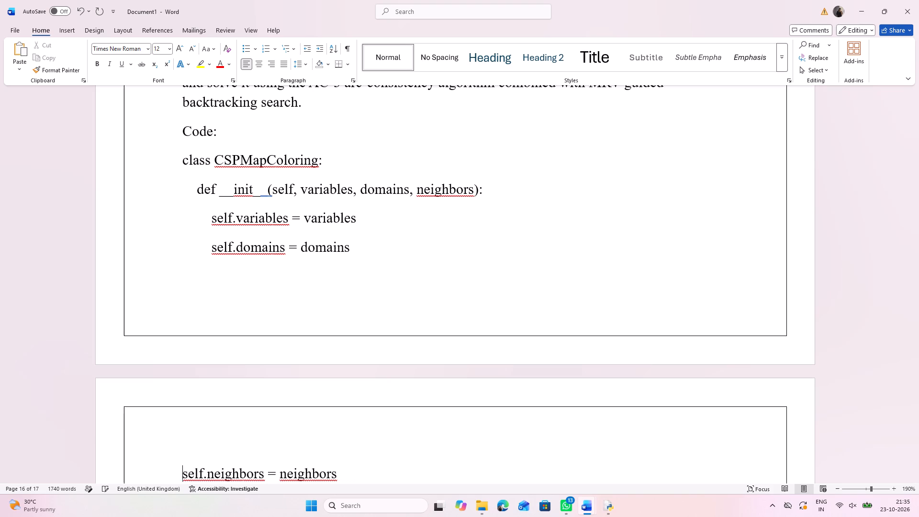
pyautogui.press('BackSpace')
pyautogui.press('Return')
# Delete the blank line between print_board(sol, n) and the Output heading in Experiment 6.
pyautogui.scroll(2, 210, 470)
pyautogui.scroll(-1, 210, 470)
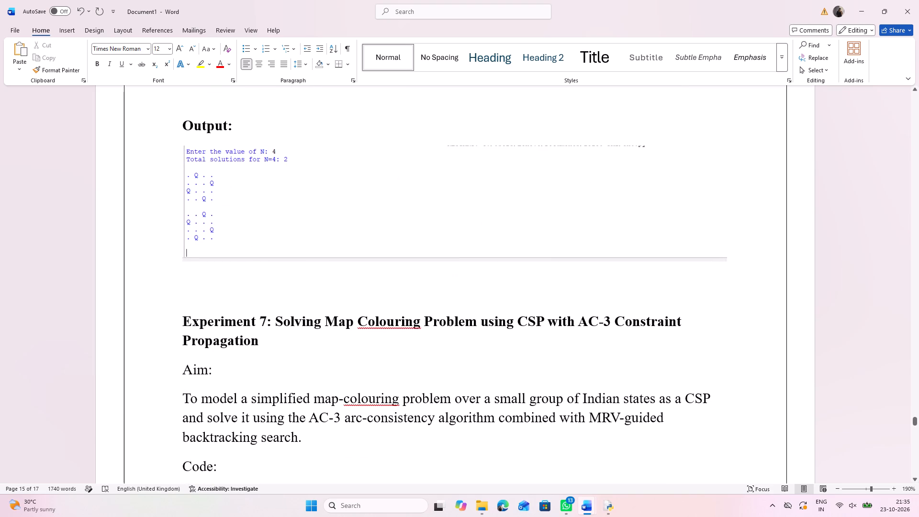
pyautogui.scroll(1, 223, 234)
pyautogui.click(202, 240)
pyautogui.press('BackSpace')
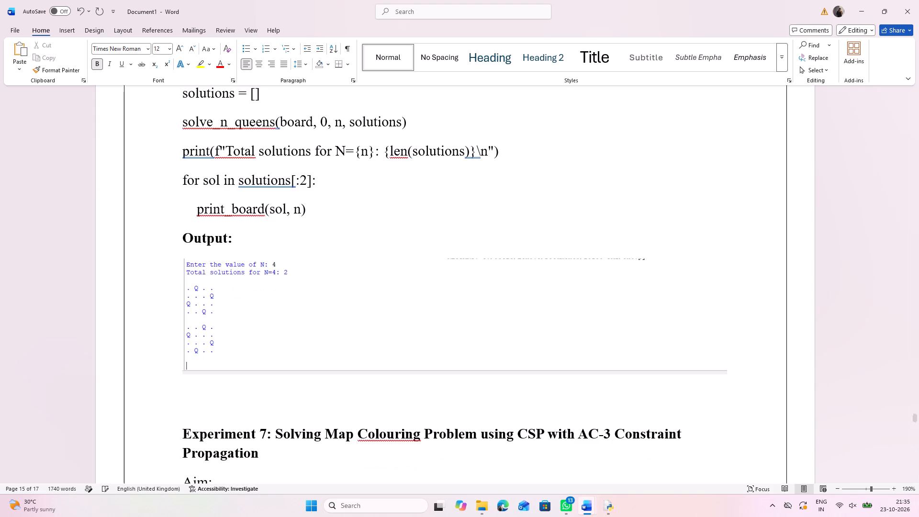
# Delete the blank line above the "# Base case: all queens placed" comment in the Experiment 6 solve_n_queens code.
pyautogui.scroll(-2, 260, 359)
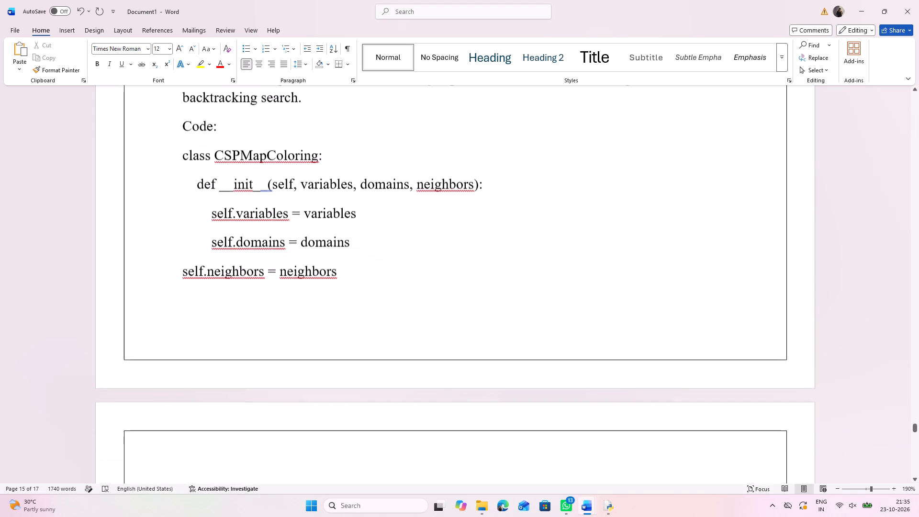
pyautogui.scroll(-5, 260, 359)
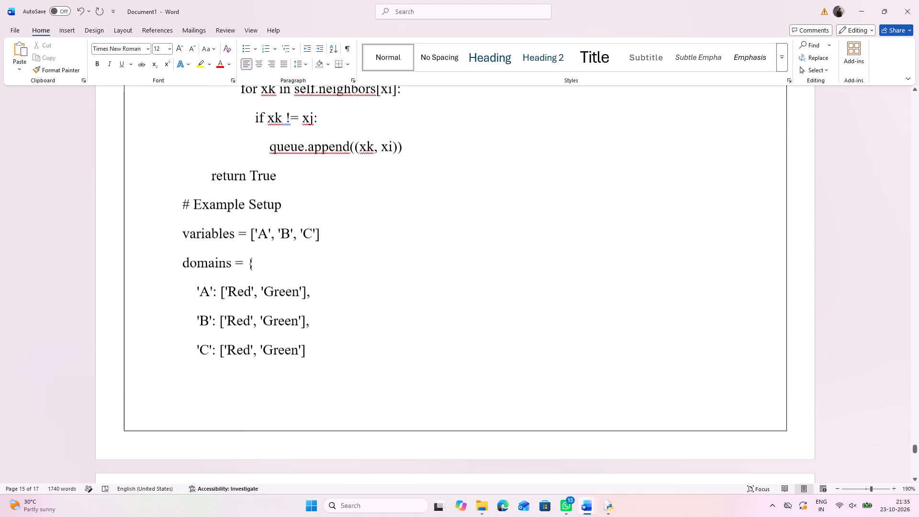
pyautogui.scroll(-2, 260, 359)
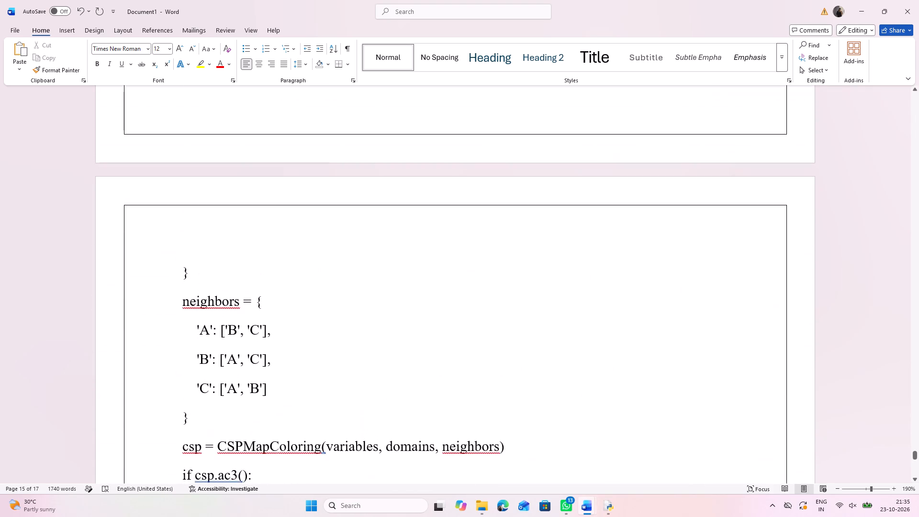
pyautogui.scroll(6, 241, 281)
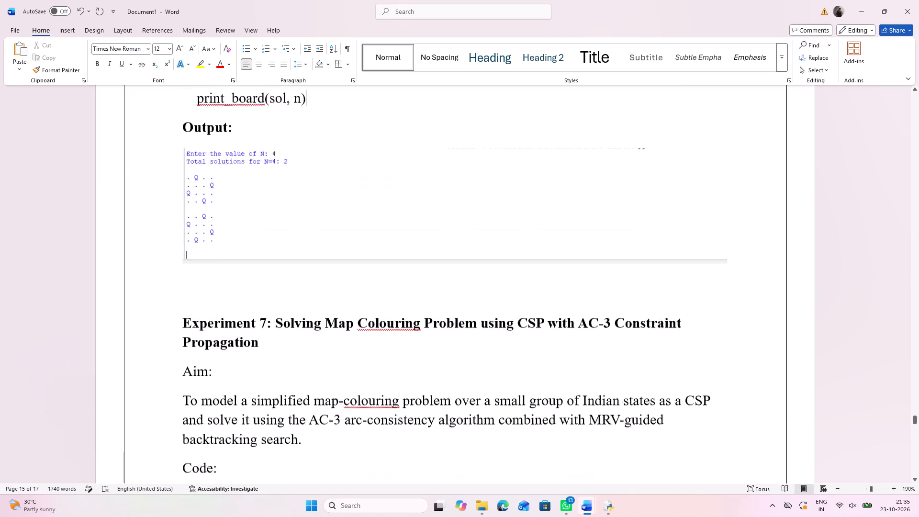
pyautogui.scroll(3, 241, 281)
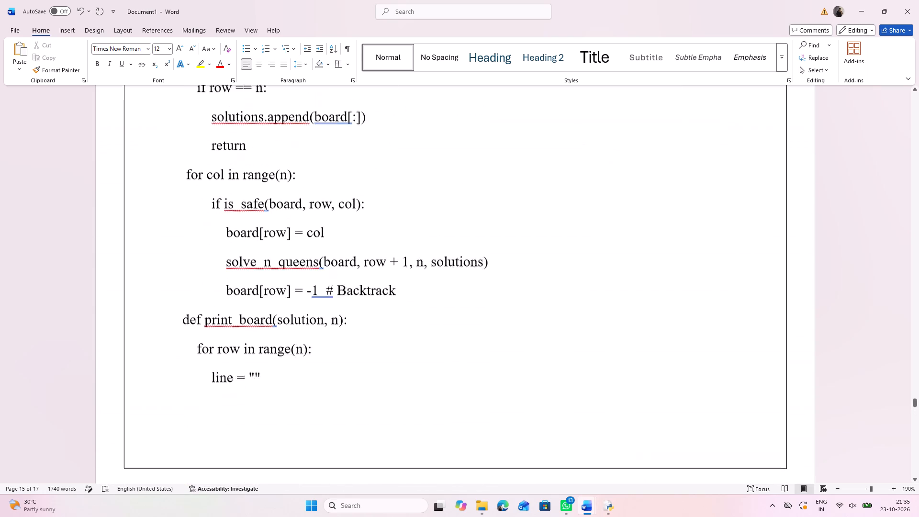
pyautogui.scroll(2, 241, 281)
pyautogui.click(224, 410)
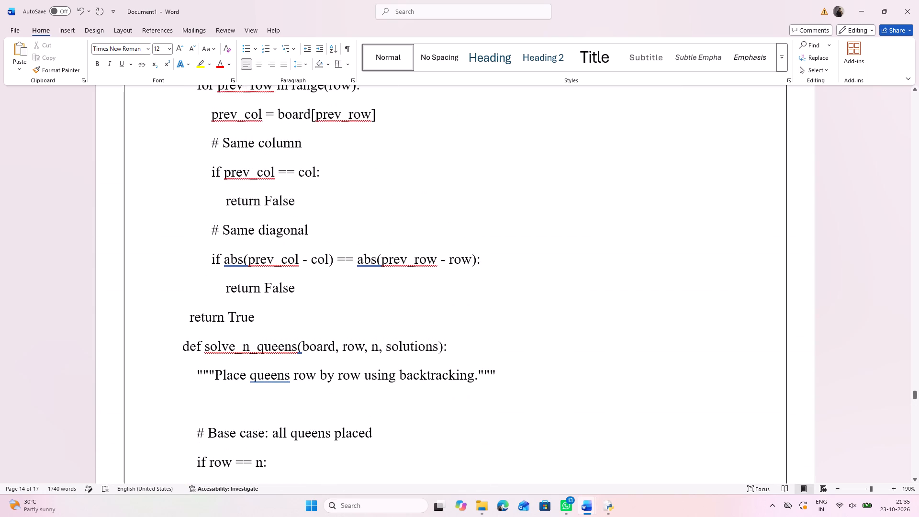
pyautogui.press('BackSpace')
# Delete the blank lines above the Experiment 5 heading so it directly follows the Tic-Tac-Toe output image.
pyautogui.scroll(3, 224, 410)
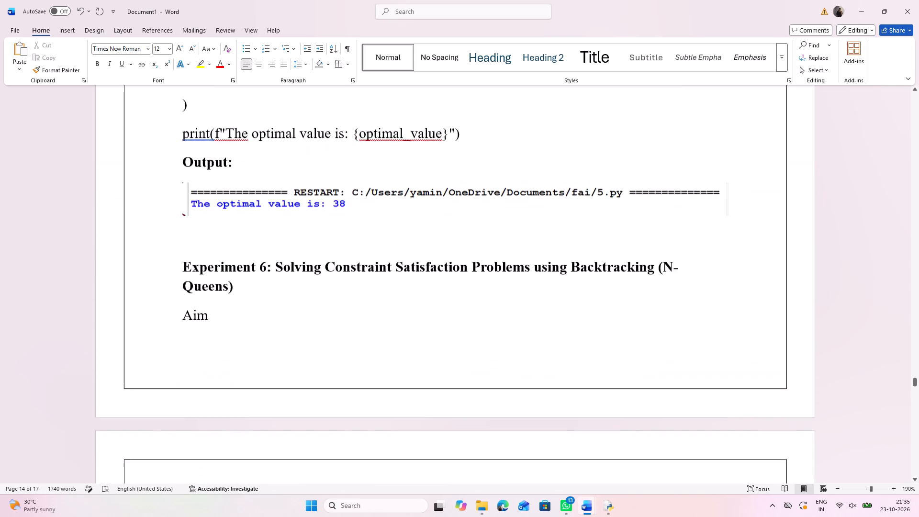
pyautogui.scroll(2, 224, 410)
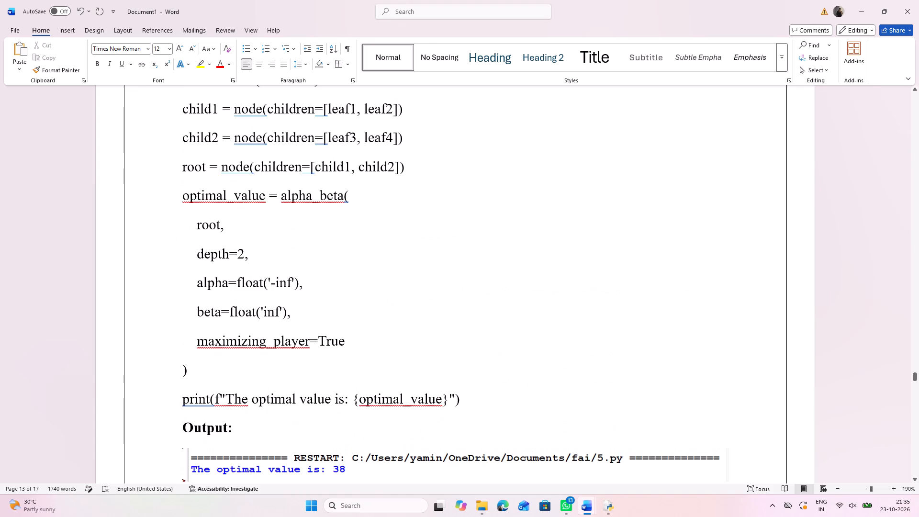
pyautogui.scroll(3, 237, 448)
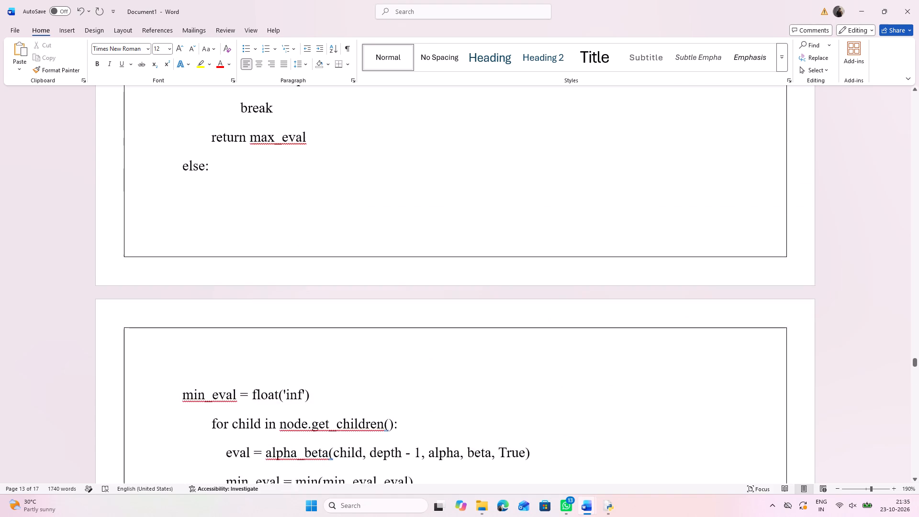
pyautogui.scroll(3, 237, 448)
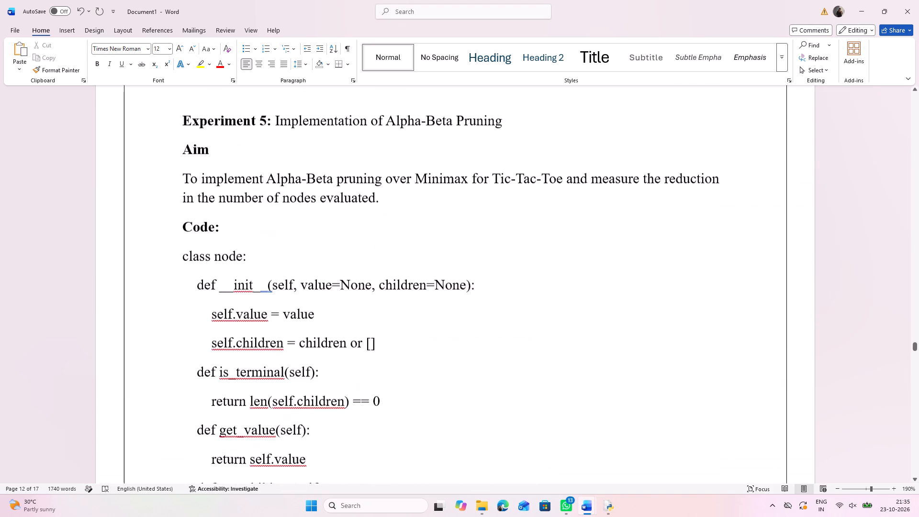
pyautogui.scroll(2, 231, 442)
pyautogui.click(214, 442)
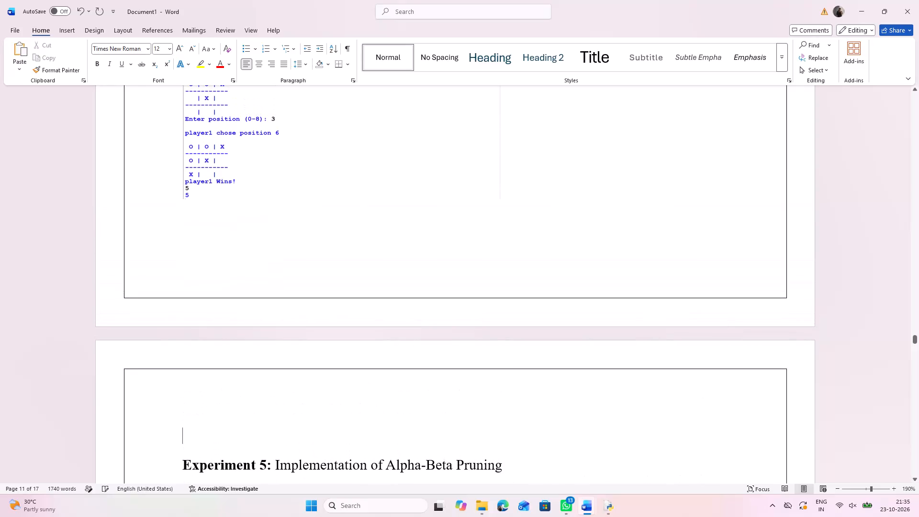
pyautogui.press('BackSpace')
pyautogui.press('BackSpace')
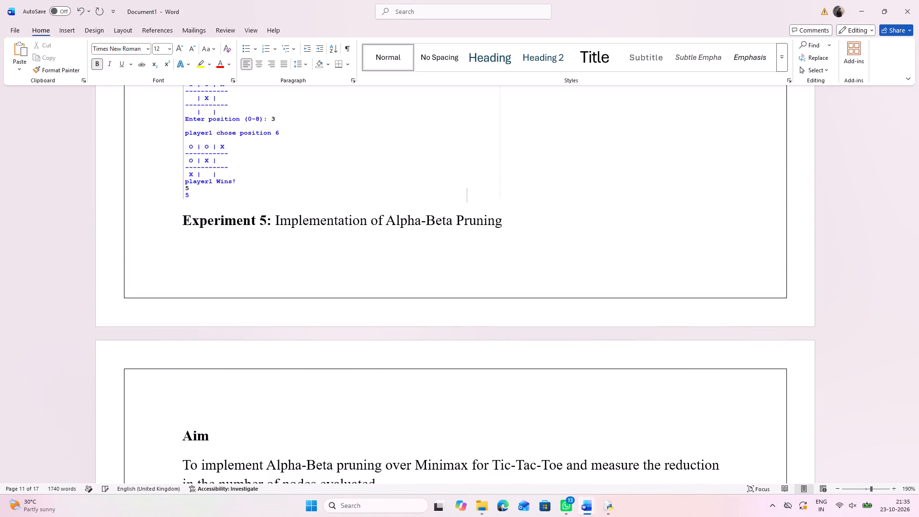
# Insert a blank line between the Tic-Tac-Toe output image and the Experiment 5 heading.
pyautogui.press('Return')
# Insert a blank line between the Greedy Best-First output image and the Experiment 4 heading.
pyautogui.scroll(1, 214, 442)
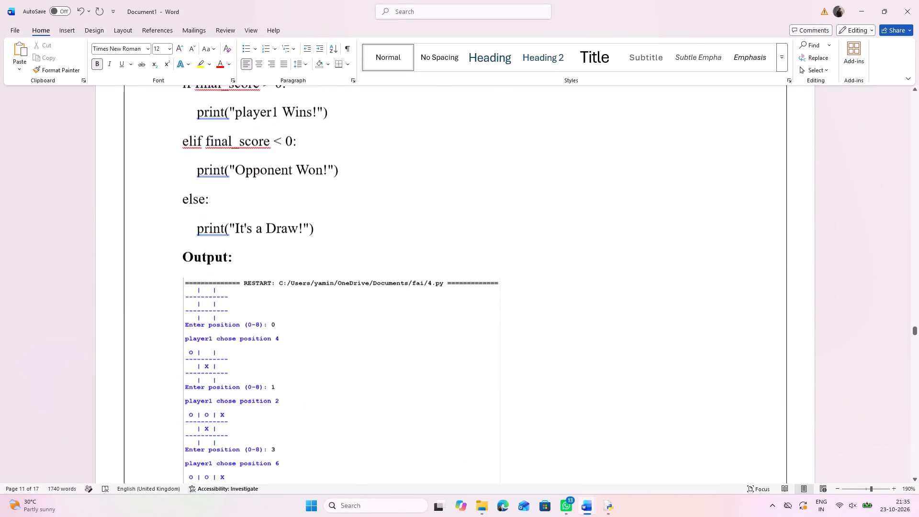
pyautogui.scroll(4, 214, 442)
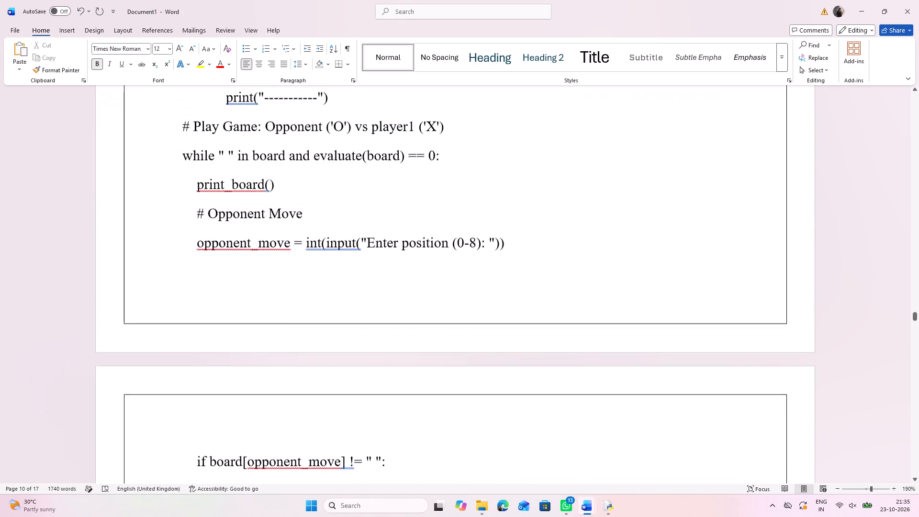
pyautogui.scroll(4, 214, 442)
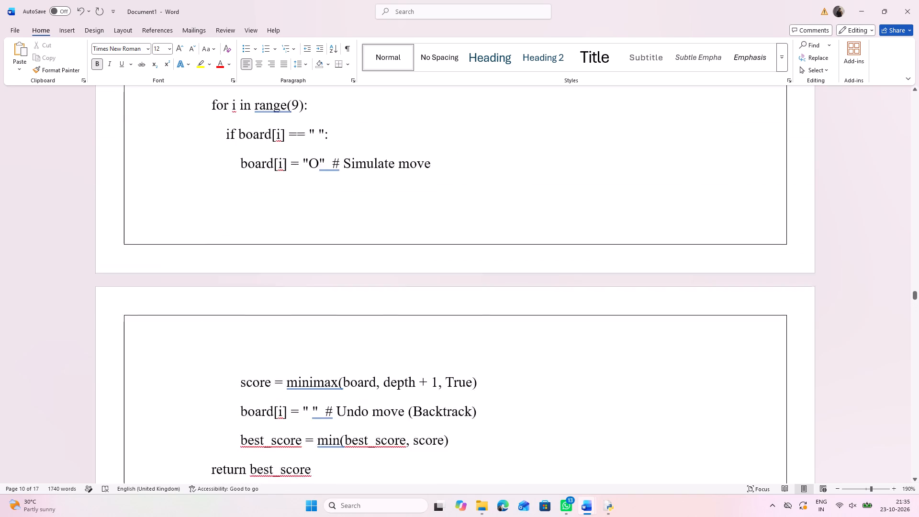
pyautogui.scroll(3, 214, 442)
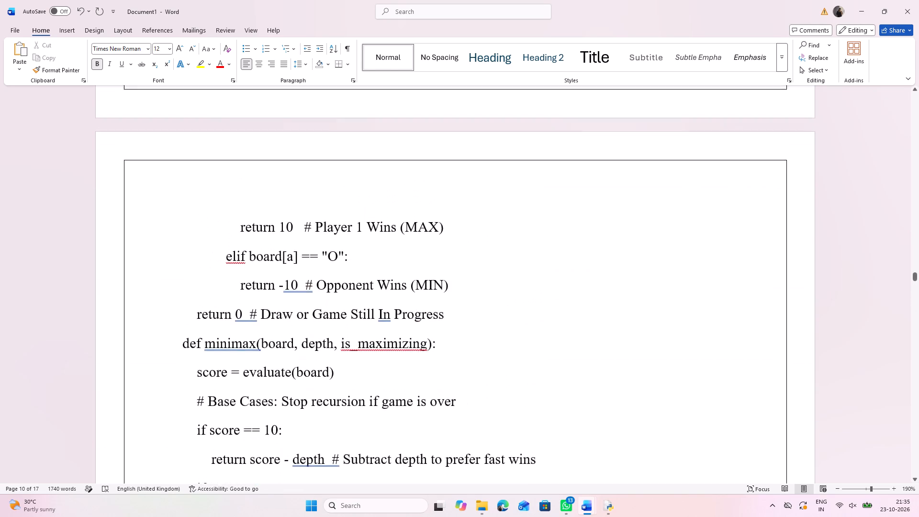
pyautogui.scroll(4, 214, 442)
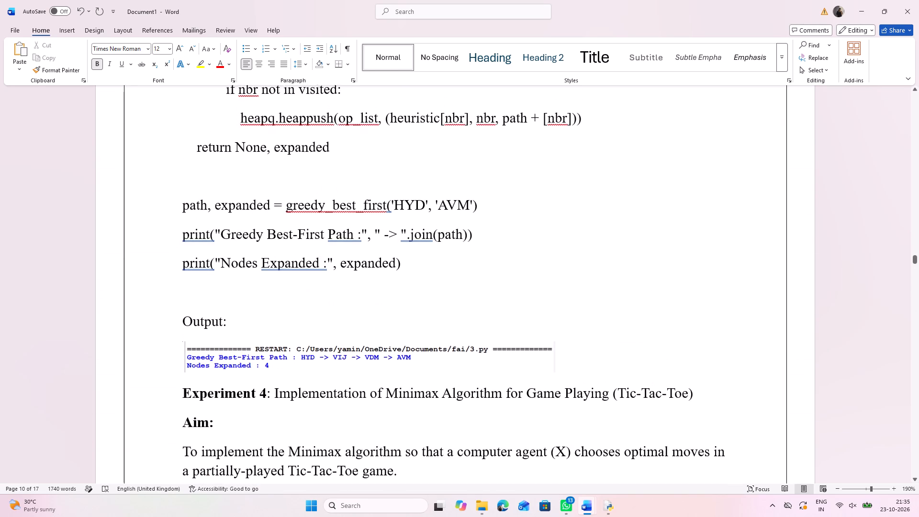
pyautogui.click(712, 373)
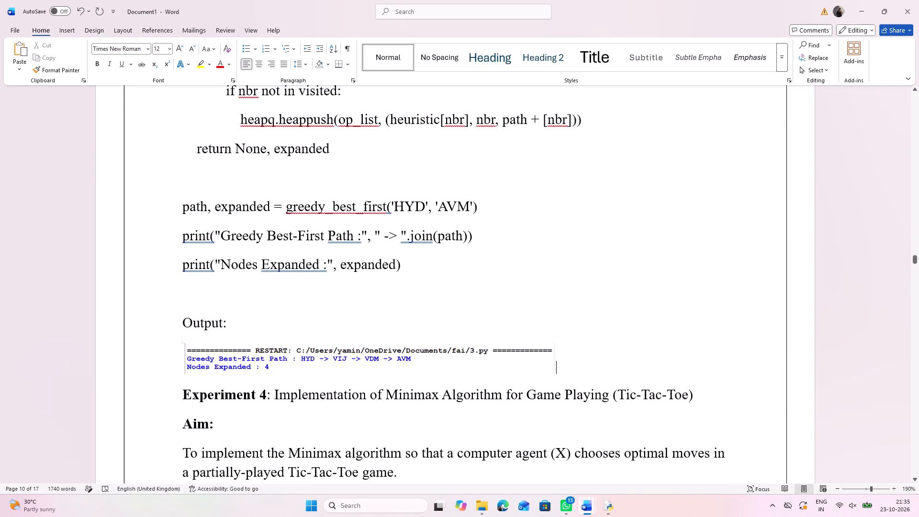
pyautogui.click(702, 379)
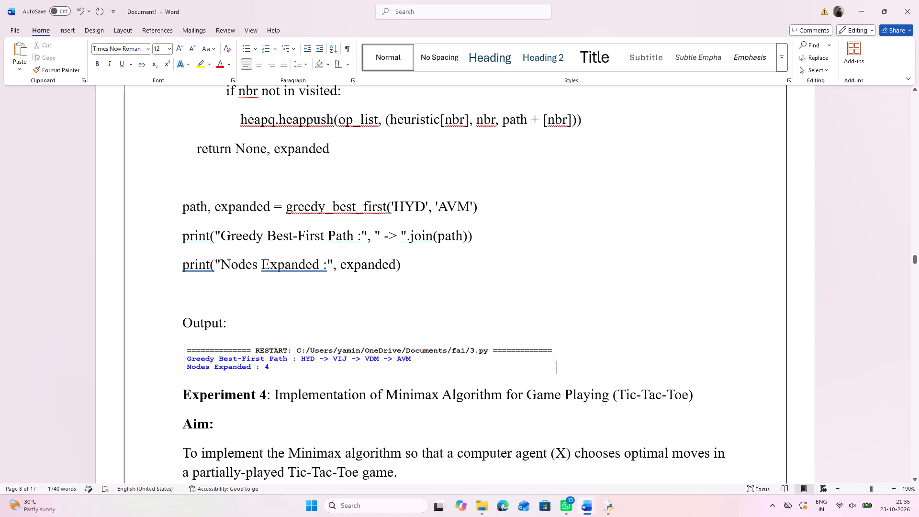
pyautogui.click(683, 374)
pyautogui.click(653, 365)
pyautogui.press('Return')
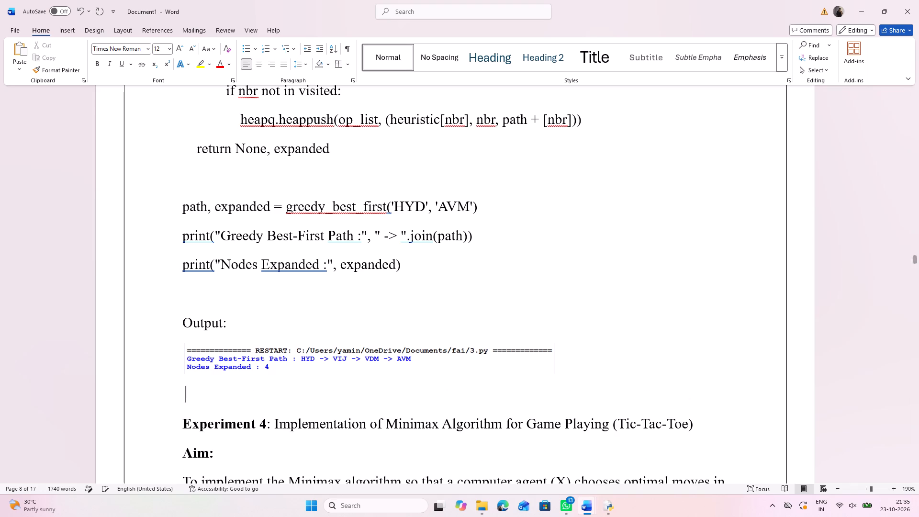
# Delete the blank lines above "path, expanded = greedy_best_first('HYD', 'AVM')" and above the Output heading in Experiment 3.
pyautogui.scroll(2, 495, 355)
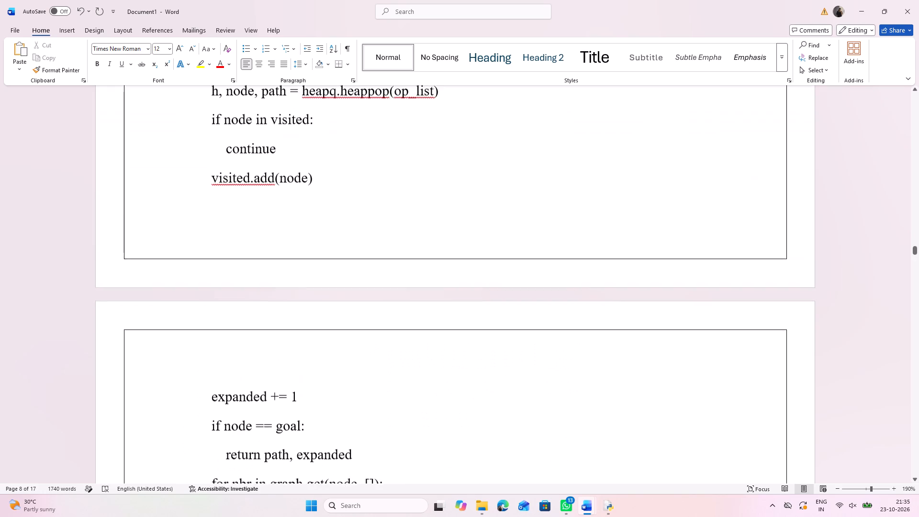
pyautogui.scroll(-2, 488, 319)
pyautogui.click(246, 268)
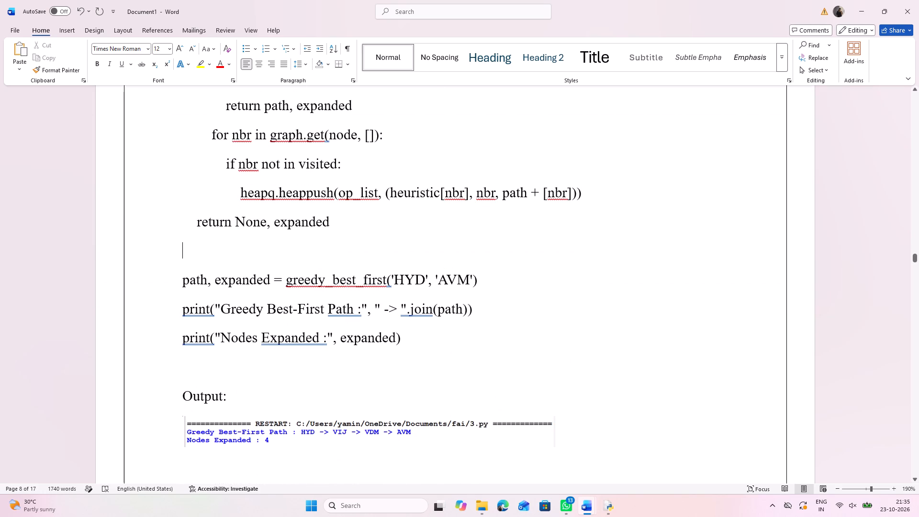
pyautogui.press('BackSpace')
pyautogui.click(186, 339)
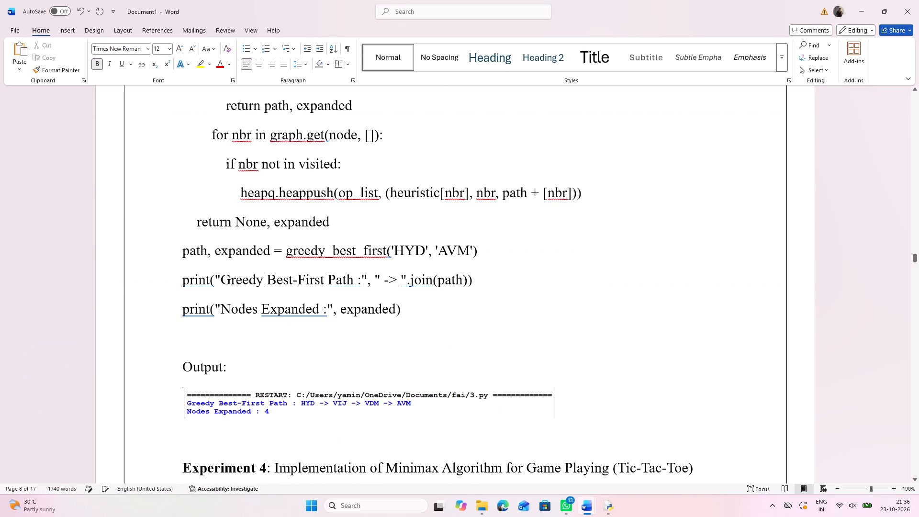
pyautogui.press('BackSpace')
# Make the entire Exercise 1 title, including "Implementation of Uninformed Search Strategies (BFS & DFS)", bold along with its Aim heading.
pyautogui.scroll(2, 262, 422)
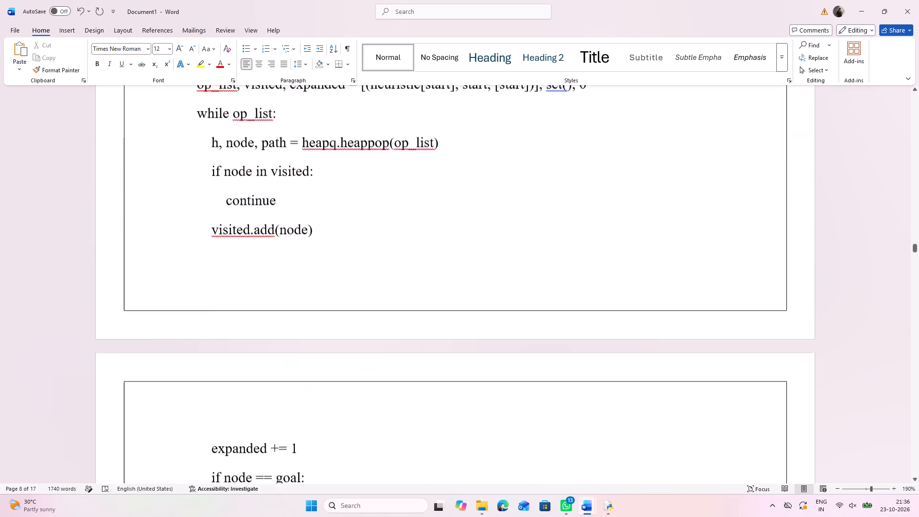
pyautogui.scroll(3, 262, 422)
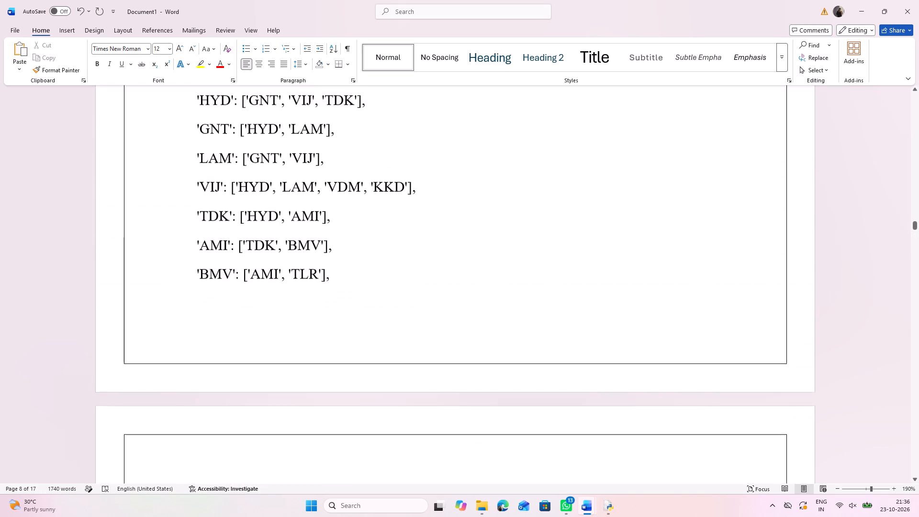
pyautogui.scroll(3, 262, 422)
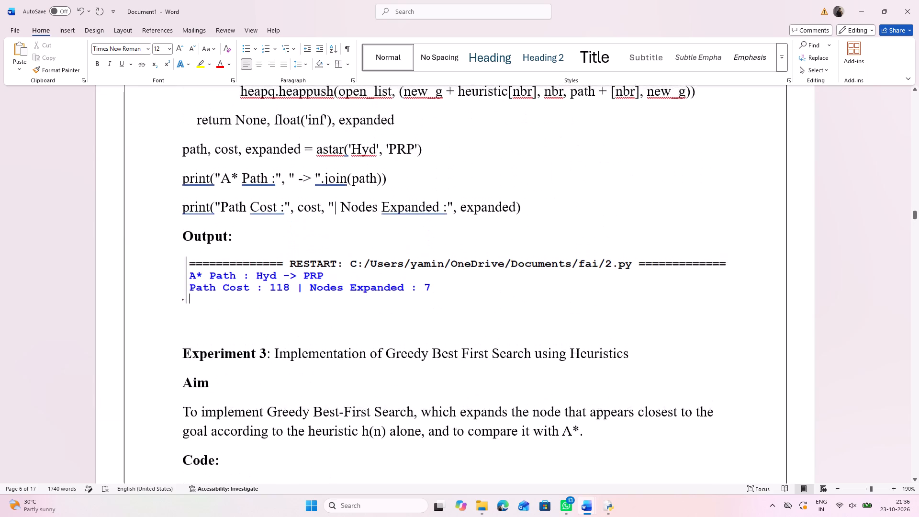
pyautogui.scroll(3, 262, 422)
pyautogui.scroll(-1, 262, 422)
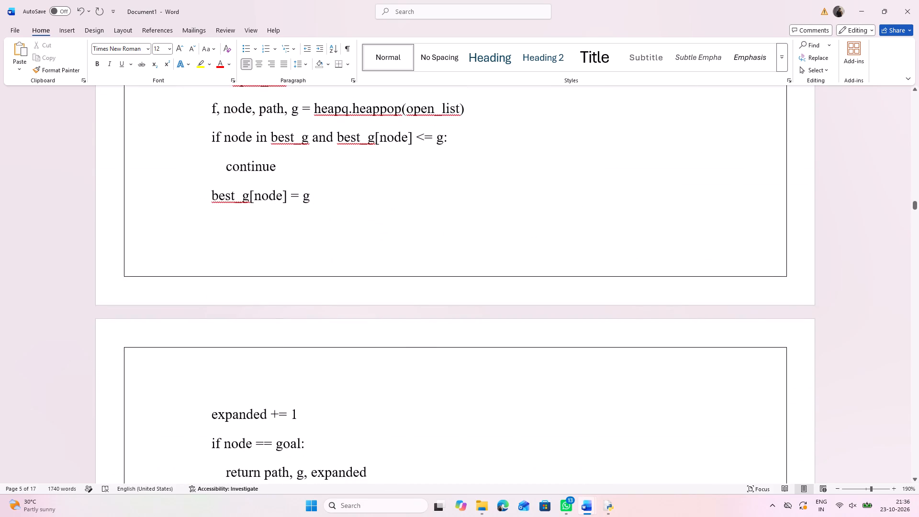
pyautogui.scroll(5, 218, 394)
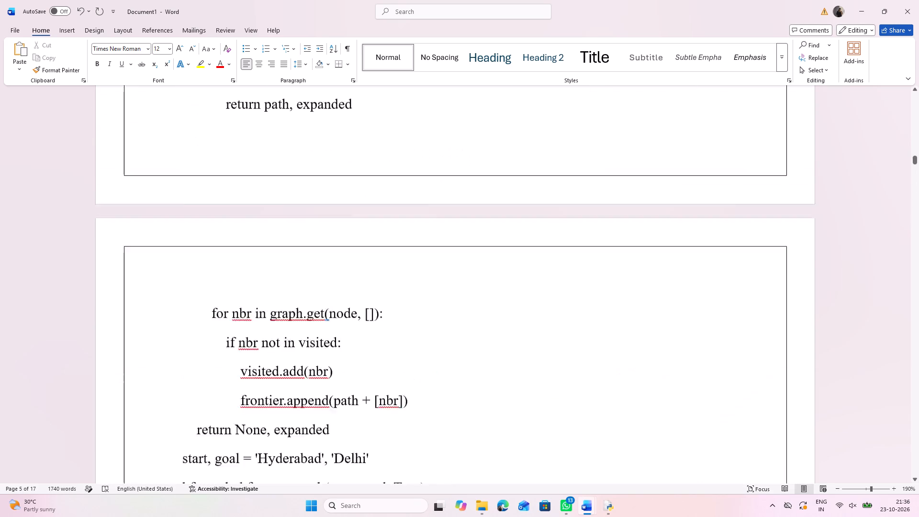
pyautogui.scroll(1, 218, 394)
pyautogui.scroll(-1, 218, 394)
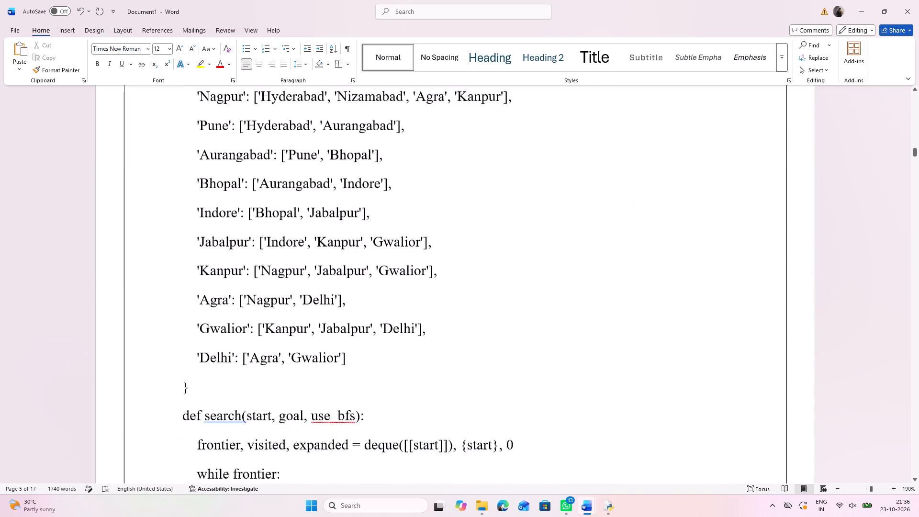
pyautogui.scroll(1, 218, 394)
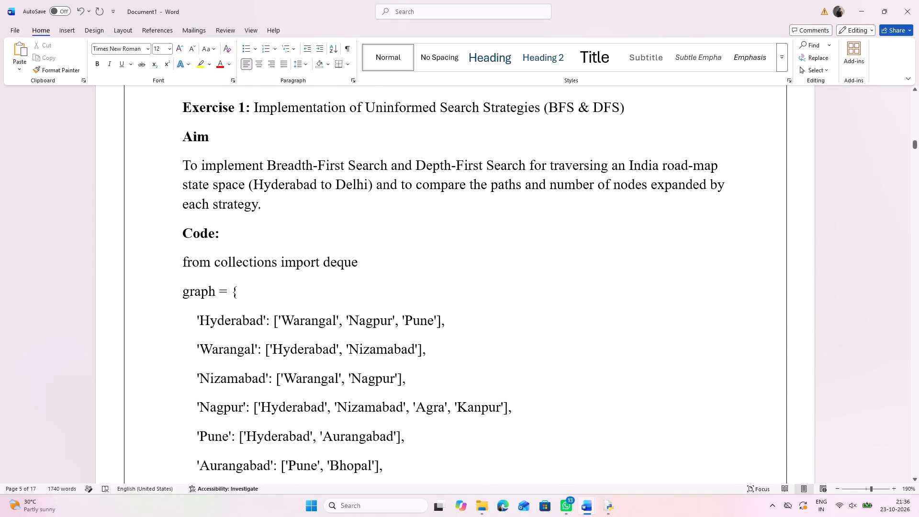
pyautogui.moveTo(180, 100); pyautogui.dragTo(687, 135)
pyautogui.moveTo(695, 118); pyautogui.dragTo(443, 264)
pyautogui.click(695, 115)
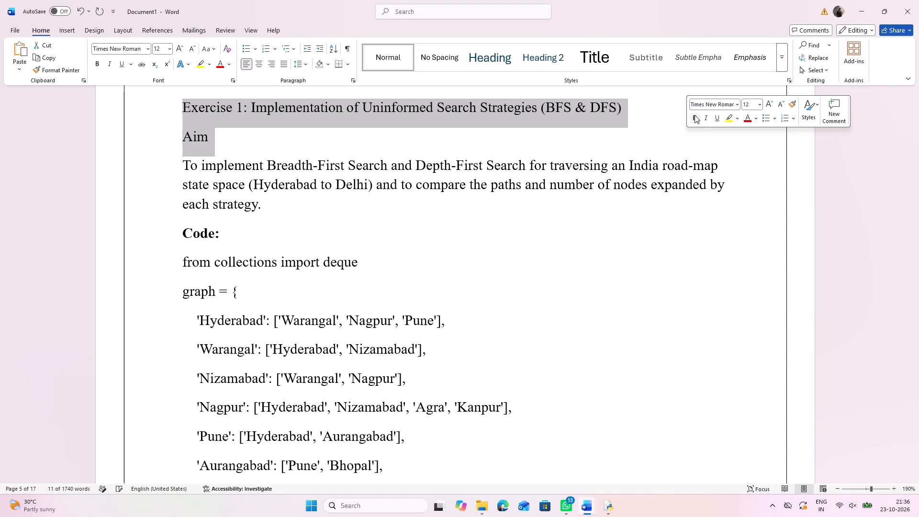
pyautogui.click(693, 116)
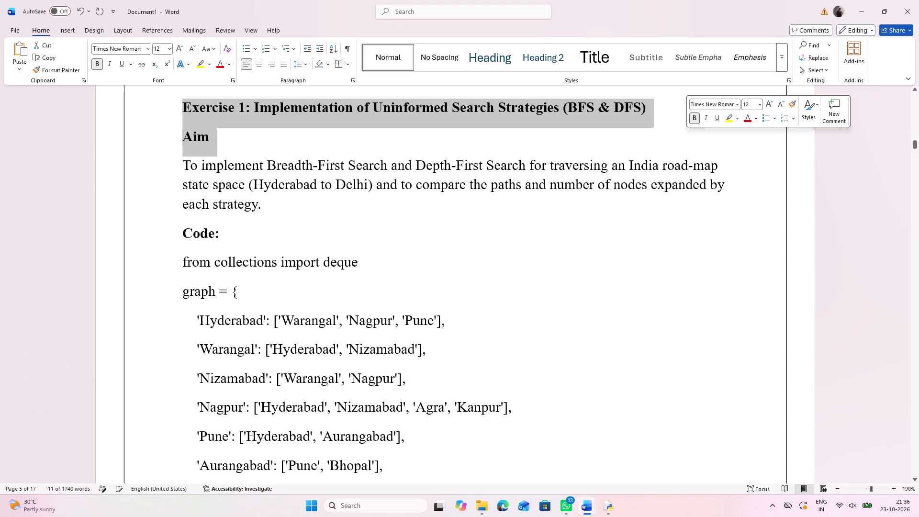
# Make the entire title "Exercise 2: Implementation of Informed Search — A* Algorithm" bold.
pyautogui.scroll(-8, 438, 264)
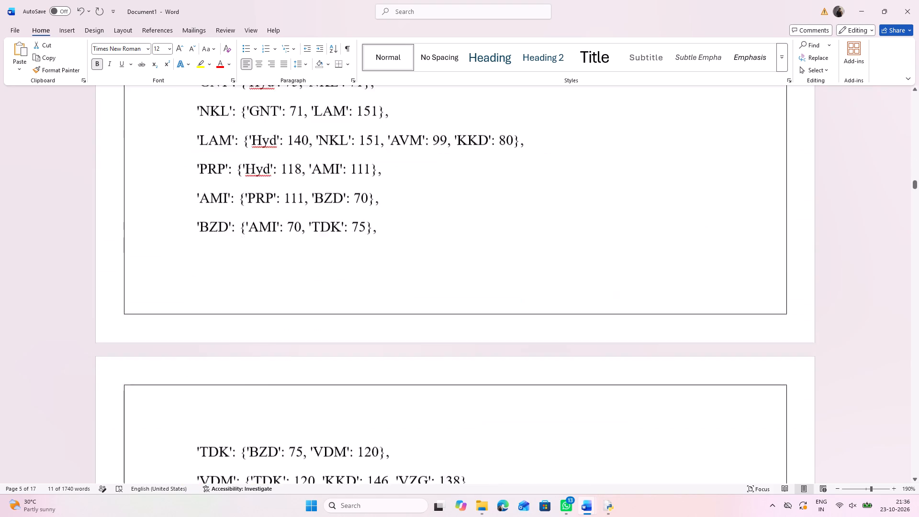
pyautogui.scroll(2, 438, 264)
pyautogui.scroll(1, 238, 125)
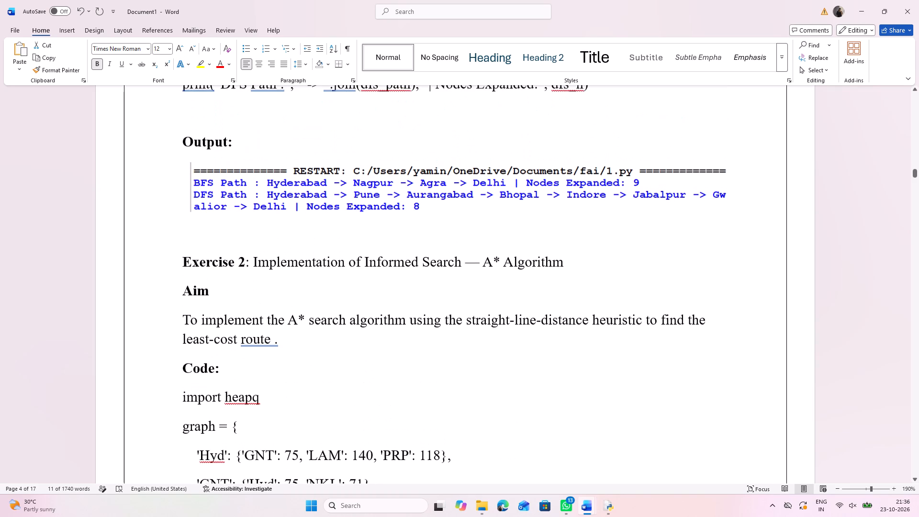
pyautogui.moveTo(179, 260); pyautogui.dragTo(591, 267)
pyautogui.click(600, 257)
pyautogui.click(599, 253)
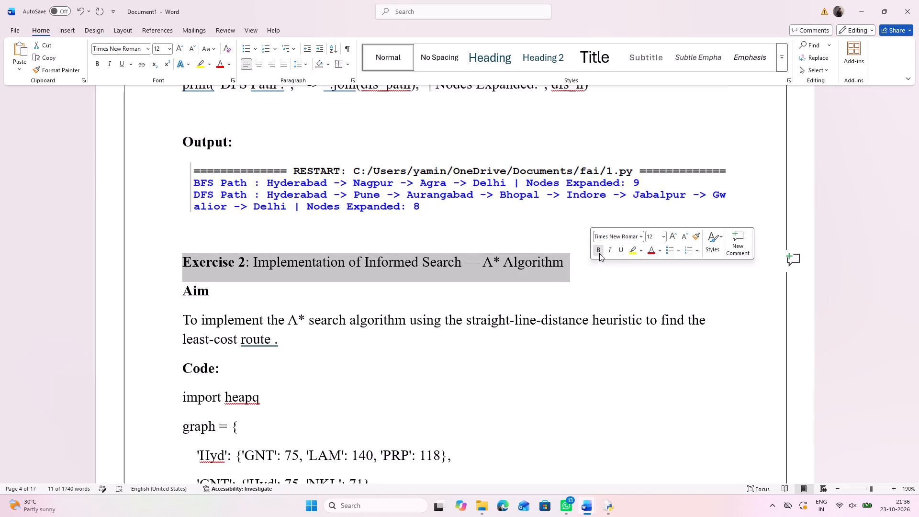
pyautogui.scroll(-1, 419, 343)
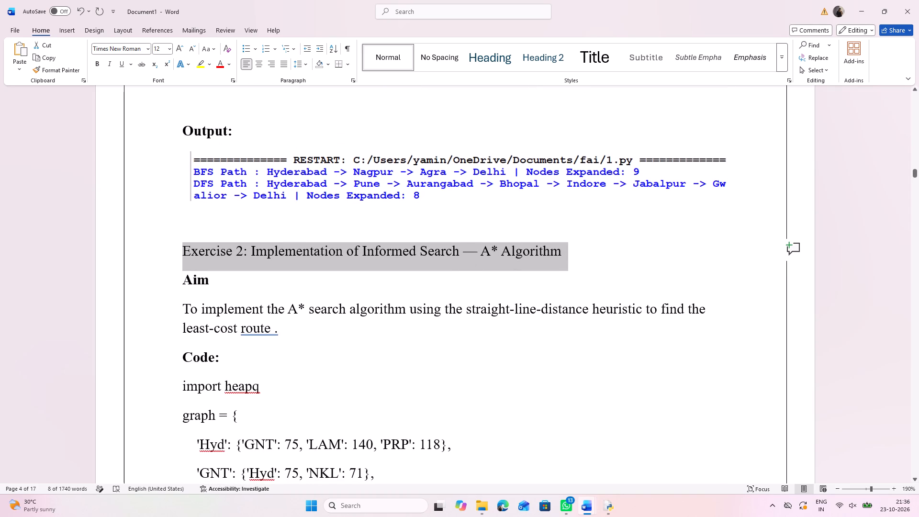
pyautogui.click(100, 66)
# Make the entire title "Experiment 3: Implementation of Greedy Best First Search using Heuristics" bold.
pyautogui.scroll(-1, 229, 388)
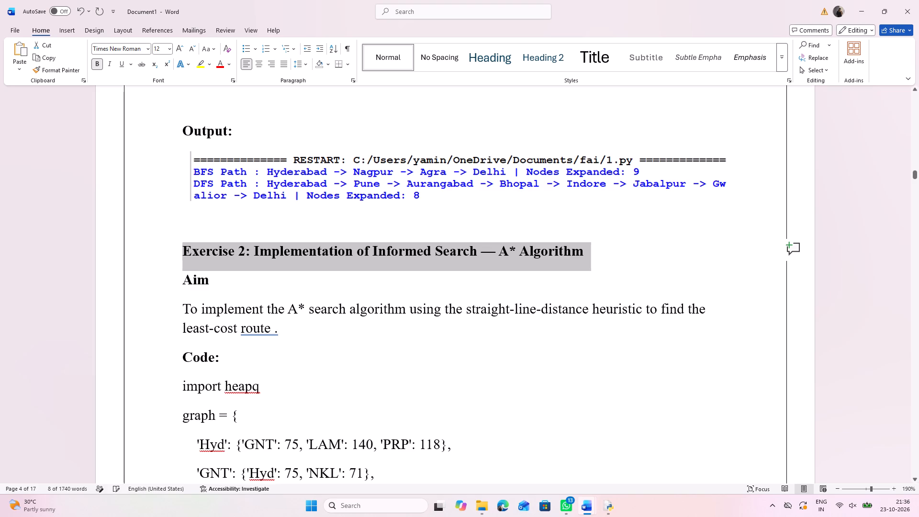
pyautogui.scroll(-4, 229, 388)
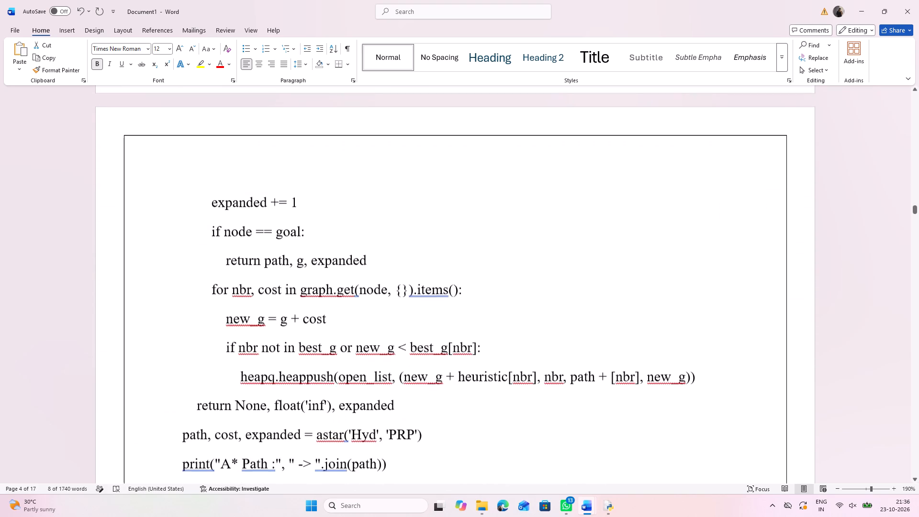
pyautogui.scroll(-3, 229, 388)
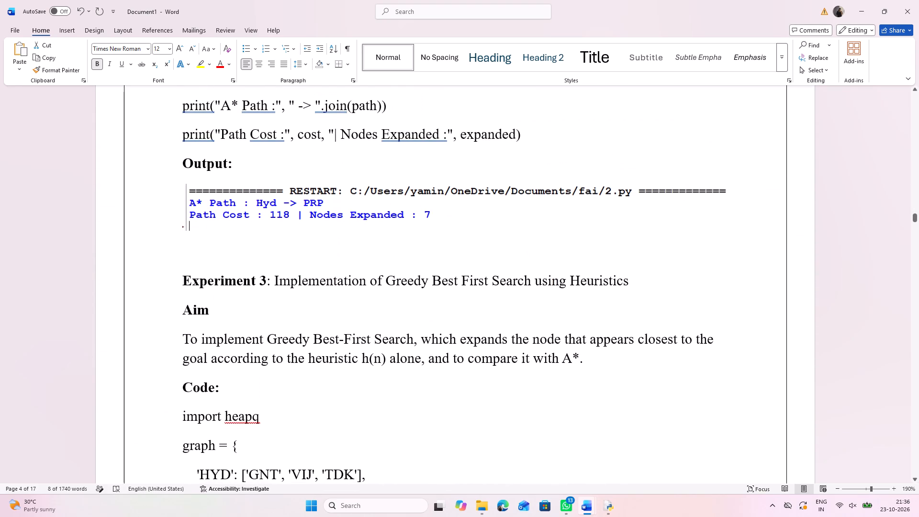
pyautogui.moveTo(180, 284); pyautogui.dragTo(637, 288)
pyautogui.hscroll(2, 535, 299)
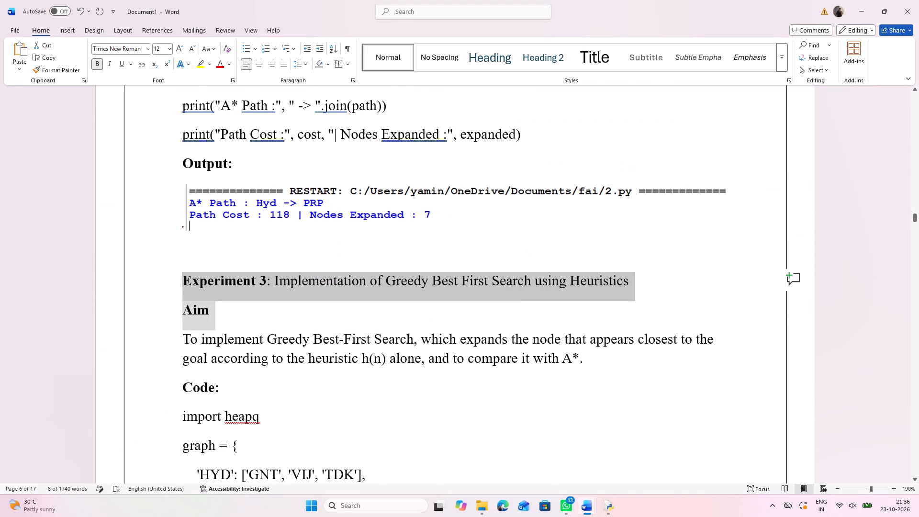
pyautogui.moveTo(637, 288); pyautogui.dragTo(639, 288)
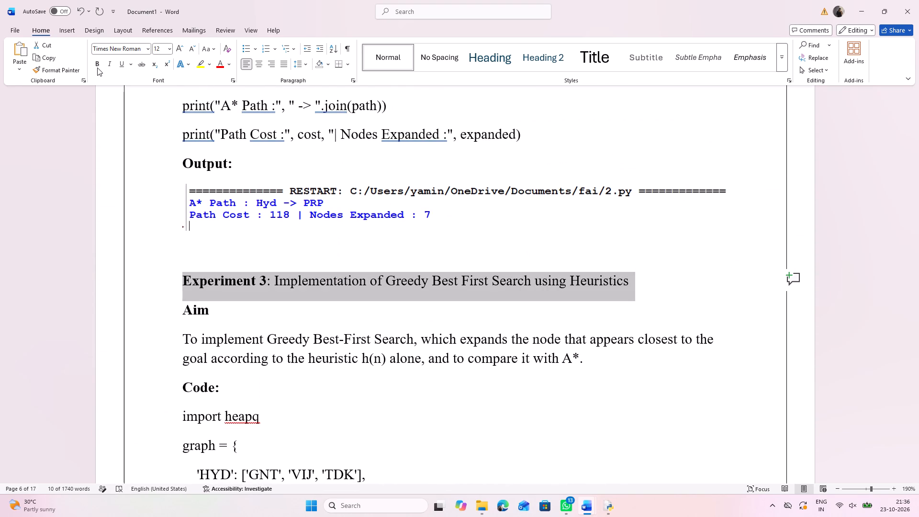
pyautogui.click(97, 67)
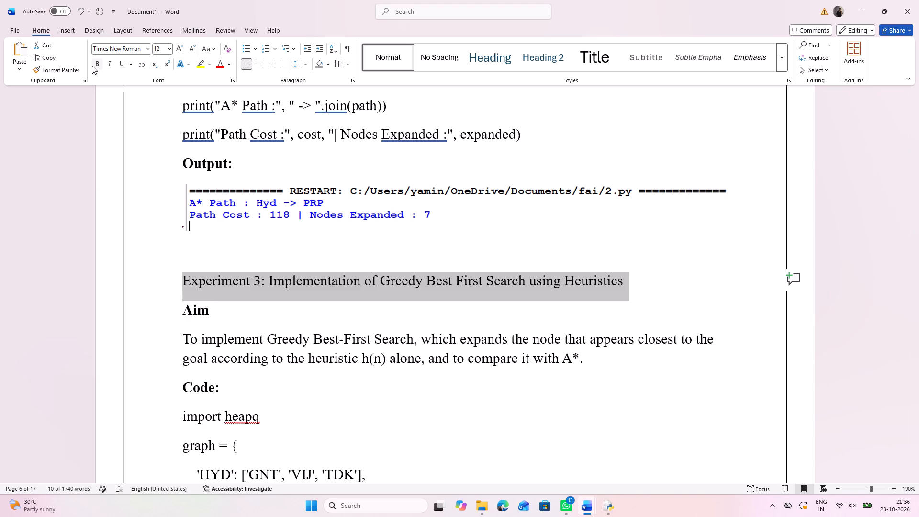
pyautogui.moveTo(92, 66); pyautogui.dragTo(230, 382)
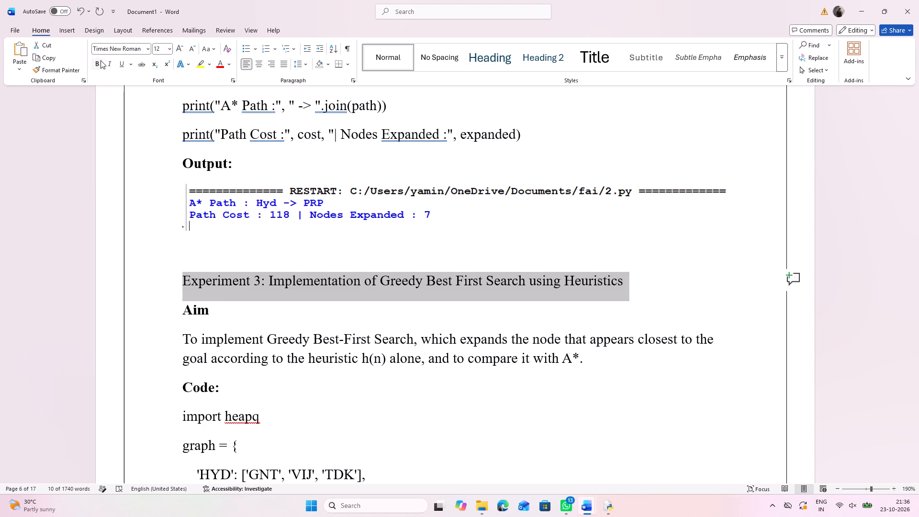
pyautogui.click(101, 60)
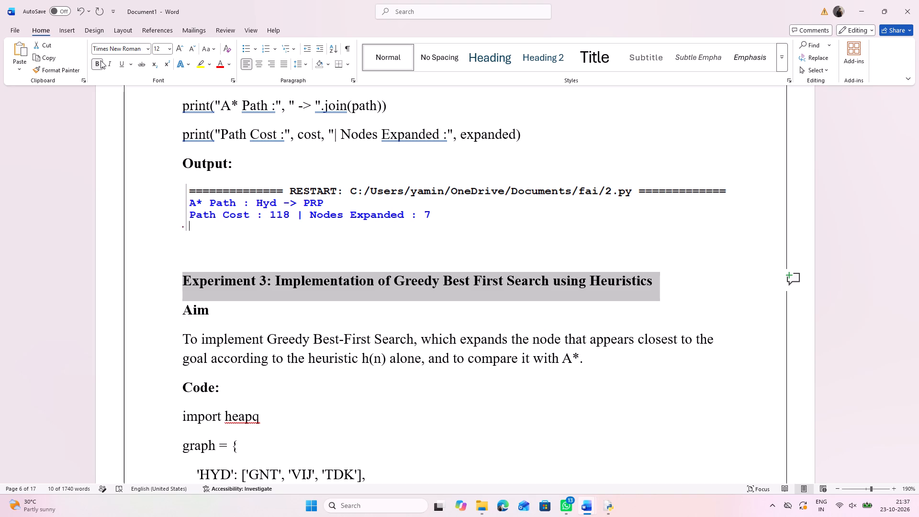
pyautogui.rightClick(286, 365)
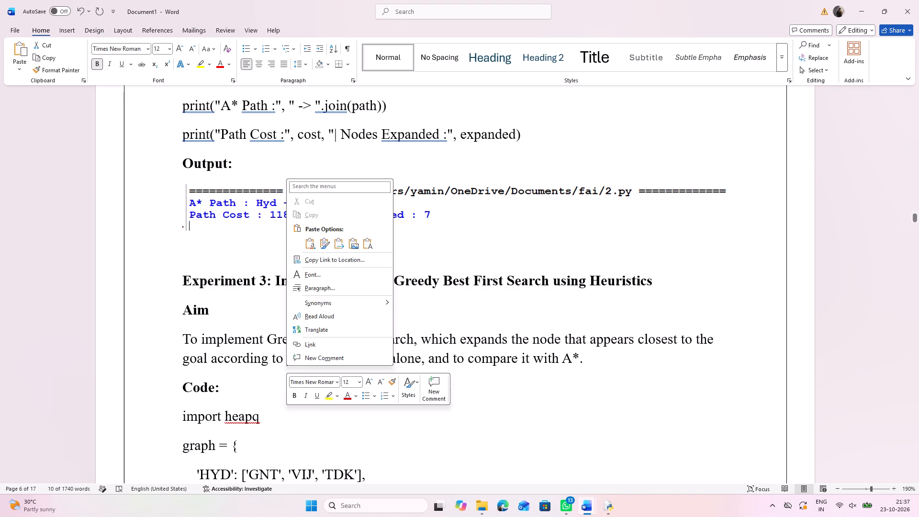
# Make the entire title "Experiment 4: Implementation of Minimax Algorithm for Game Playing (Tic-Tac-Toe)" bold.
pyautogui.scroll(-3, 286, 365)
pyautogui.scroll(-2, 213, 337)
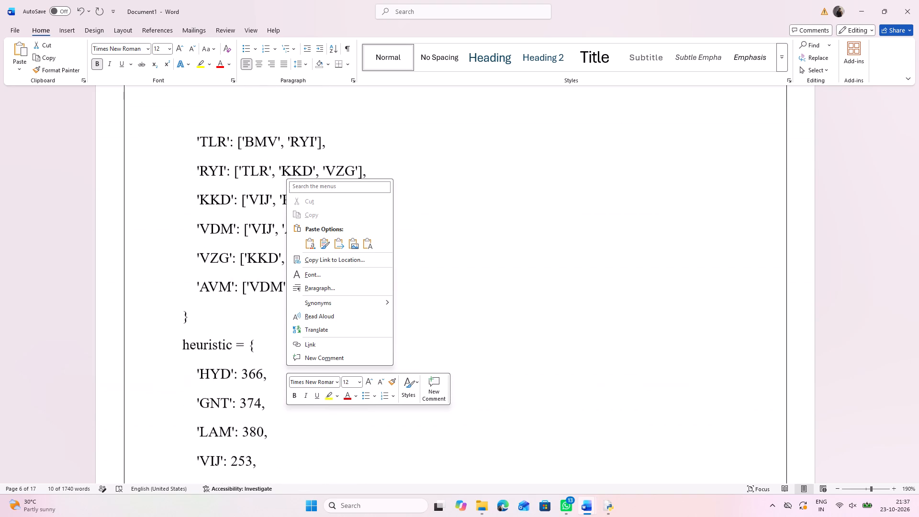
pyautogui.scroll(-6, 213, 337)
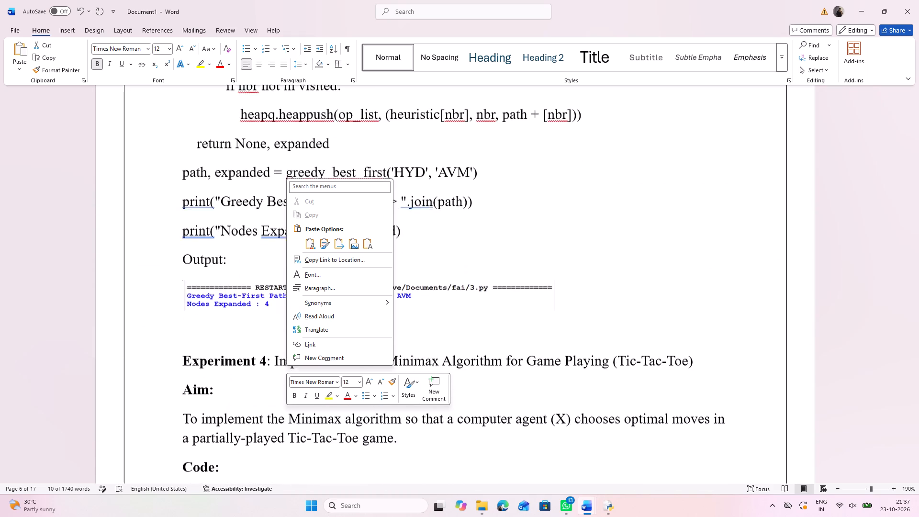
pyautogui.scroll(-1, 213, 337)
pyautogui.scroll(3, 225, 224)
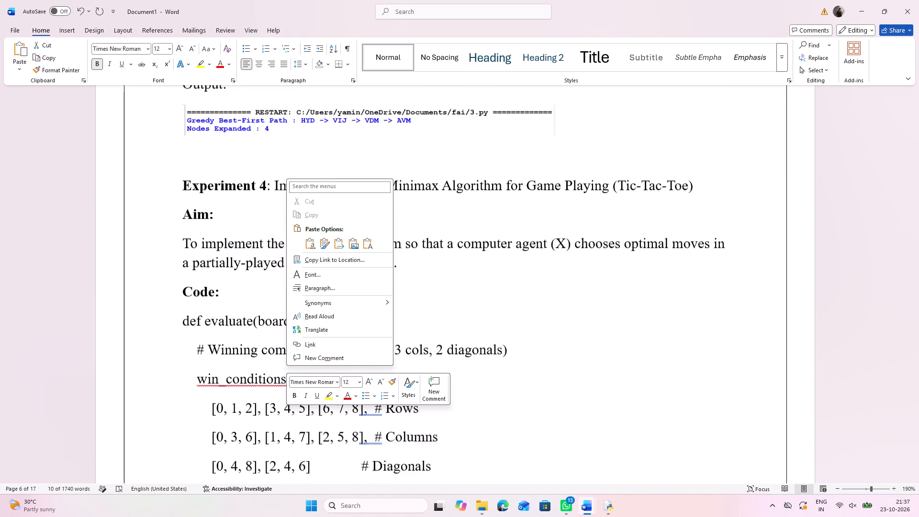
pyautogui.click(179, 197)
pyautogui.moveTo(179, 197); pyautogui.dragTo(268, 262)
pyautogui.scroll(-6, 269, 396)
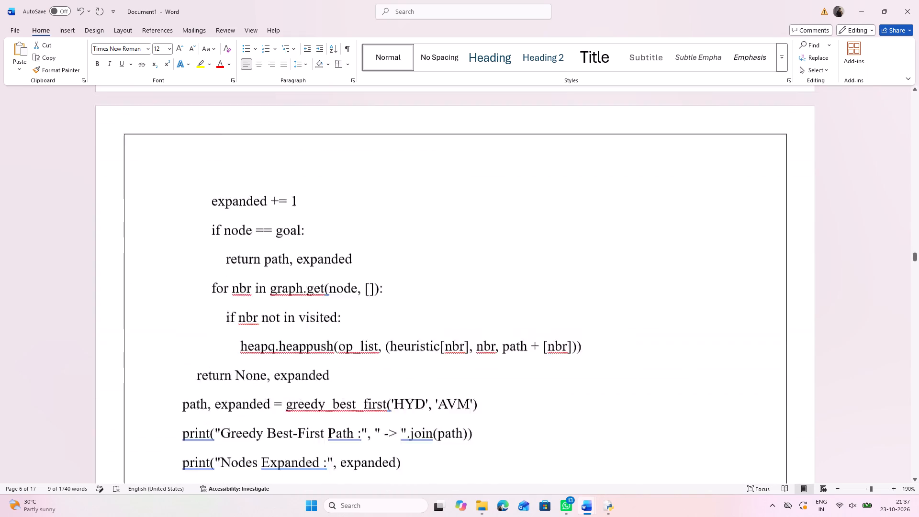
pyautogui.scroll(-2, 269, 396)
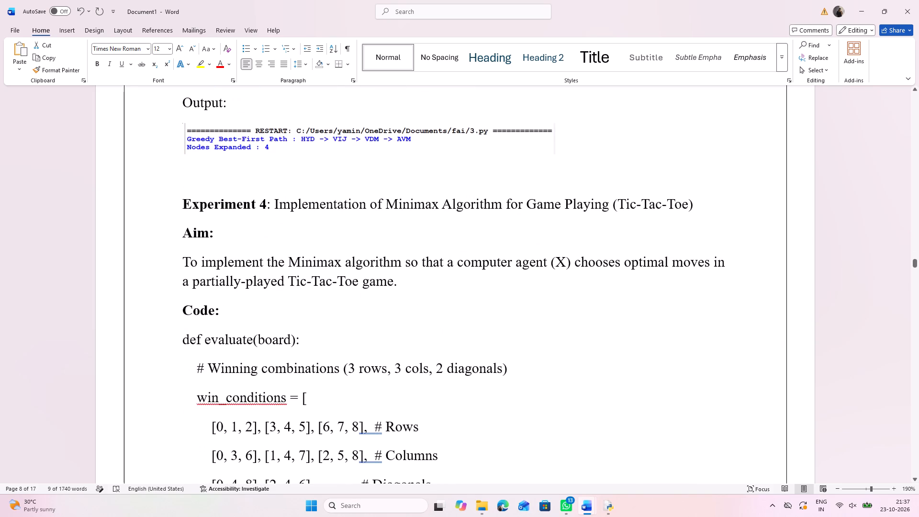
pyautogui.click(180, 201)
pyautogui.hscroll(3, 545, 214)
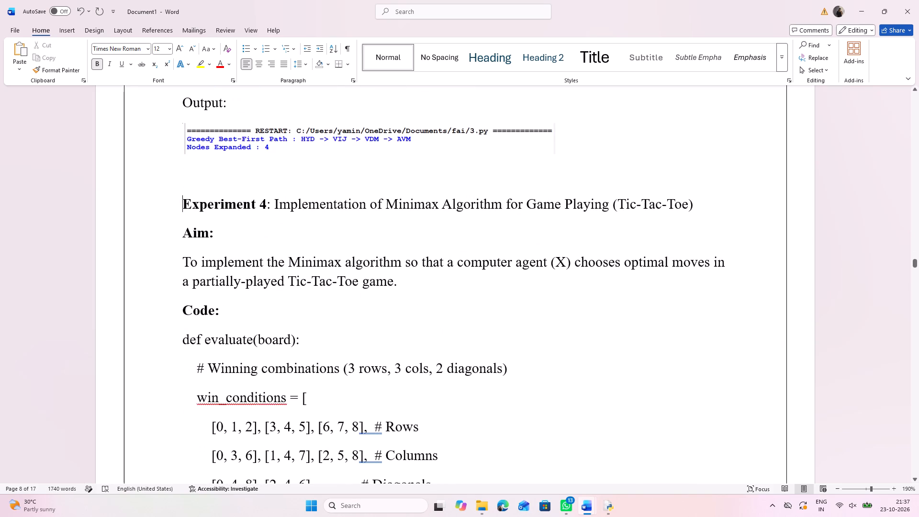
pyautogui.moveTo(180, 202); pyautogui.dragTo(197, 179)
pyautogui.moveTo(197, 179); pyautogui.dragTo(645, 227)
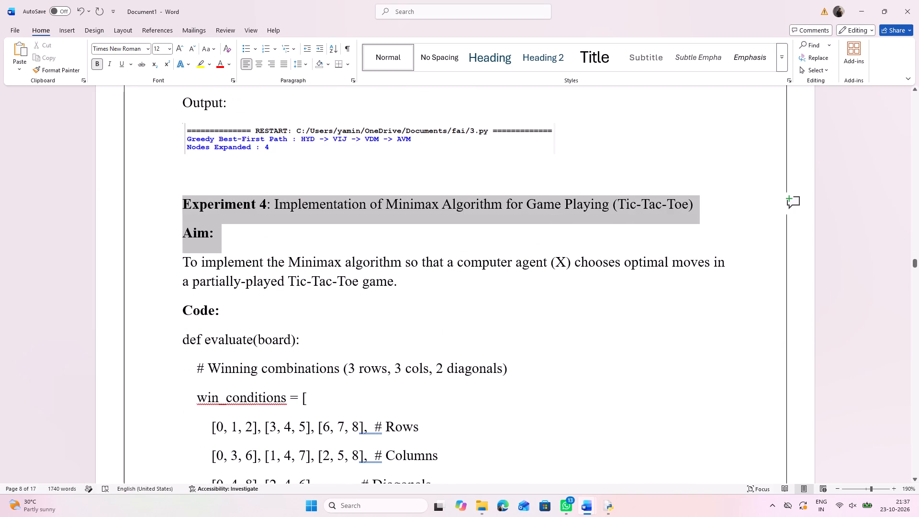
pyautogui.moveTo(645, 227); pyautogui.dragTo(722, 213)
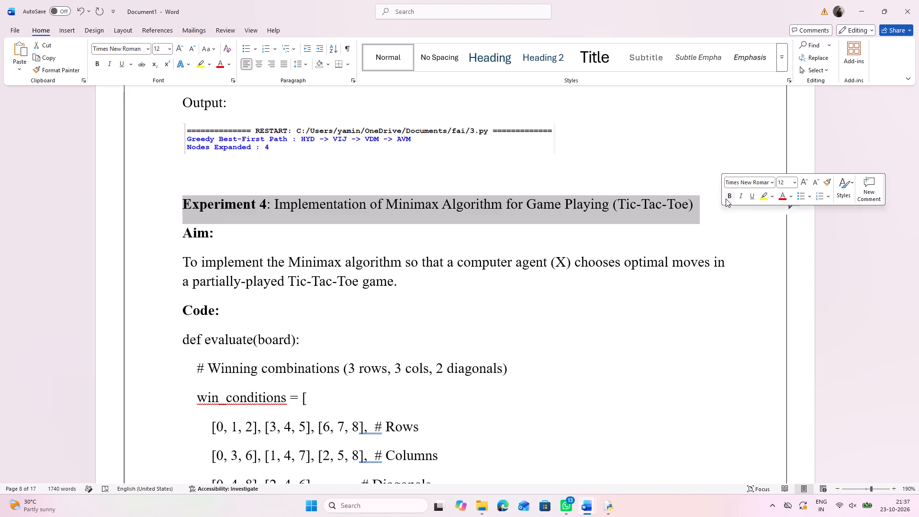
pyautogui.click(726, 199)
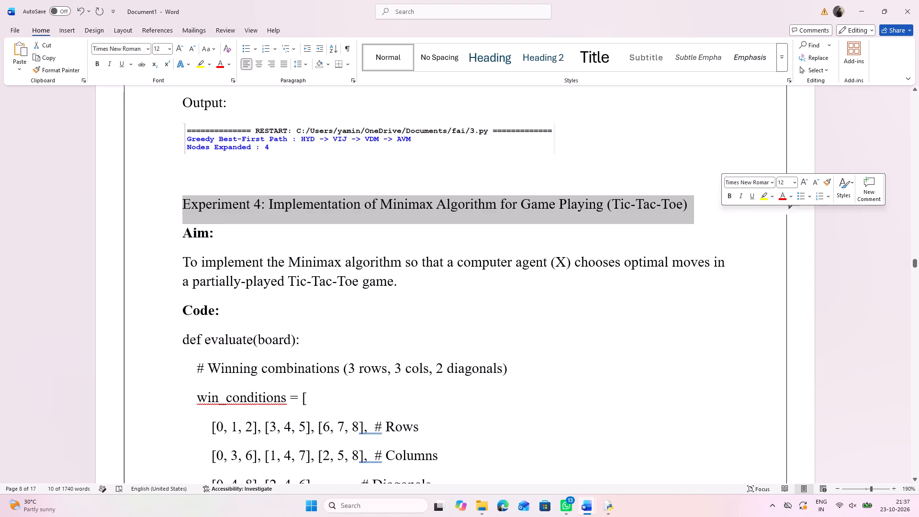
pyautogui.moveTo(734, 196); pyautogui.dragTo(343, 333)
pyautogui.click(729, 193)
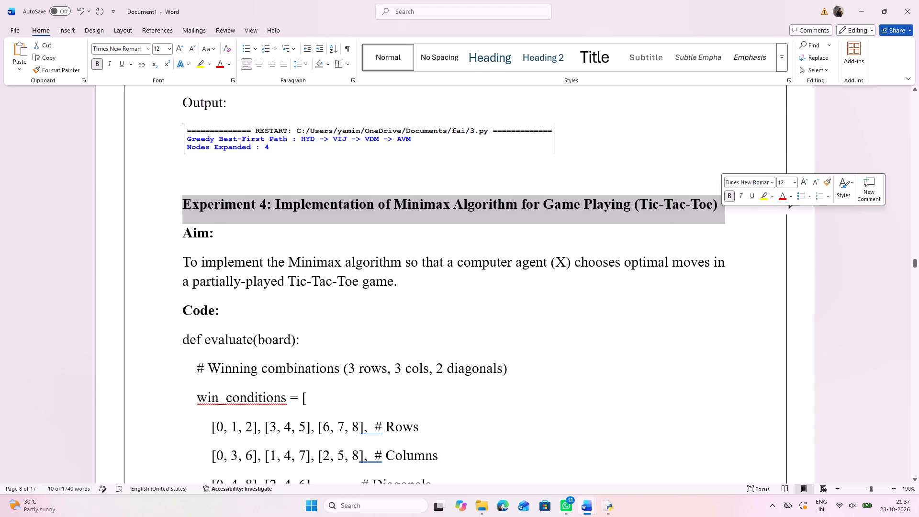
# Make the entire title "Experiment 5: Implementation of Alpha-Beta Pruning" bold.
pyautogui.scroll(-8, 196, 420)
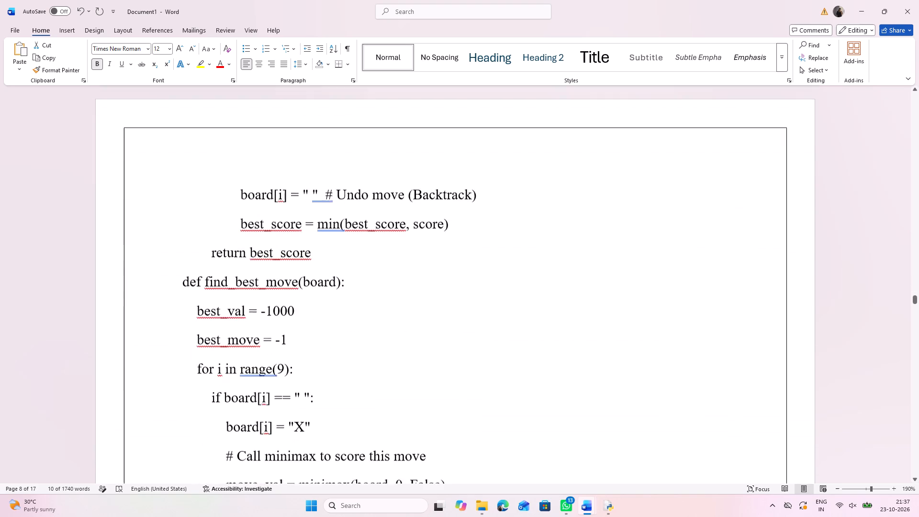
pyautogui.scroll(-5, 196, 420)
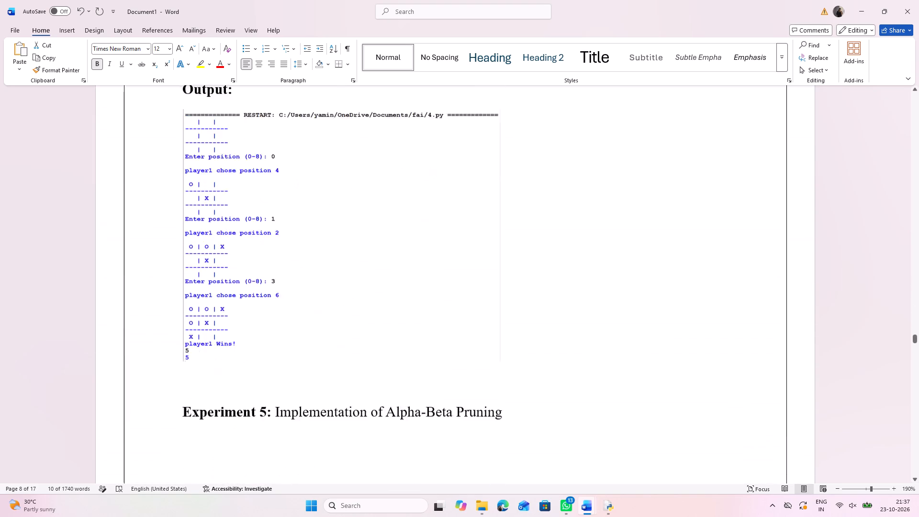
pyautogui.moveTo(183, 277); pyautogui.dragTo(346, 275)
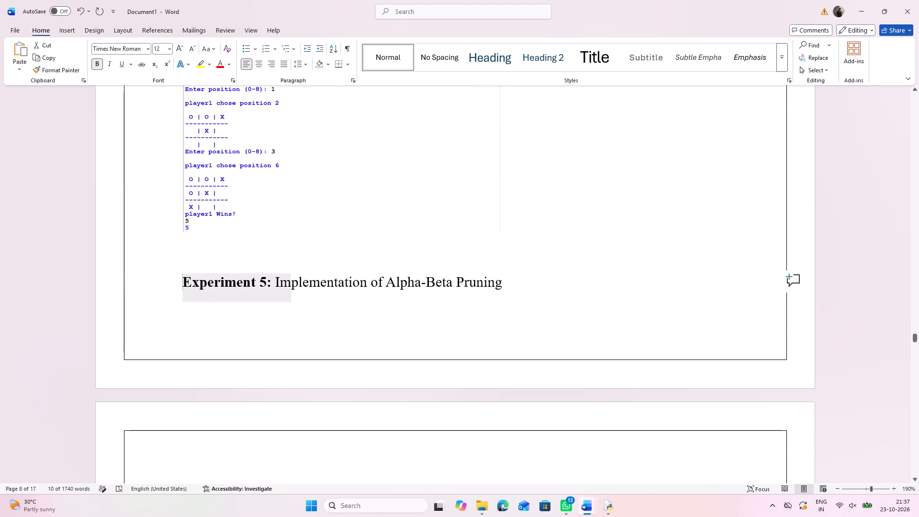
pyautogui.moveTo(346, 275); pyautogui.dragTo(582, 281)
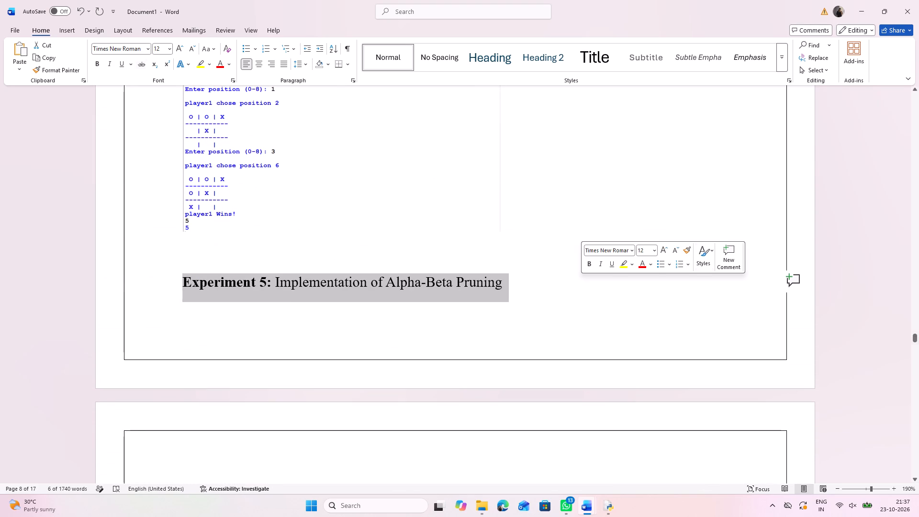
pyautogui.click(100, 64)
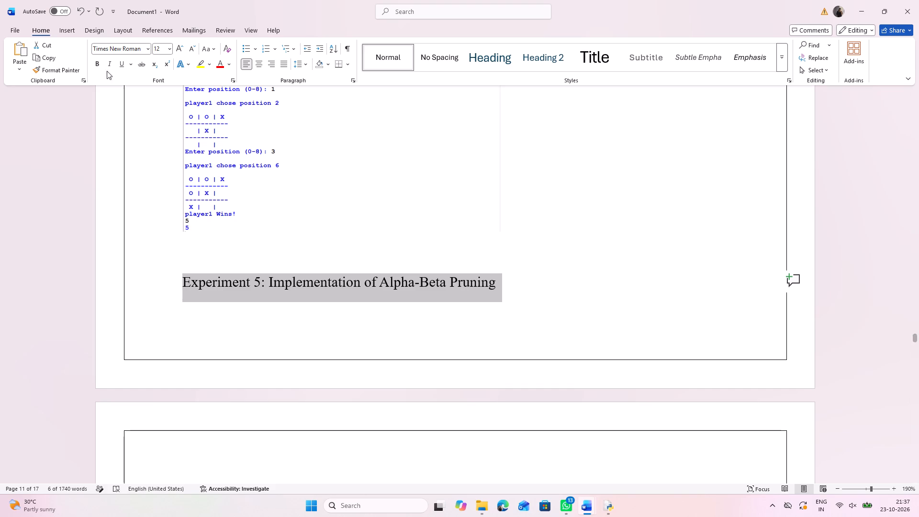
pyautogui.click(101, 65)
# Insert four blank lines above the Experiment 6 title to push the experiment onto a new page.
pyautogui.scroll(-1, 221, 293)
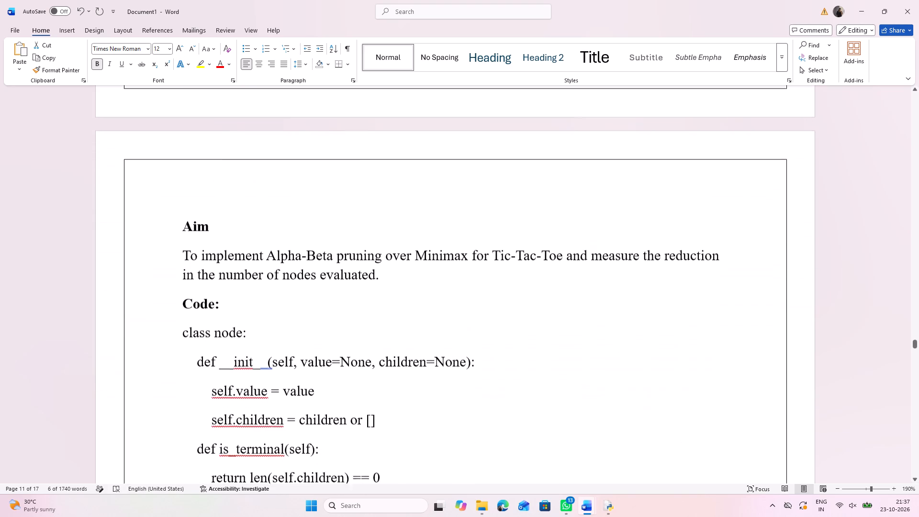
pyautogui.scroll(-5, 221, 293)
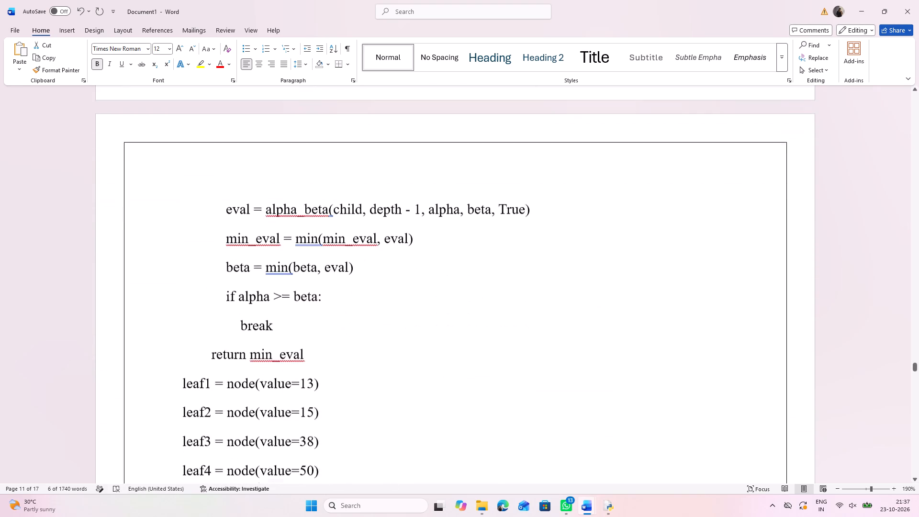
pyautogui.scroll(-5, 221, 293)
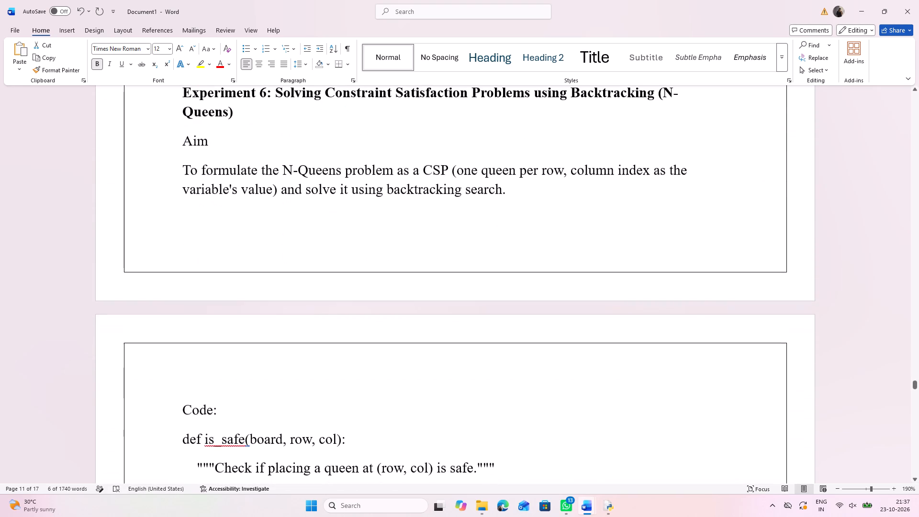
pyautogui.scroll(-2, 221, 292)
pyautogui.scroll(2, 221, 292)
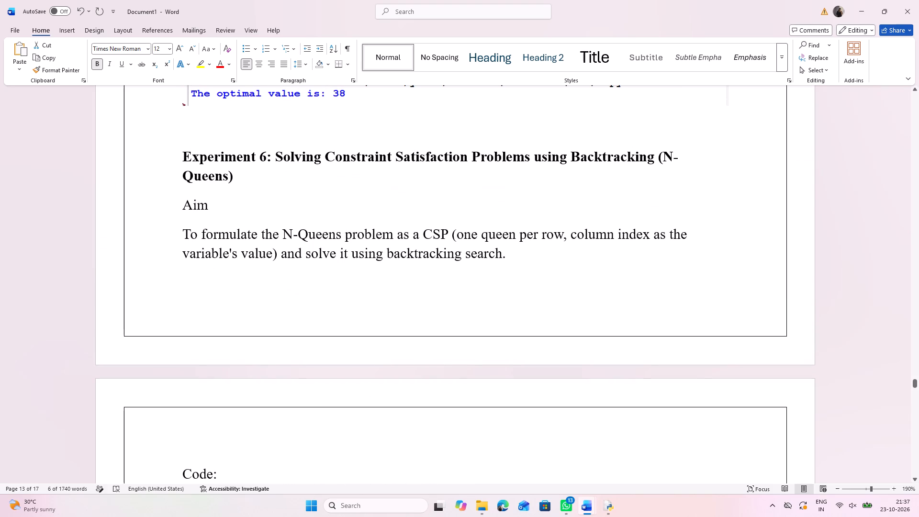
pyautogui.click(687, 139)
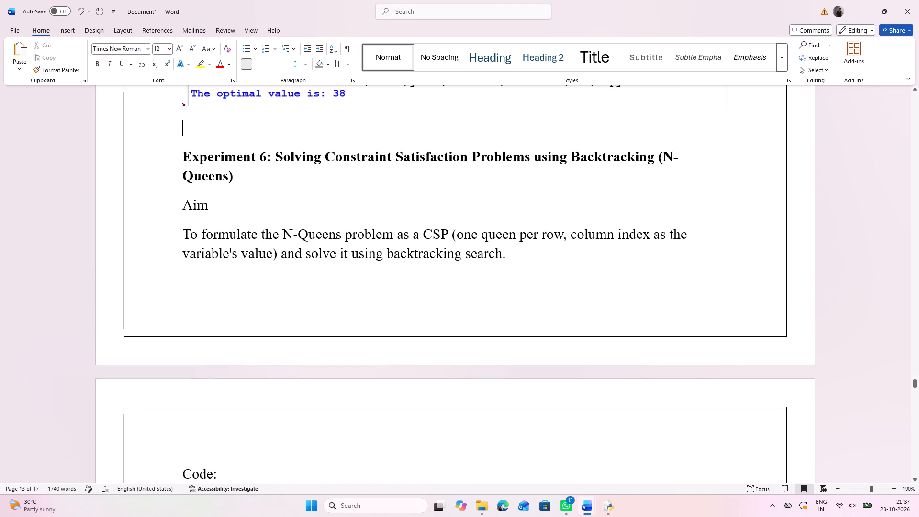
pyautogui.press('Return')
pyautogui.press('Return')
pyautogui.press('Return')
pyautogui.press('Return')
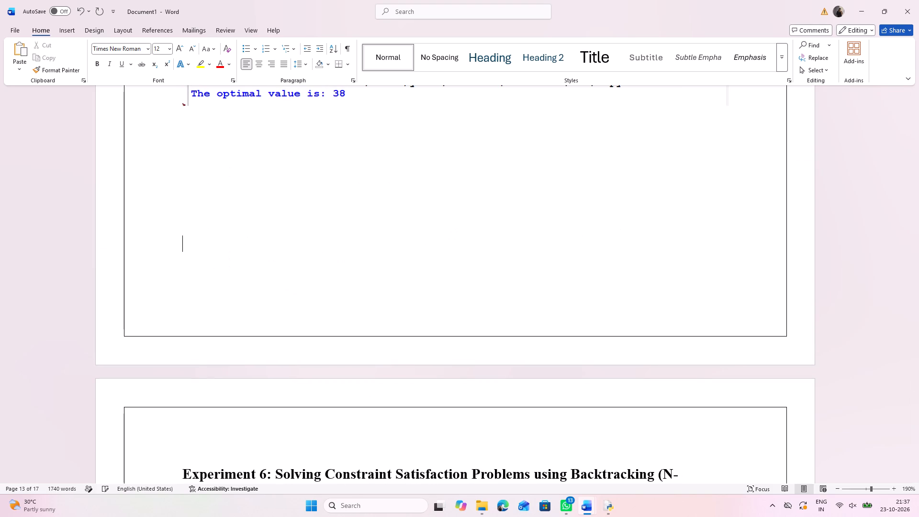
# Review the layout of Experiments 6 and 7 through the end of the document, and return to the cover page.
pyautogui.scroll(-6, 374, 114)
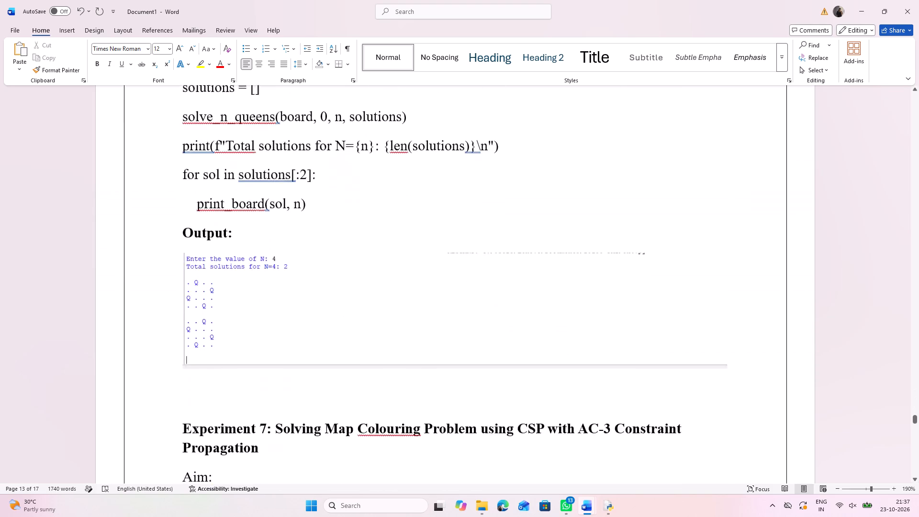
pyautogui.scroll(-5, 374, 114)
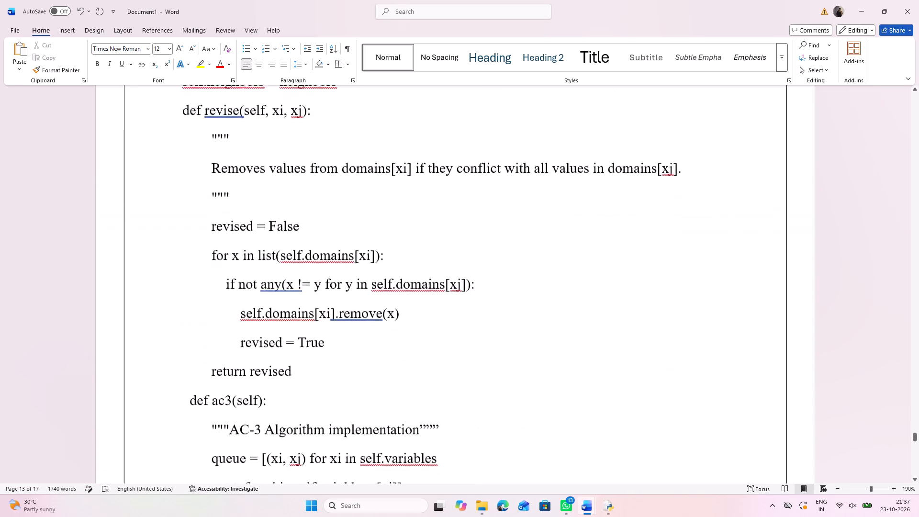
pyautogui.scroll(-5, 374, 114)
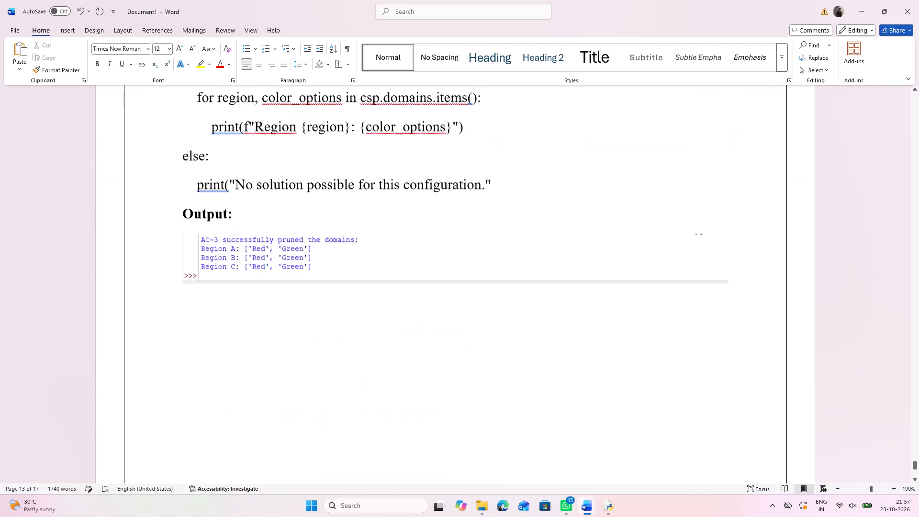
pyautogui.scroll(-7, 374, 114)
pyautogui.scroll(20, 374, 114)
pyautogui.scroll(5, 374, 114)
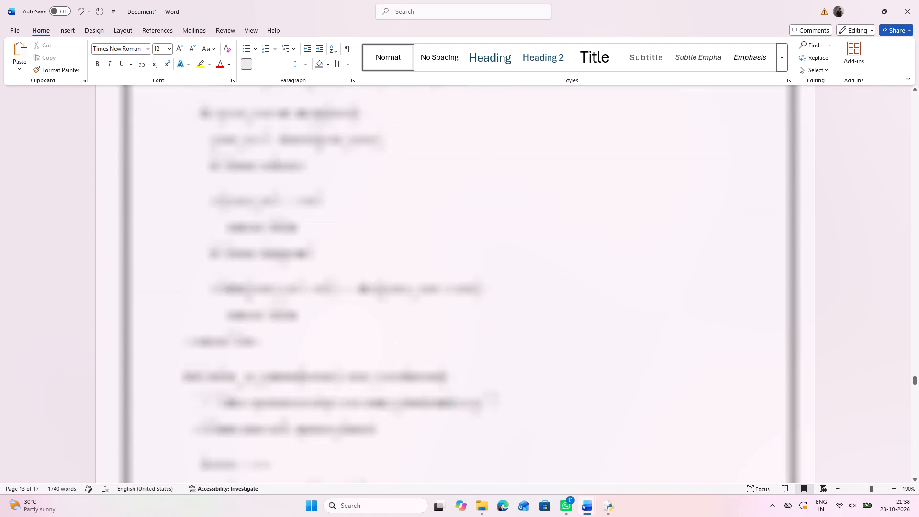
pyautogui.scroll(12, 374, 114)
pyautogui.scroll(15, 0, 0)
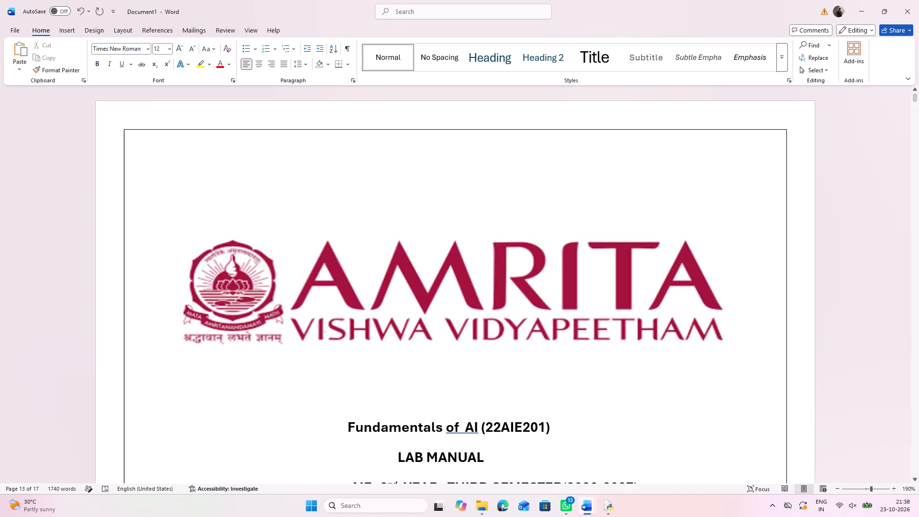
# Save the document in the Downloads folder as a Word document named faireport.
pyautogui.click(25, 34)
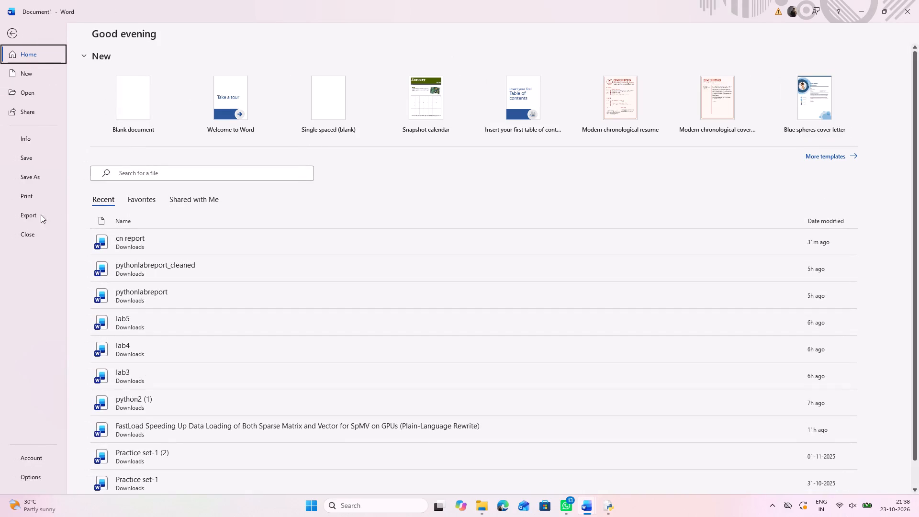
pyautogui.click(35, 160)
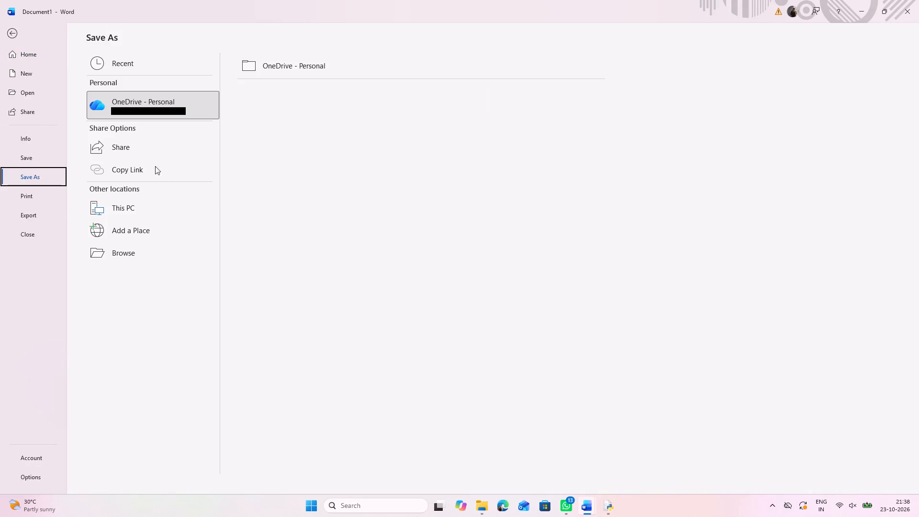
pyautogui.click(117, 202)
pyautogui.doubleClick(301, 111)
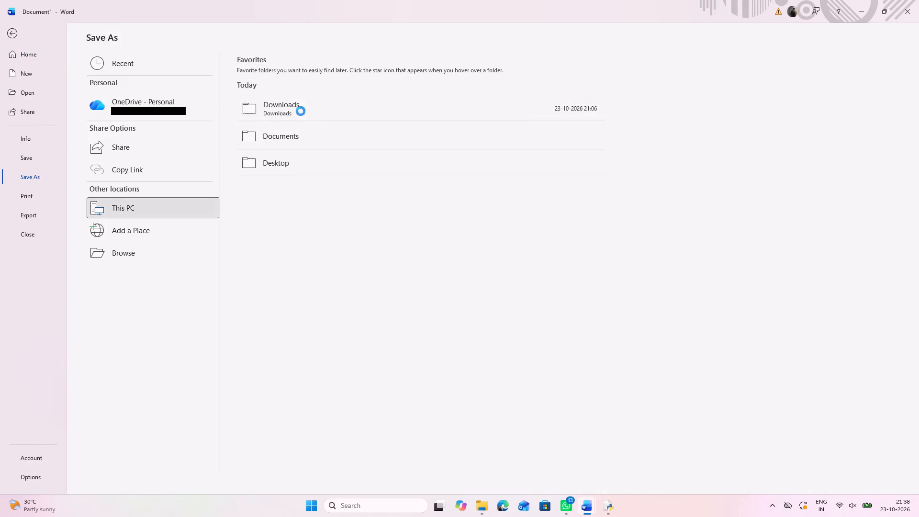
pyautogui.click(169, 190)
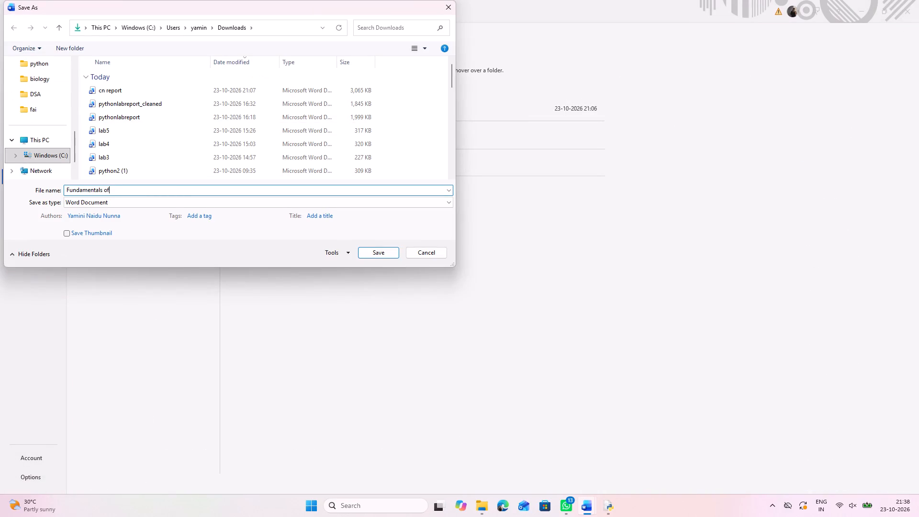
pyautogui.press('BackSpace')
pyautogui.press('BackSpace')
pyautogui.press('BackSpace')
pyautogui.press('BackSpace')
pyautogui.press('BackSpace')
pyautogui.press('BackSpace')
pyautogui.press('BackSpace')
pyautogui.press('BackSpace')
pyautogui.press('BackSpace')
pyautogui.press('BackSpace')
pyautogui.press('BackSpace')
pyautogui.press('BackSpace')
pyautogui.press('BackSpace')
pyautogui.press('BackSpace')
pyautogui.press('BackSpace')
pyautogui.press('BackSpace')
pyautogui.press('BackSpace')
pyautogui.press('BackSpace')
pyautogui.press('BackSpace')
pyautogui.press('BackSpace')
pyautogui.press('BackSpace')
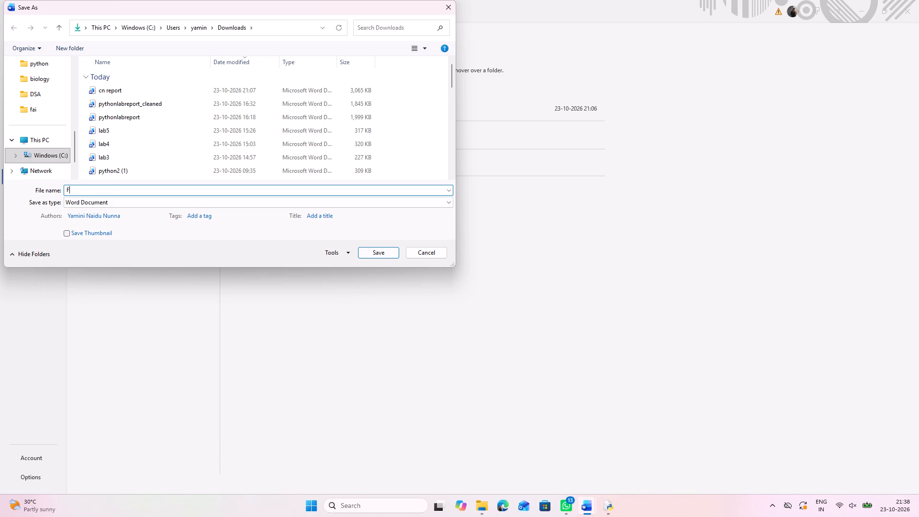
pyautogui.press('a')
pyautogui.press('BackSpace')
pyautogui.press('d')
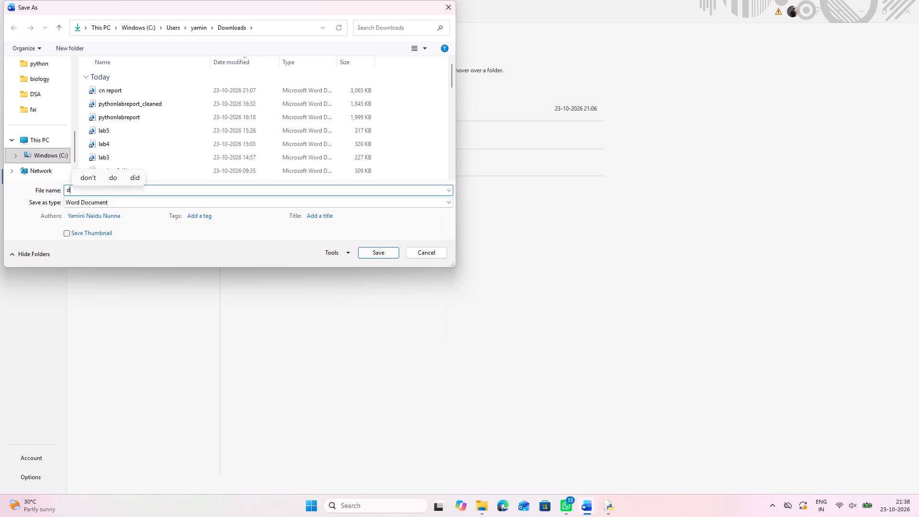
pyautogui.press('BackSpace')
pyautogui.write('fai')
pyautogui.write('report')
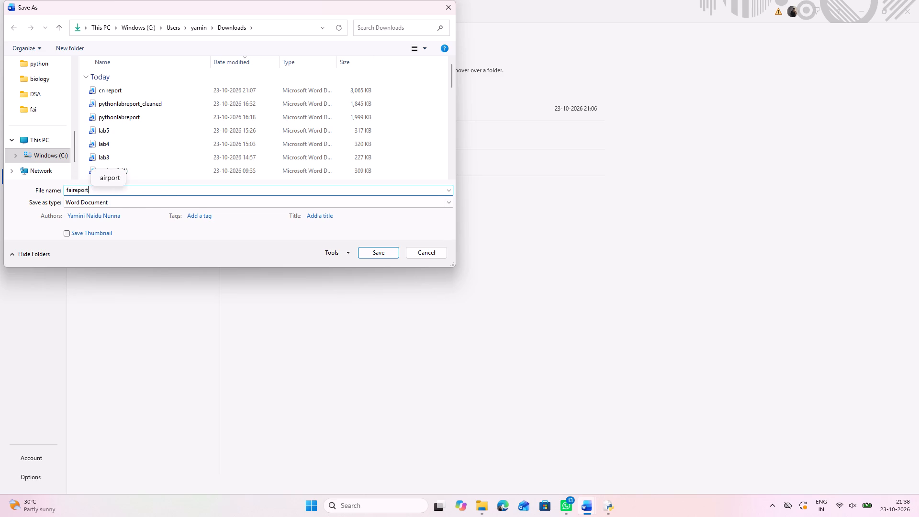
pyautogui.press('Return')
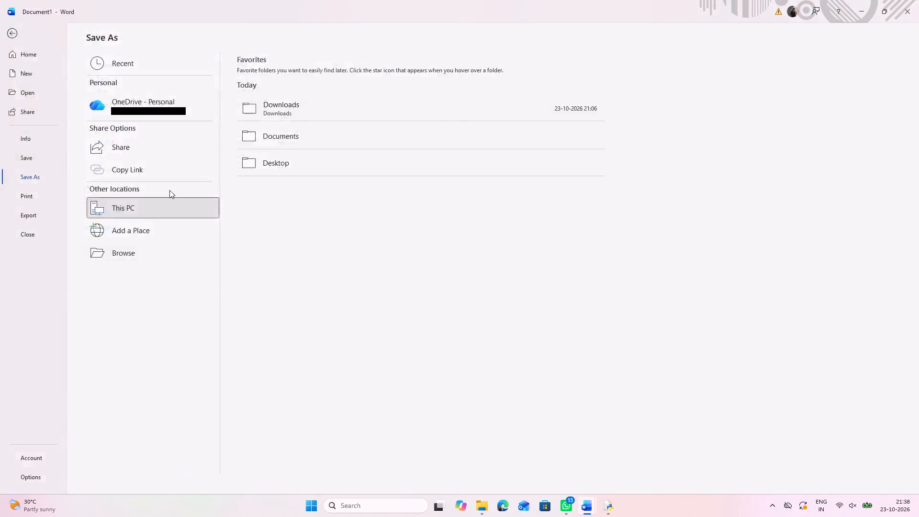
# Review the cover page details and the INDEX table of experiments.
pyautogui.scroll(-2, 584, 290)
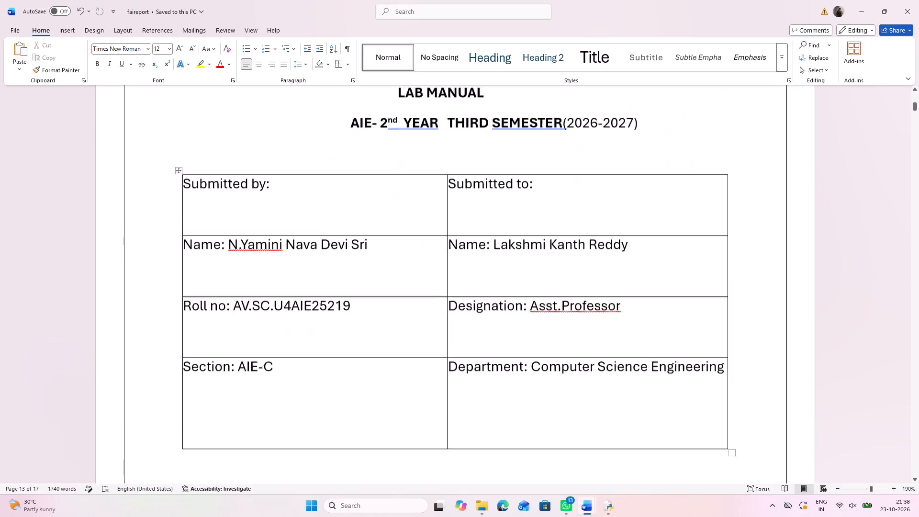
pyautogui.scroll(-3, 584, 290)
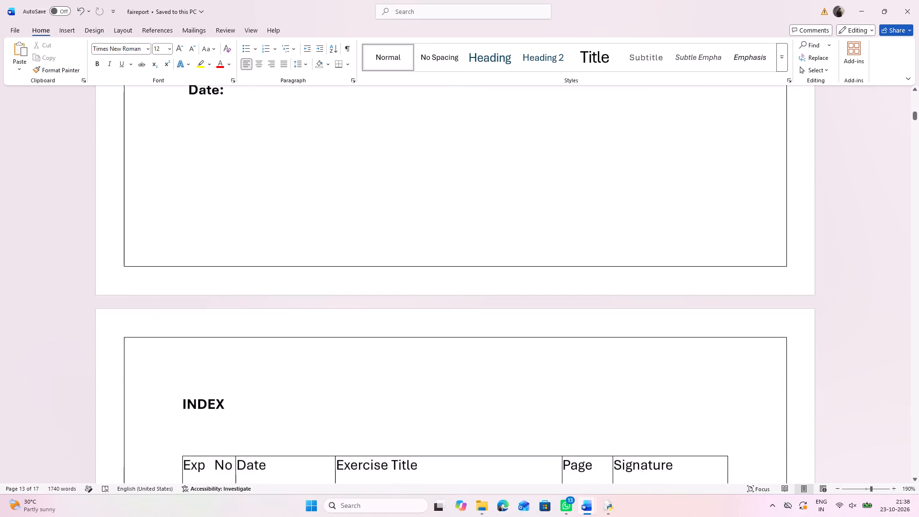
pyautogui.scroll(-1, 584, 290)
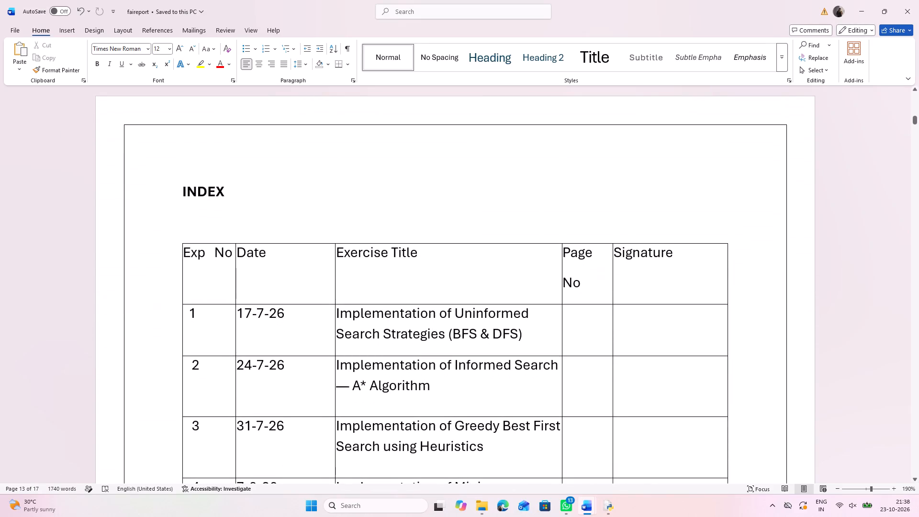
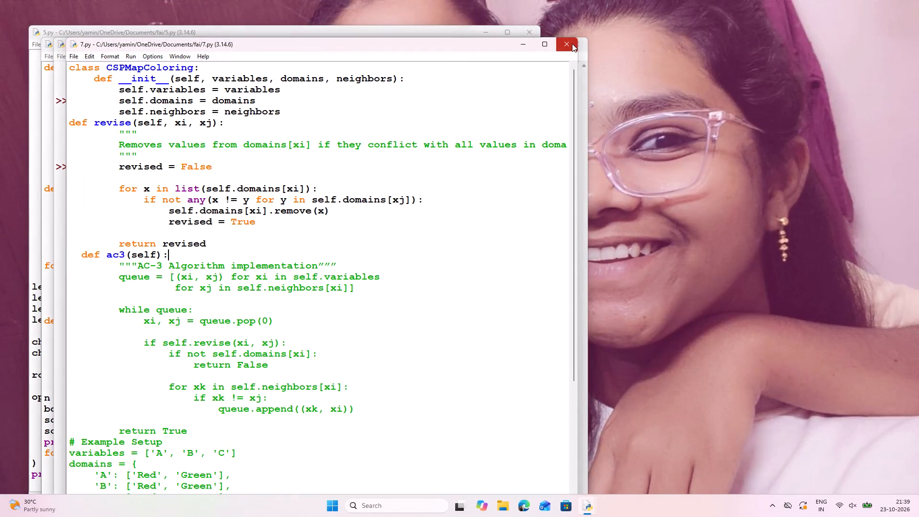
# Close the 7.py and 5.py script windows in IDLE.
pyautogui.click(572, 44)
pyautogui.click(527, 34)
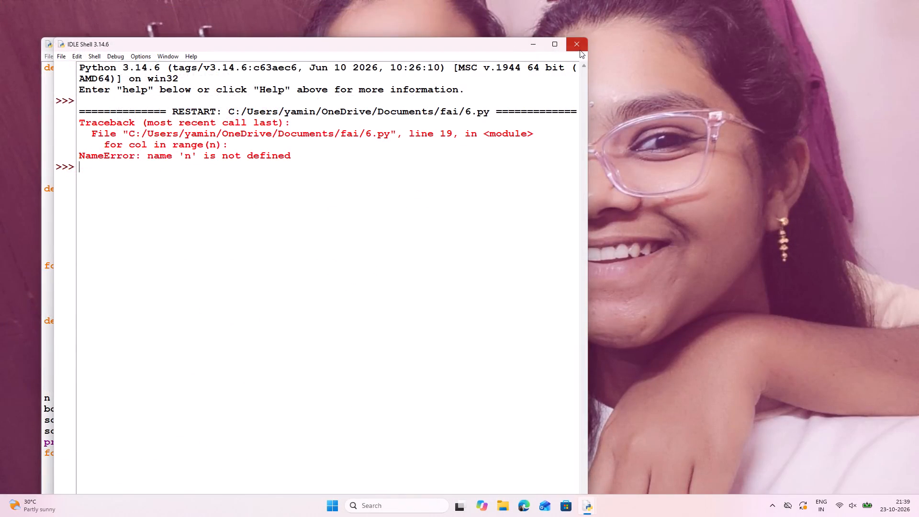